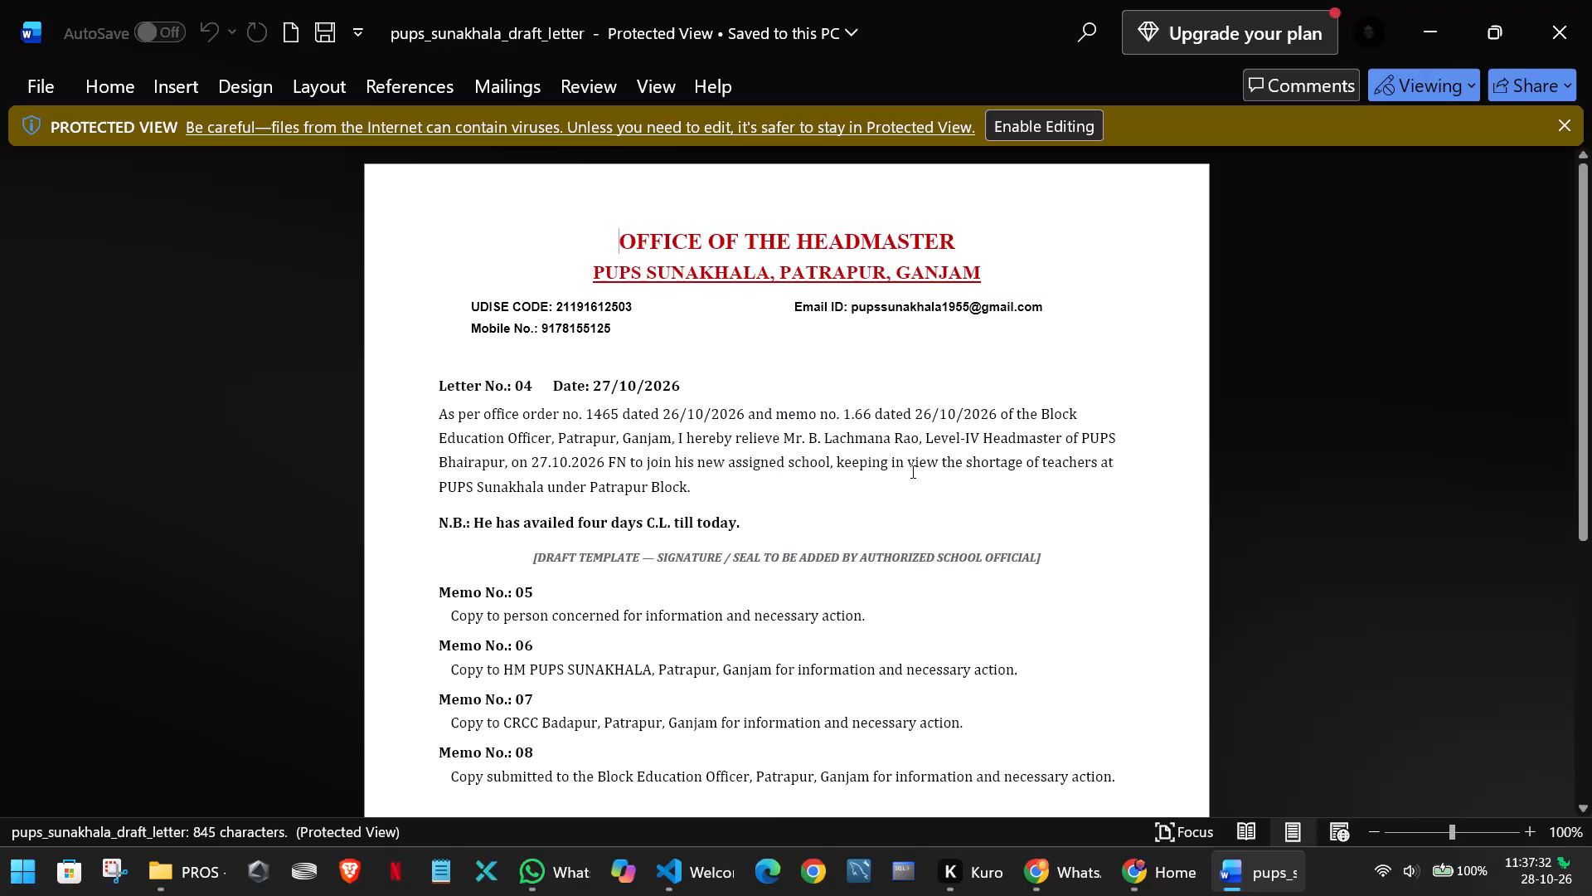
# Enable editing for the protected draft letter.
pyautogui.click(1002, 130)
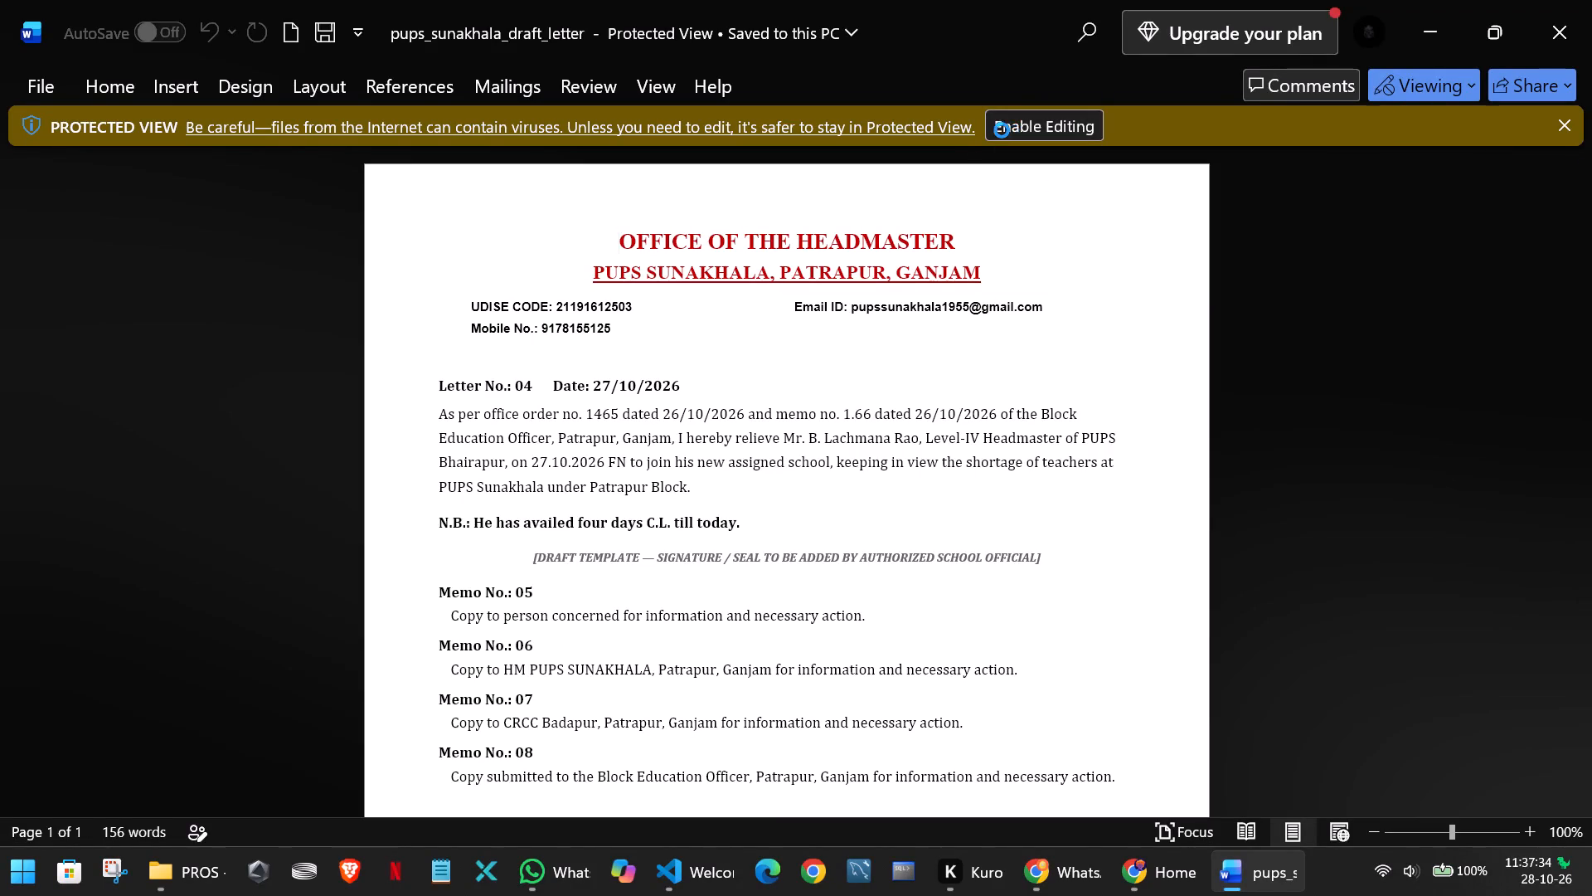
# Change the font of the two red letterhead heading lines to Arial Black.
pyautogui.moveTo(994, 231); pyautogui.dragTo(603, 192)
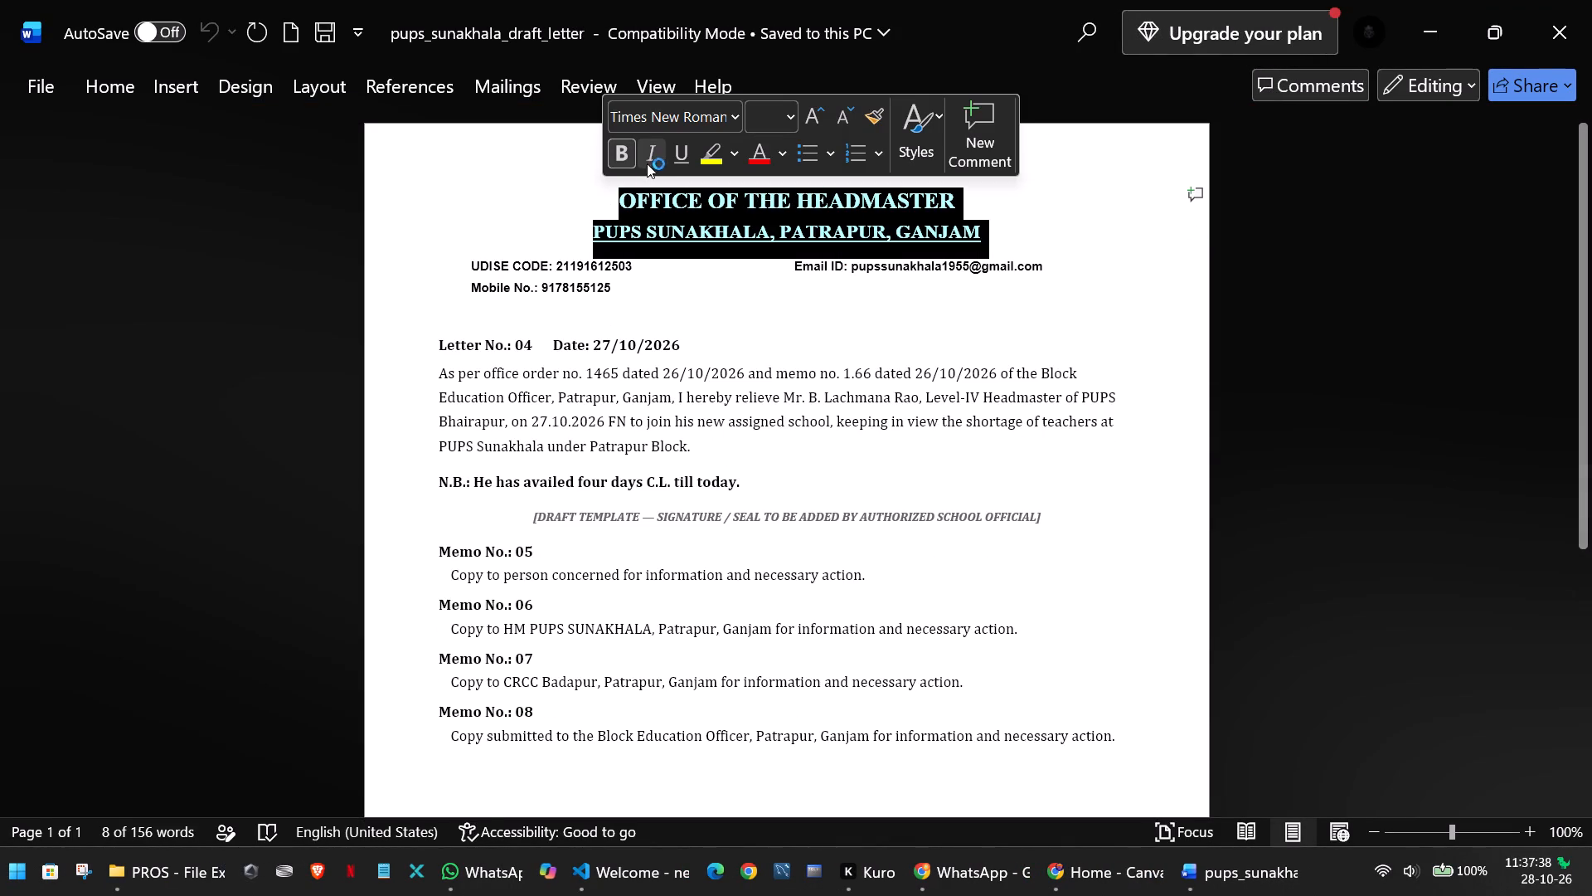
pyautogui.click(620, 159)
pyautogui.click(620, 159)
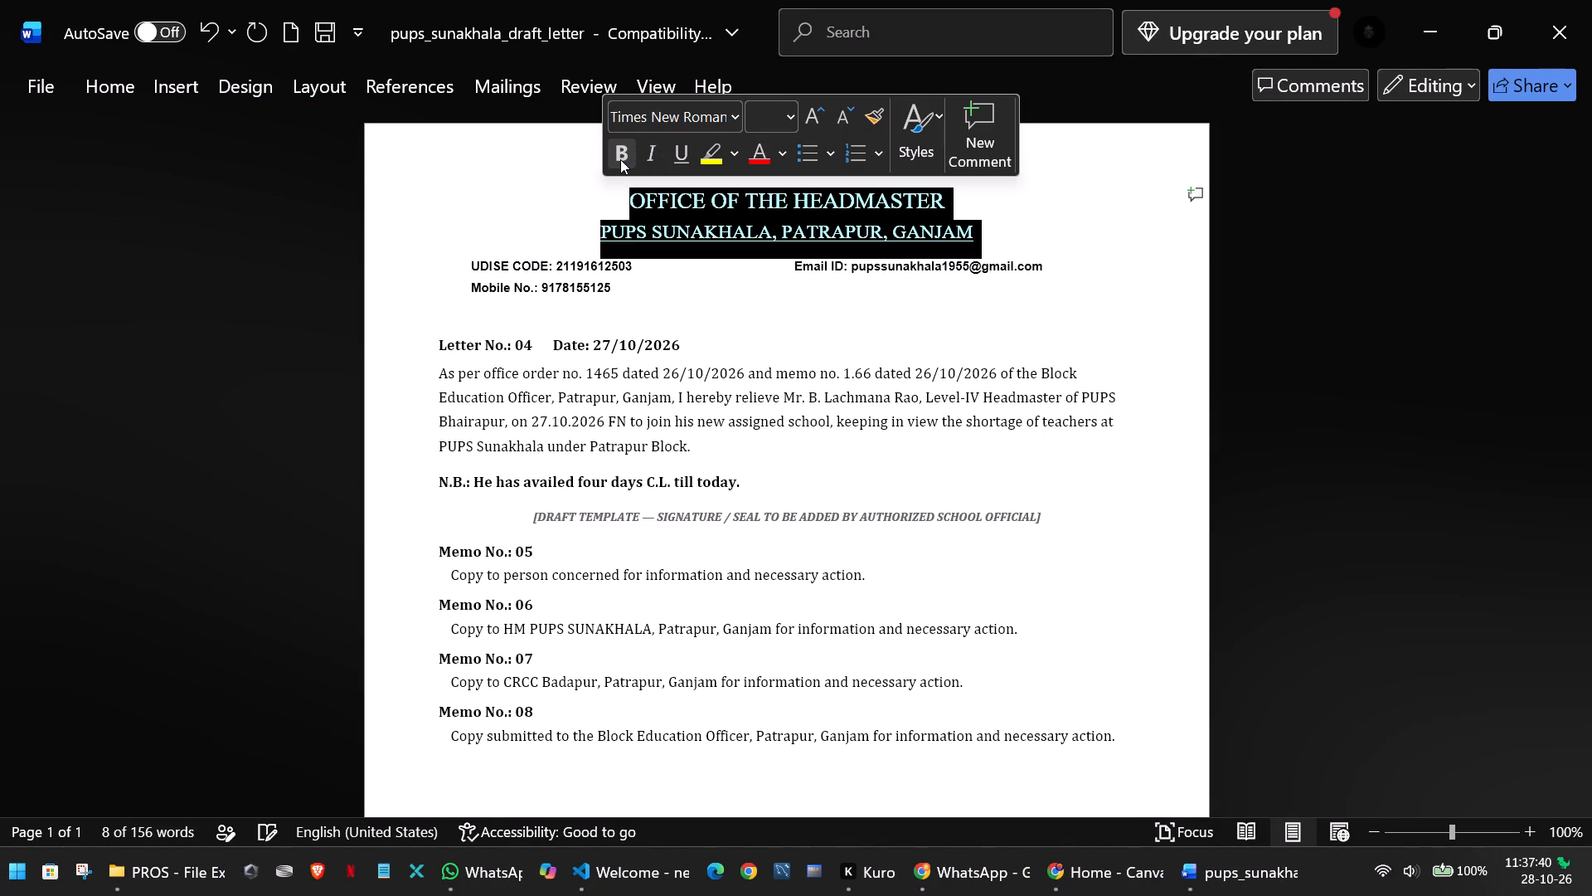
pyautogui.click(731, 124)
pyautogui.click(731, 298)
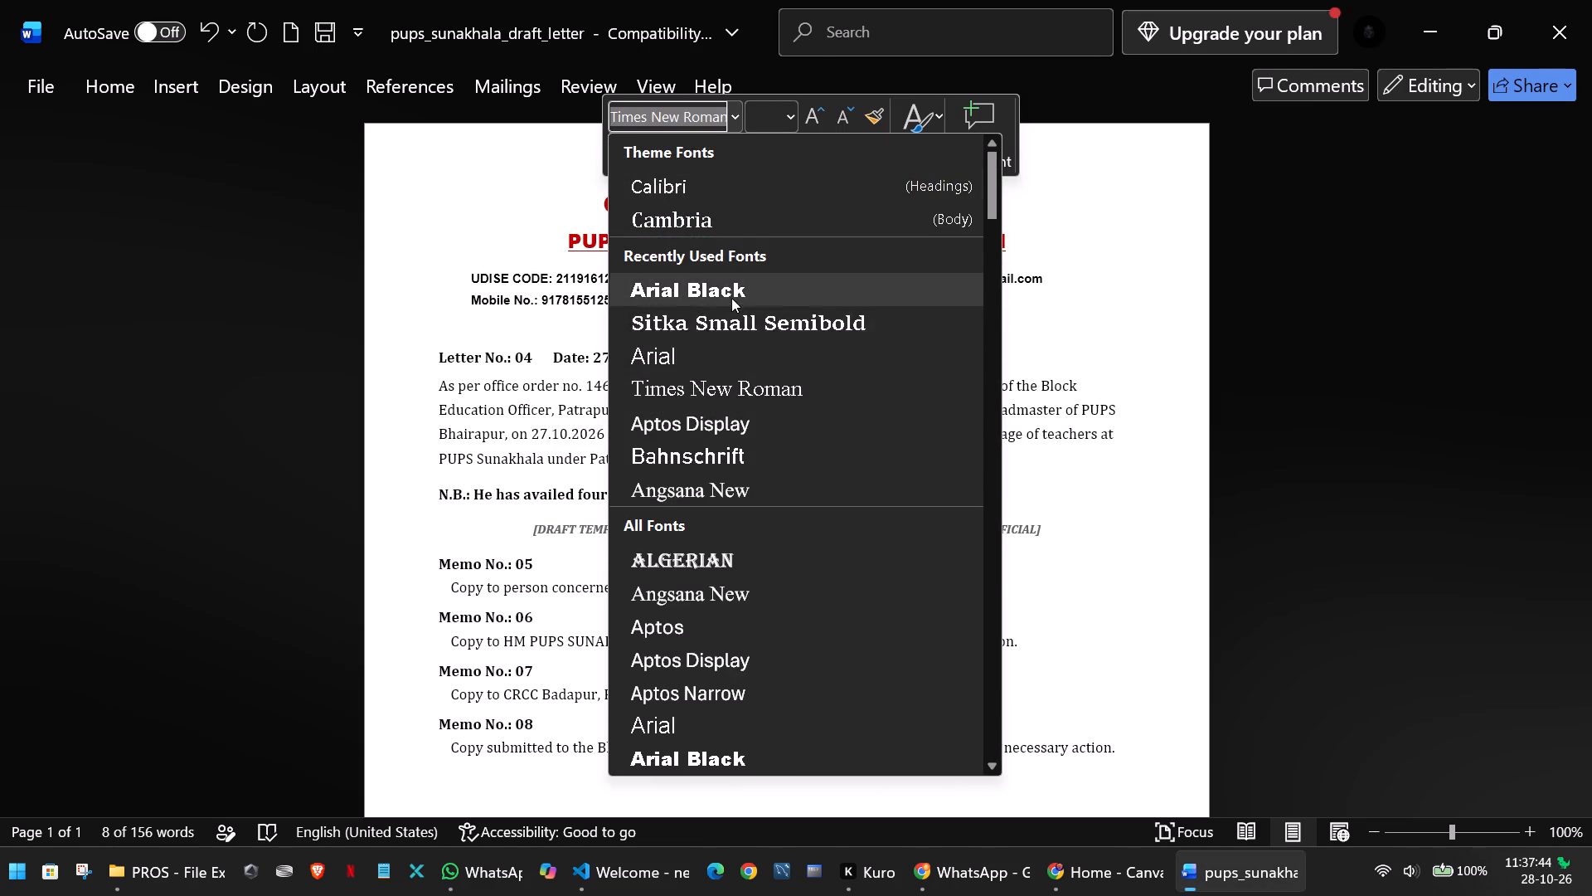
pyautogui.click(1114, 278)
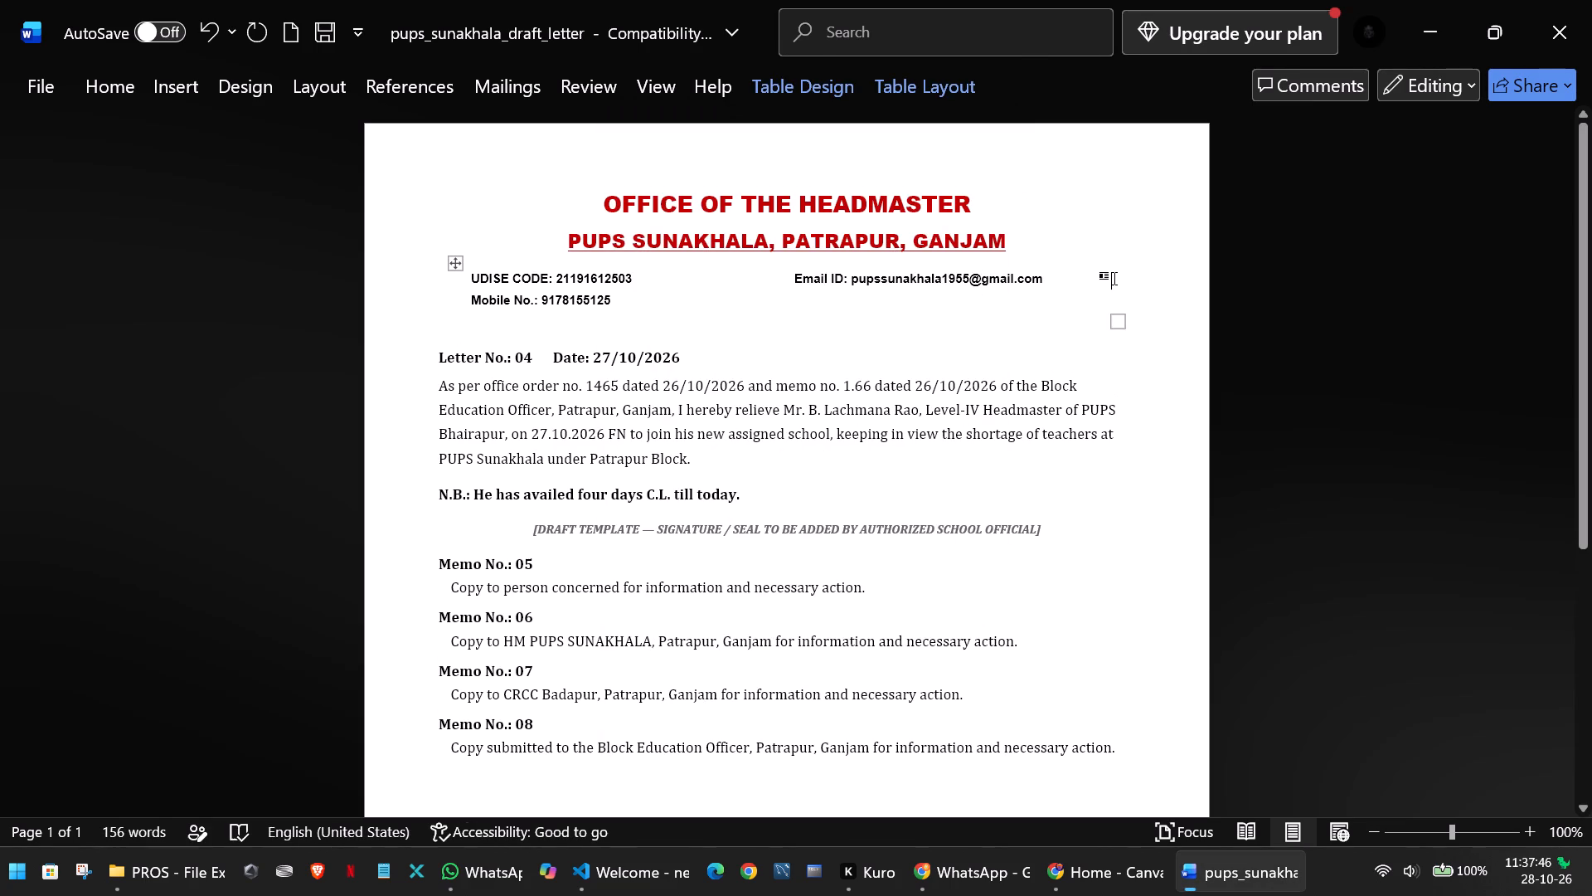
# Remove the underline from the "PUPS SUNAKHALA, PATRAPUR, GANJAM" heading line.
pyautogui.moveTo(1003, 239); pyautogui.dragTo(747, 241)
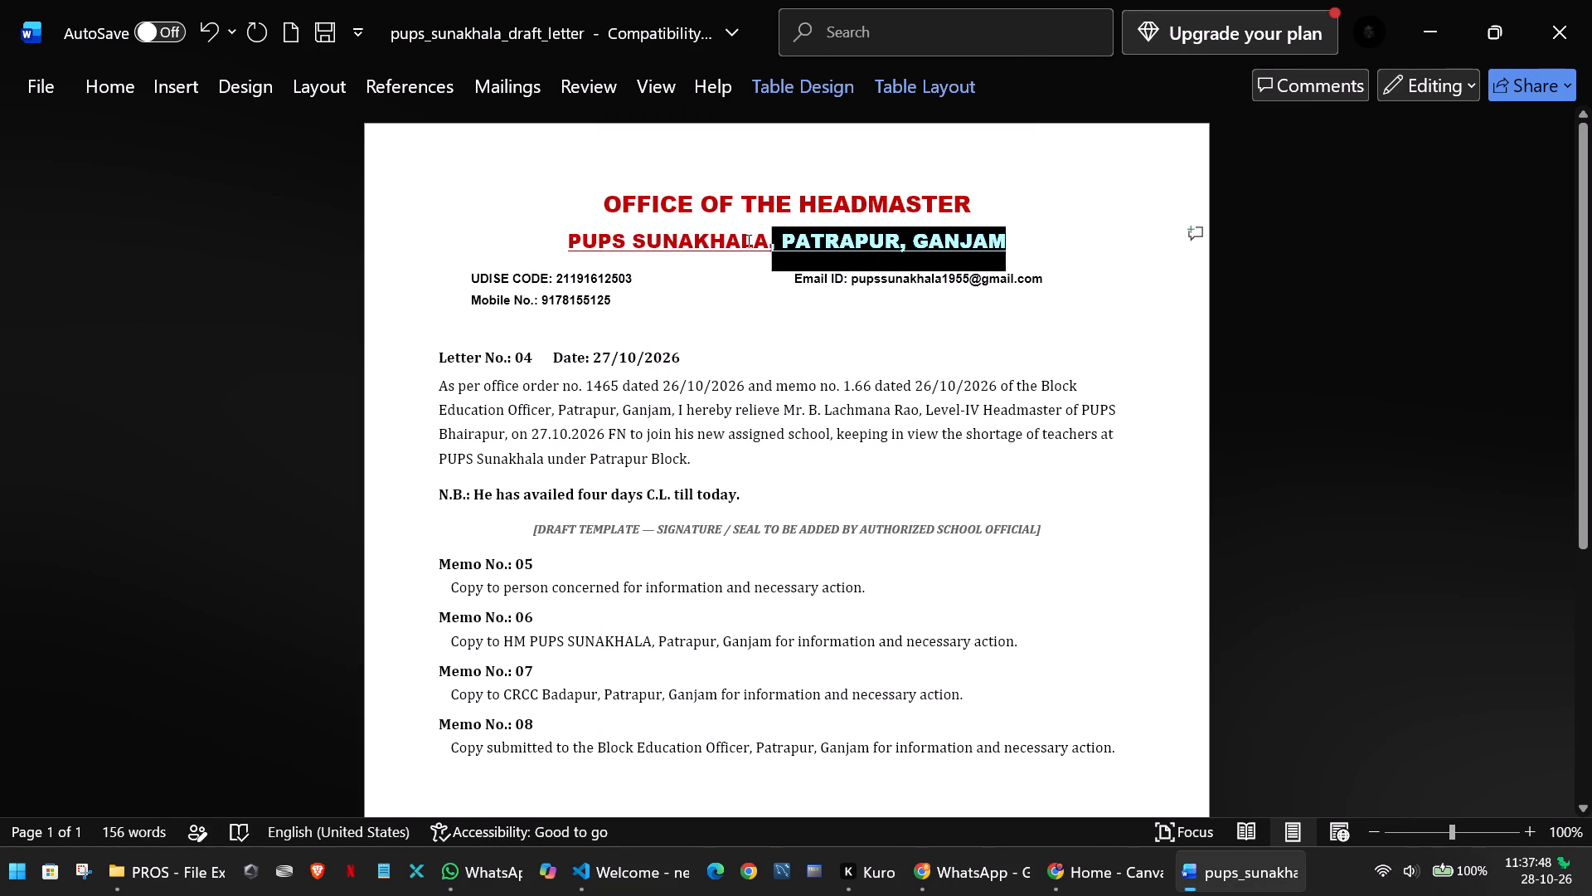
pyautogui.moveTo(747, 241); pyautogui.dragTo(564, 245)
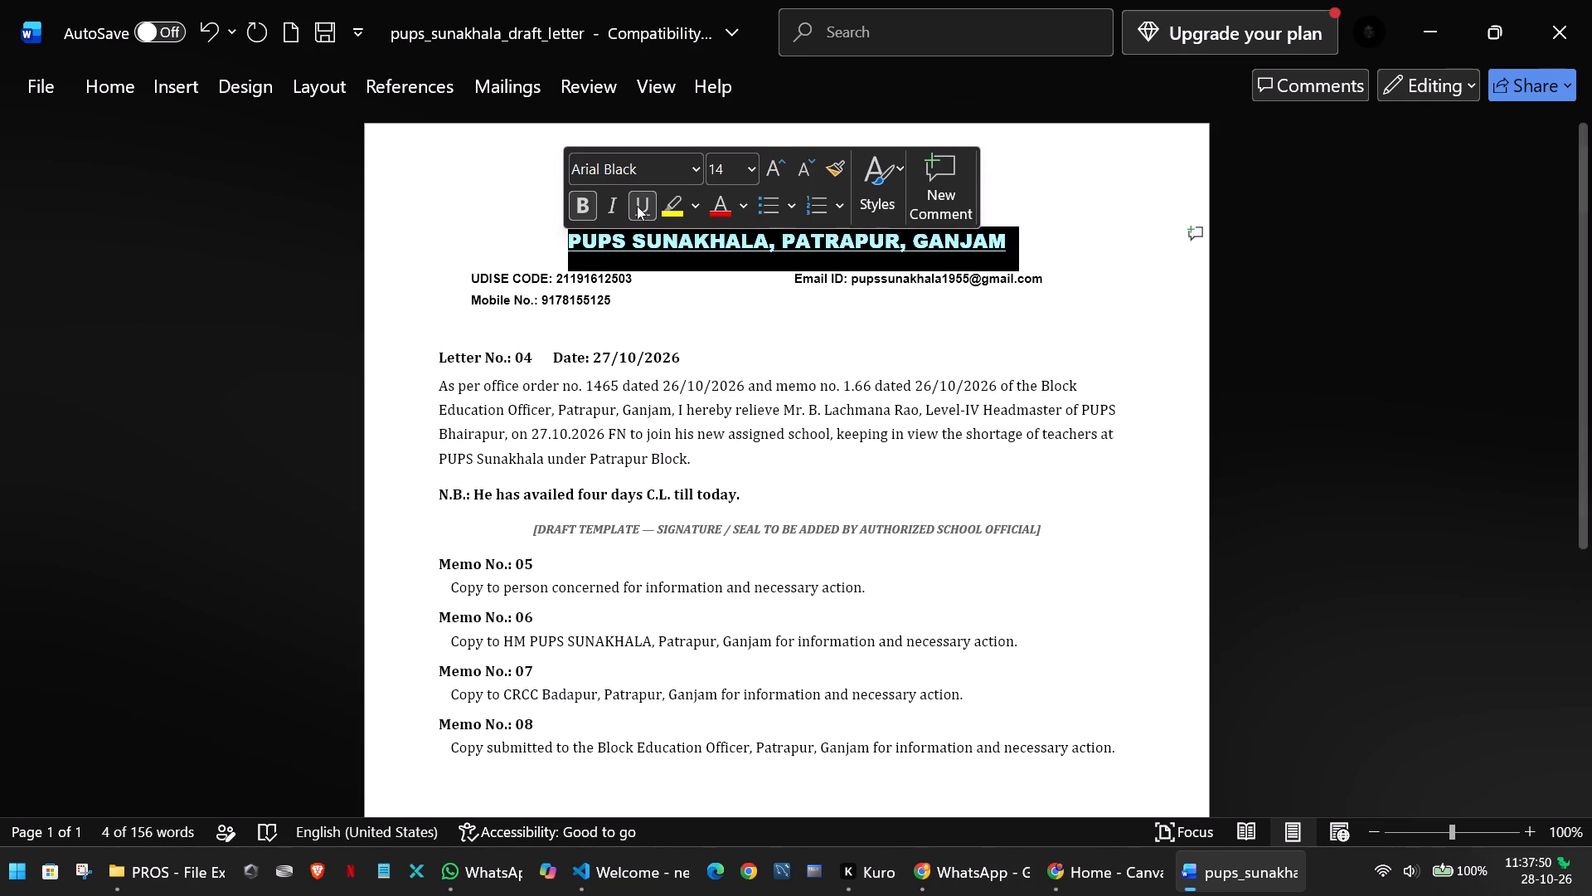
pyautogui.click(644, 206)
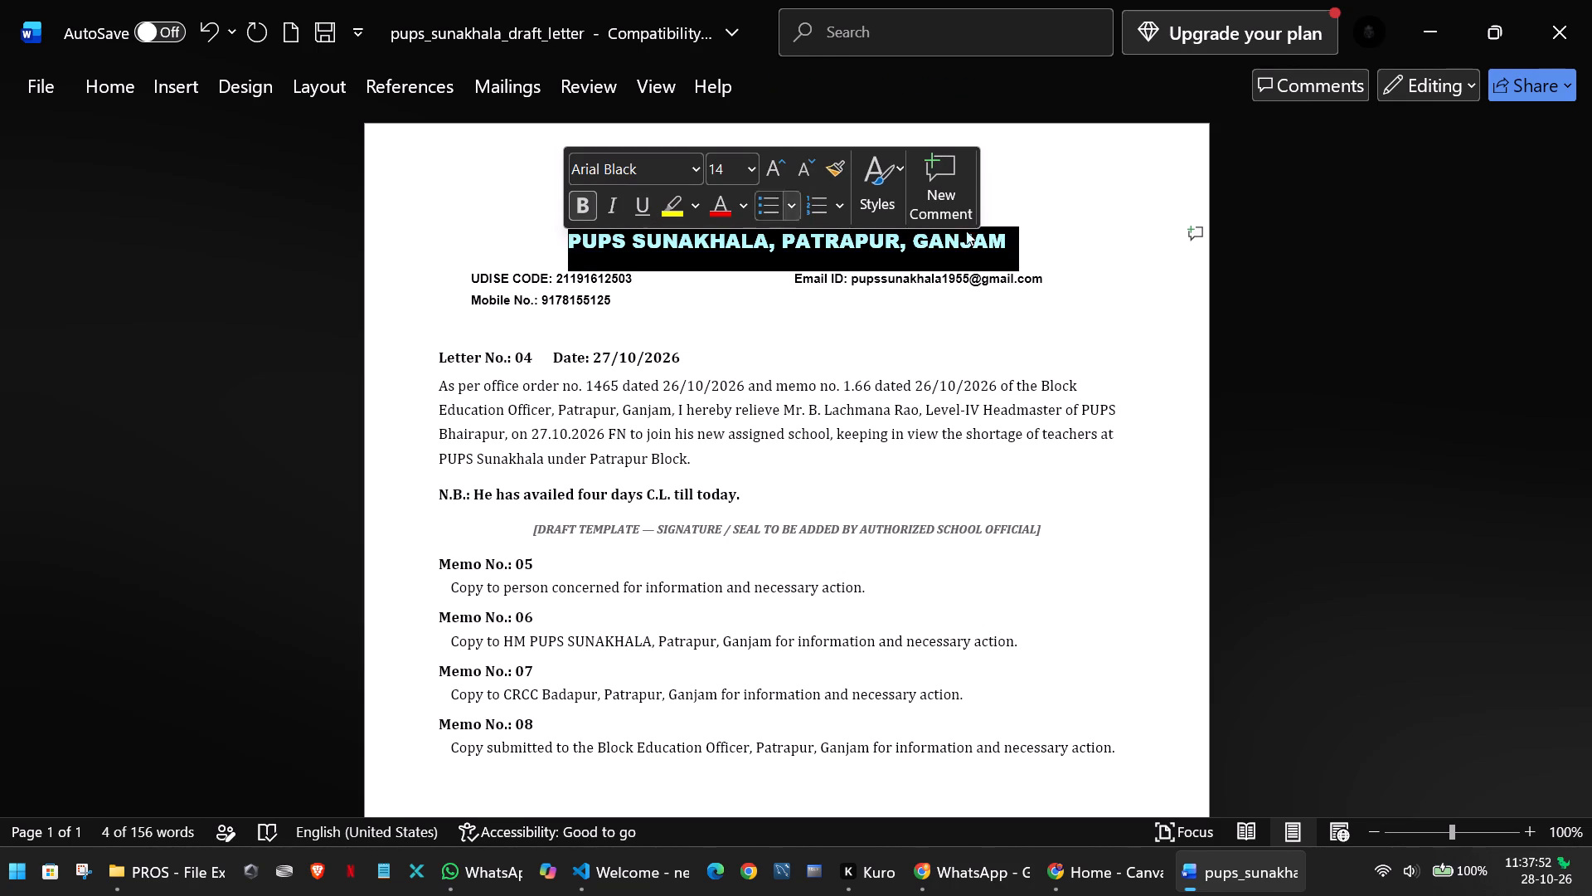
pyautogui.click(1506, 406)
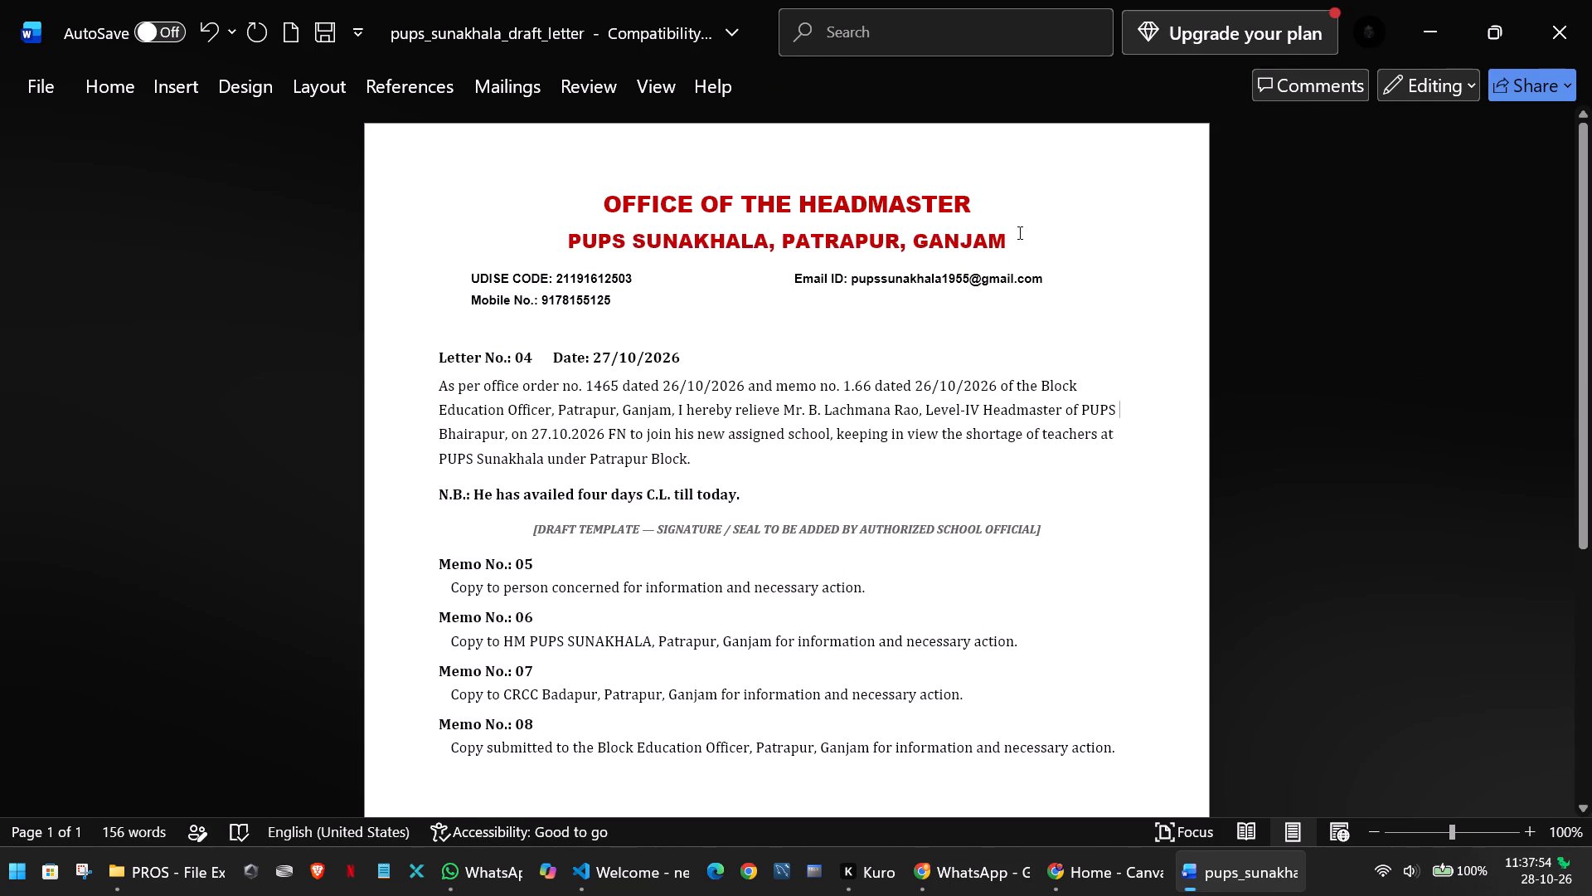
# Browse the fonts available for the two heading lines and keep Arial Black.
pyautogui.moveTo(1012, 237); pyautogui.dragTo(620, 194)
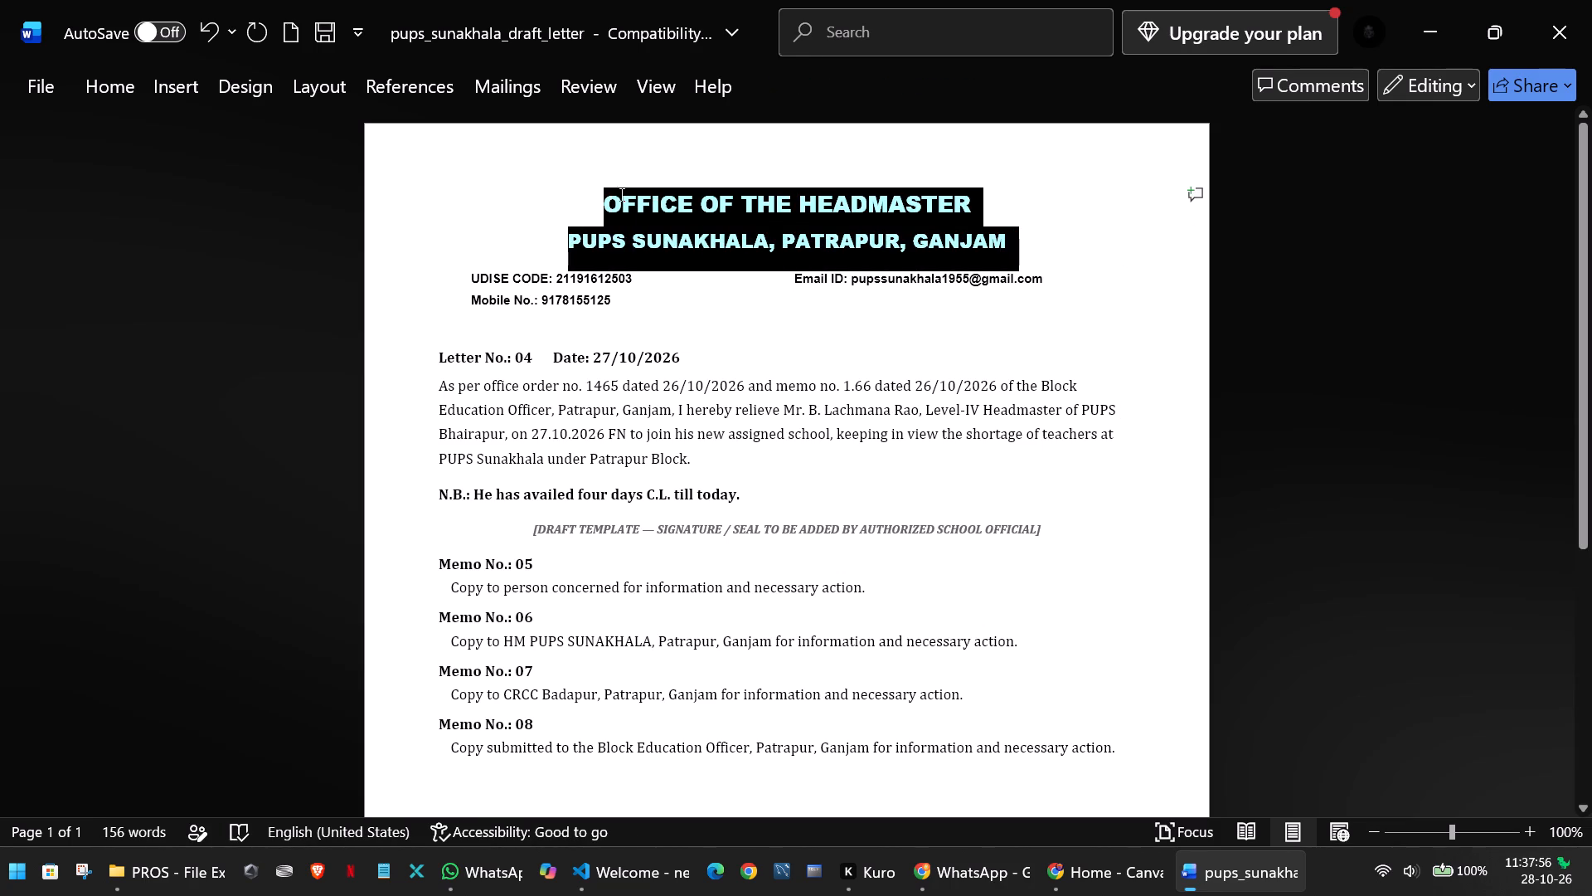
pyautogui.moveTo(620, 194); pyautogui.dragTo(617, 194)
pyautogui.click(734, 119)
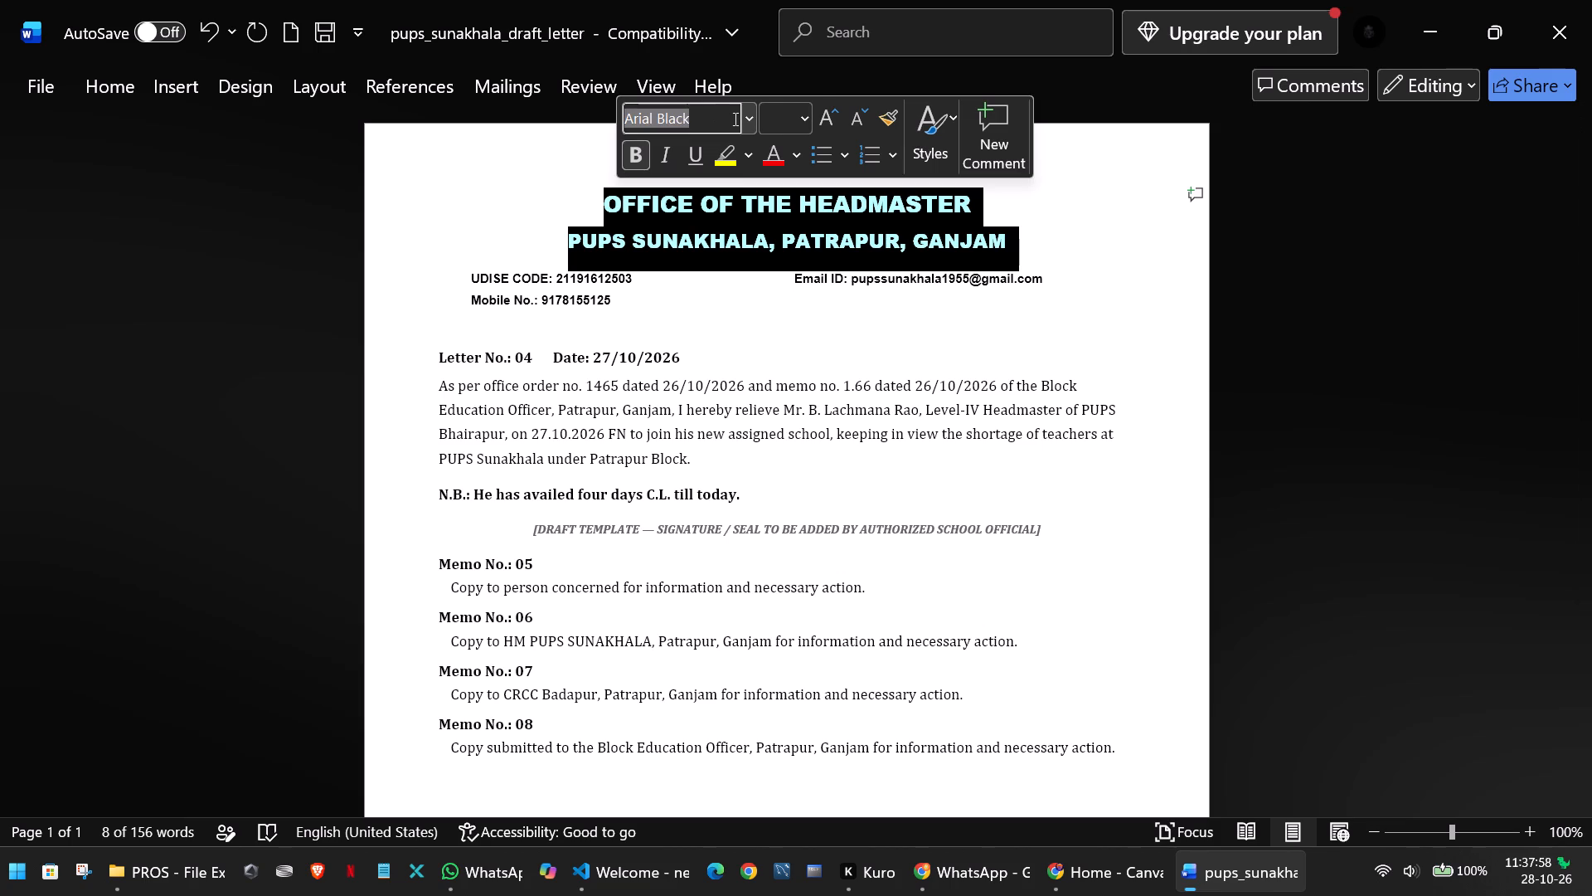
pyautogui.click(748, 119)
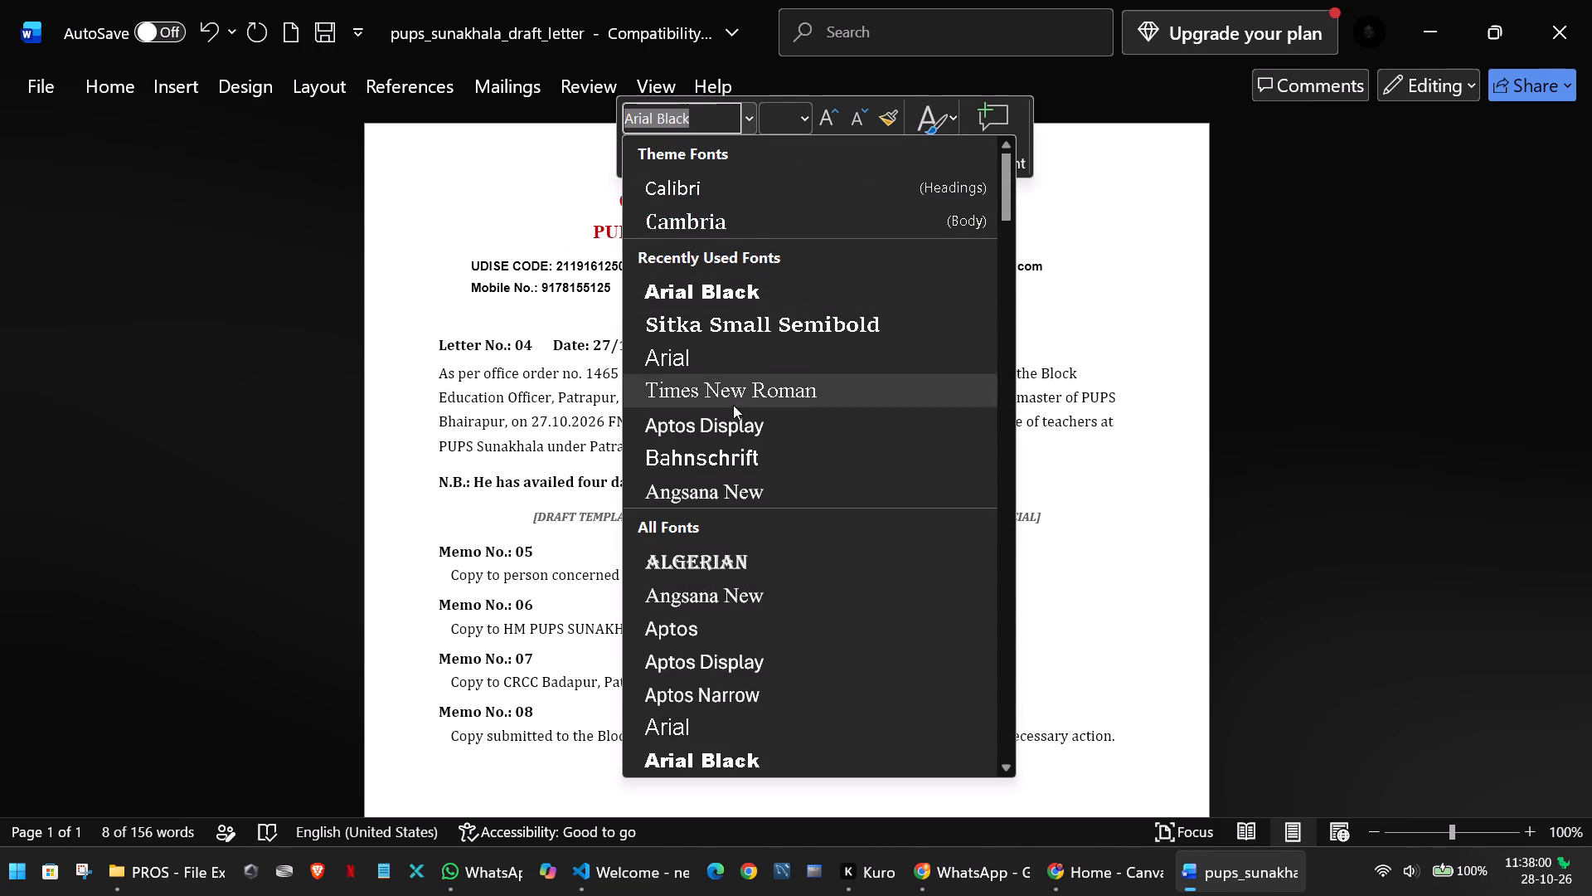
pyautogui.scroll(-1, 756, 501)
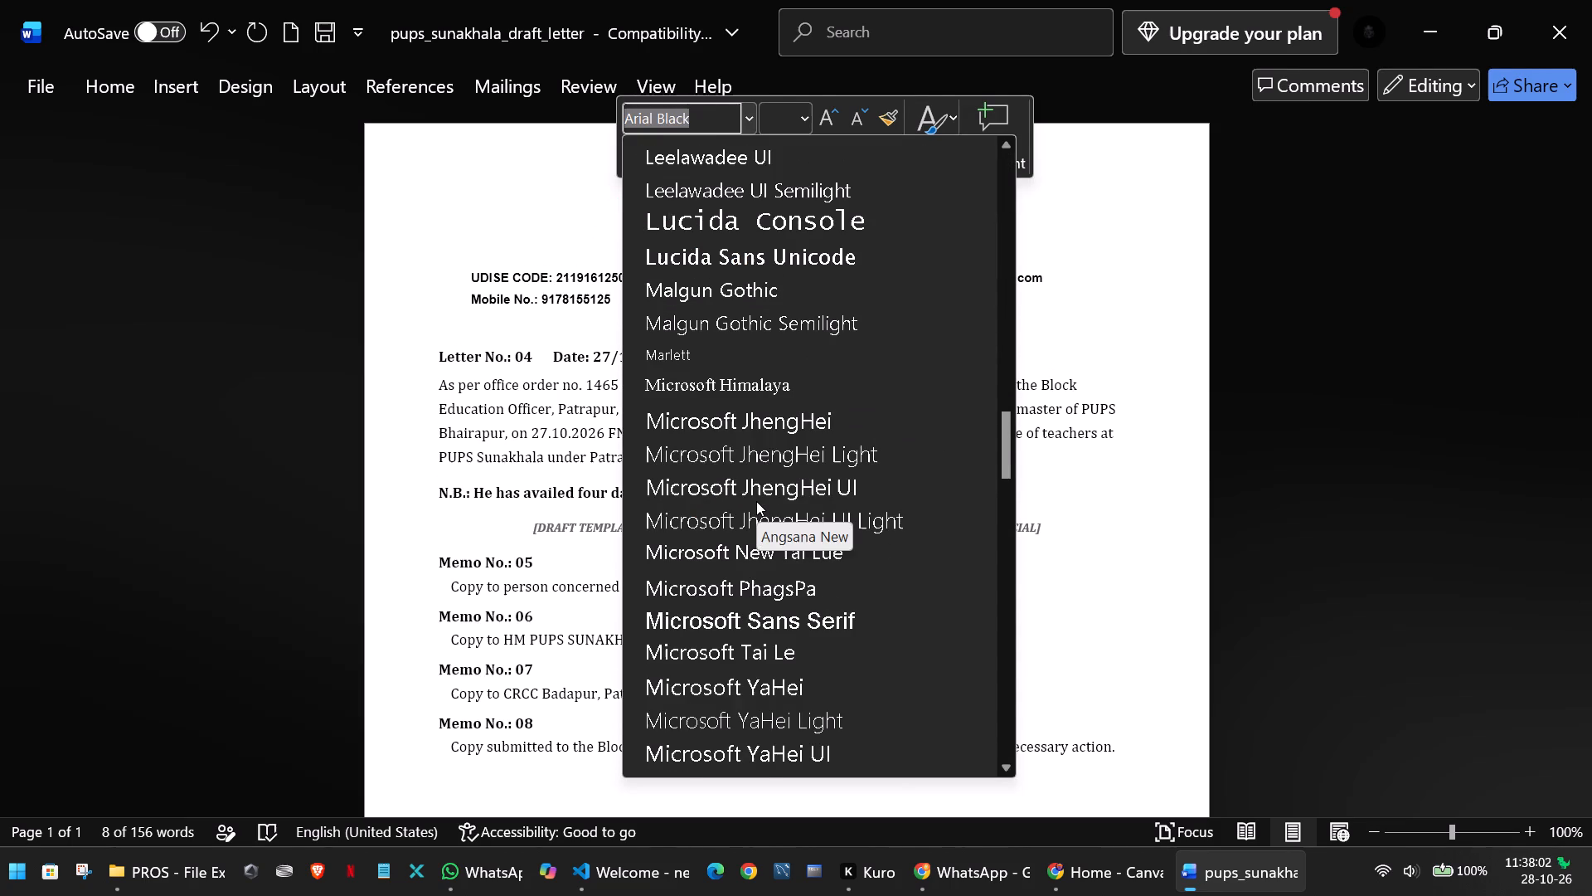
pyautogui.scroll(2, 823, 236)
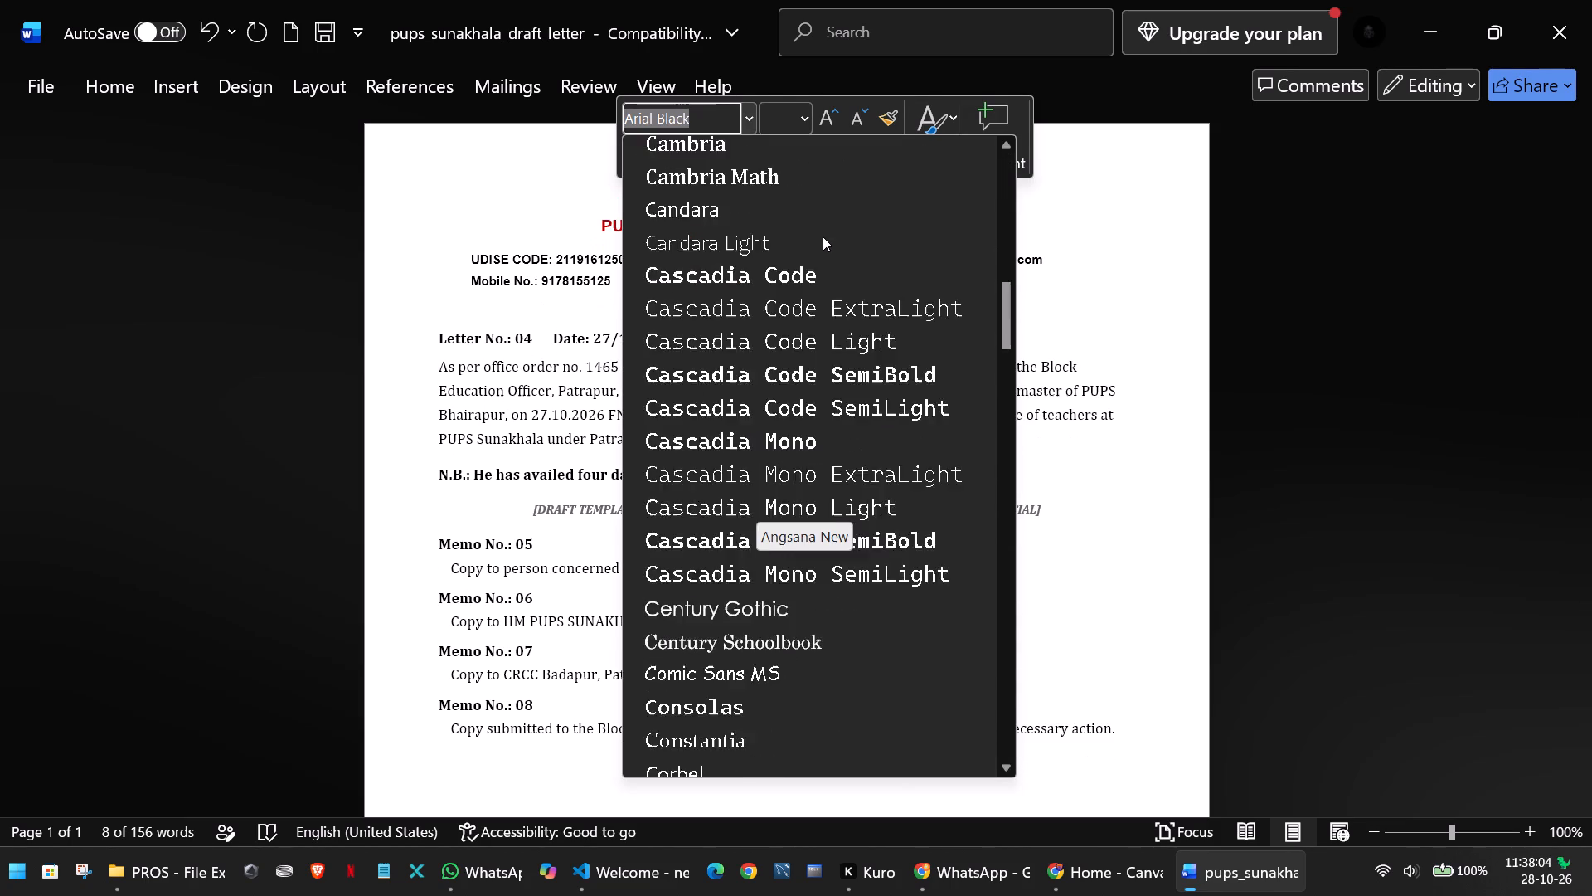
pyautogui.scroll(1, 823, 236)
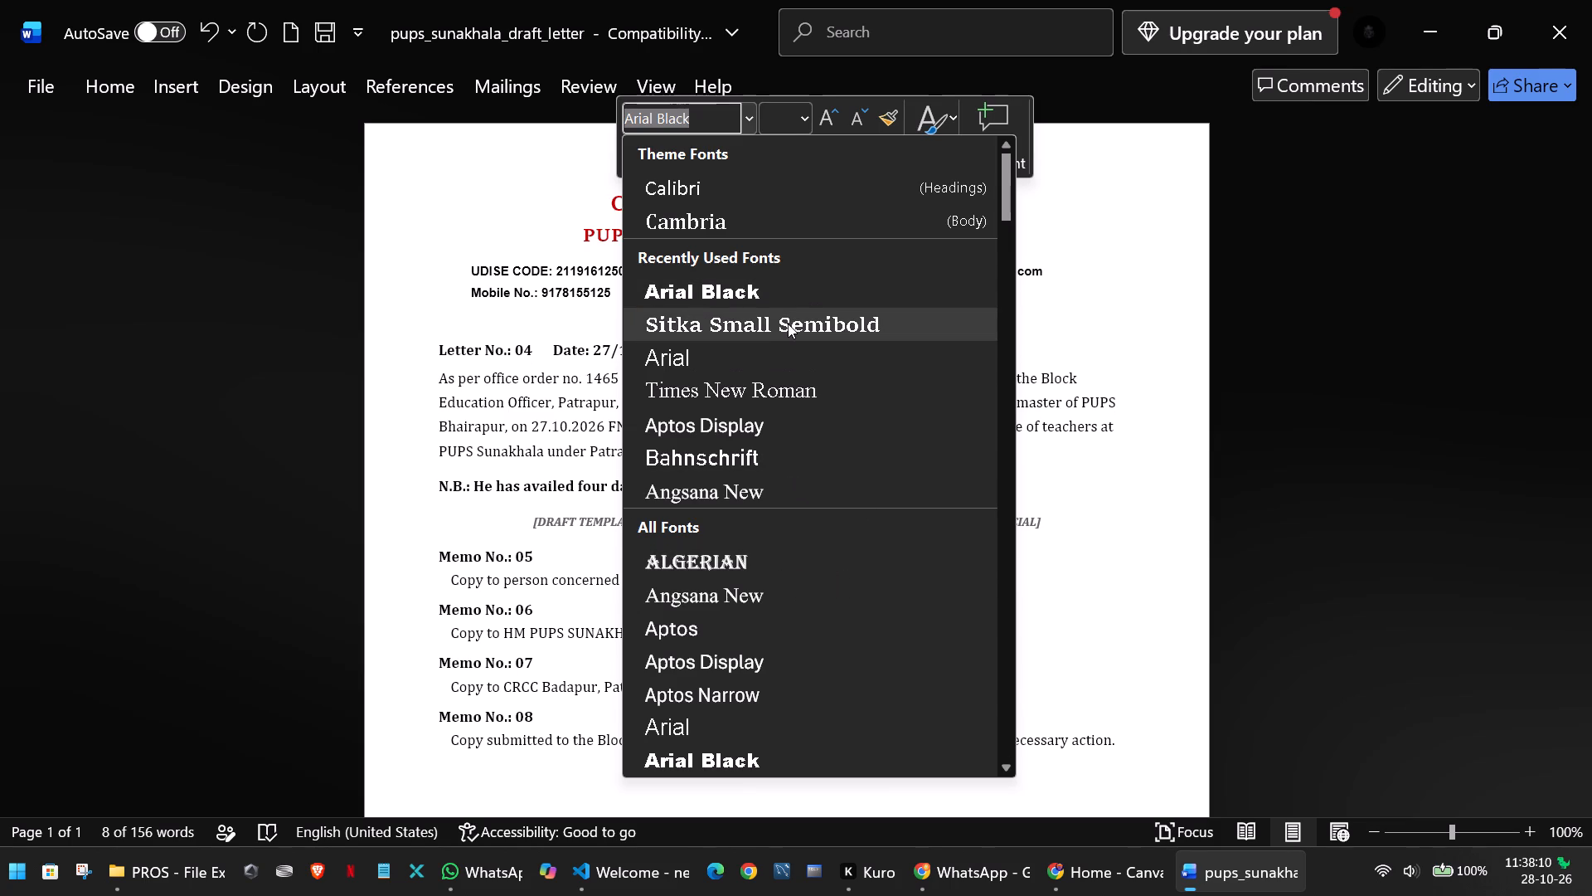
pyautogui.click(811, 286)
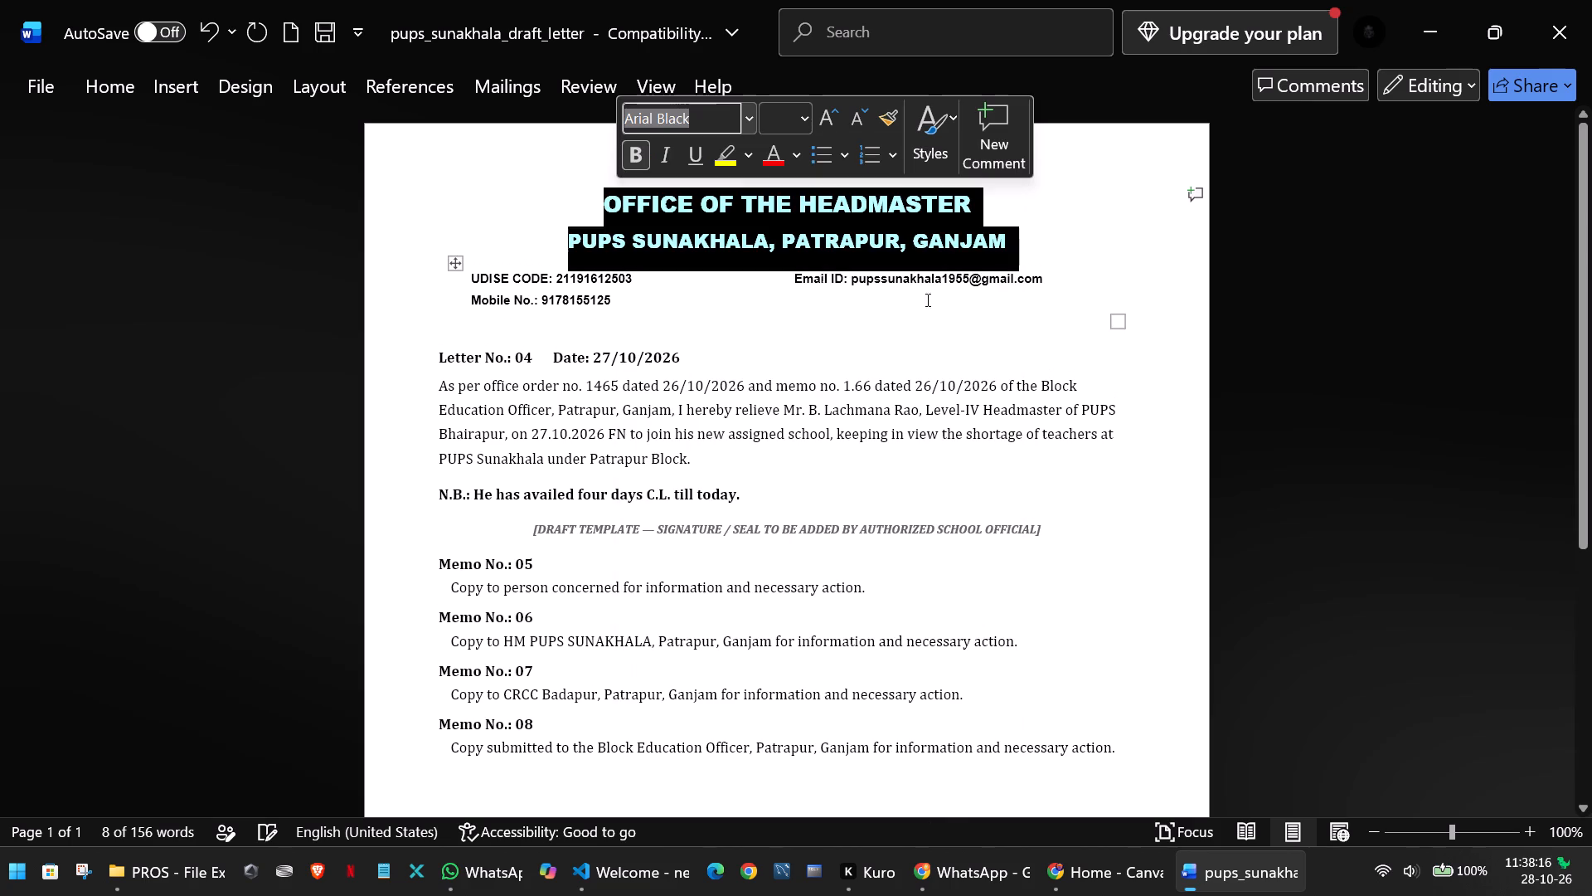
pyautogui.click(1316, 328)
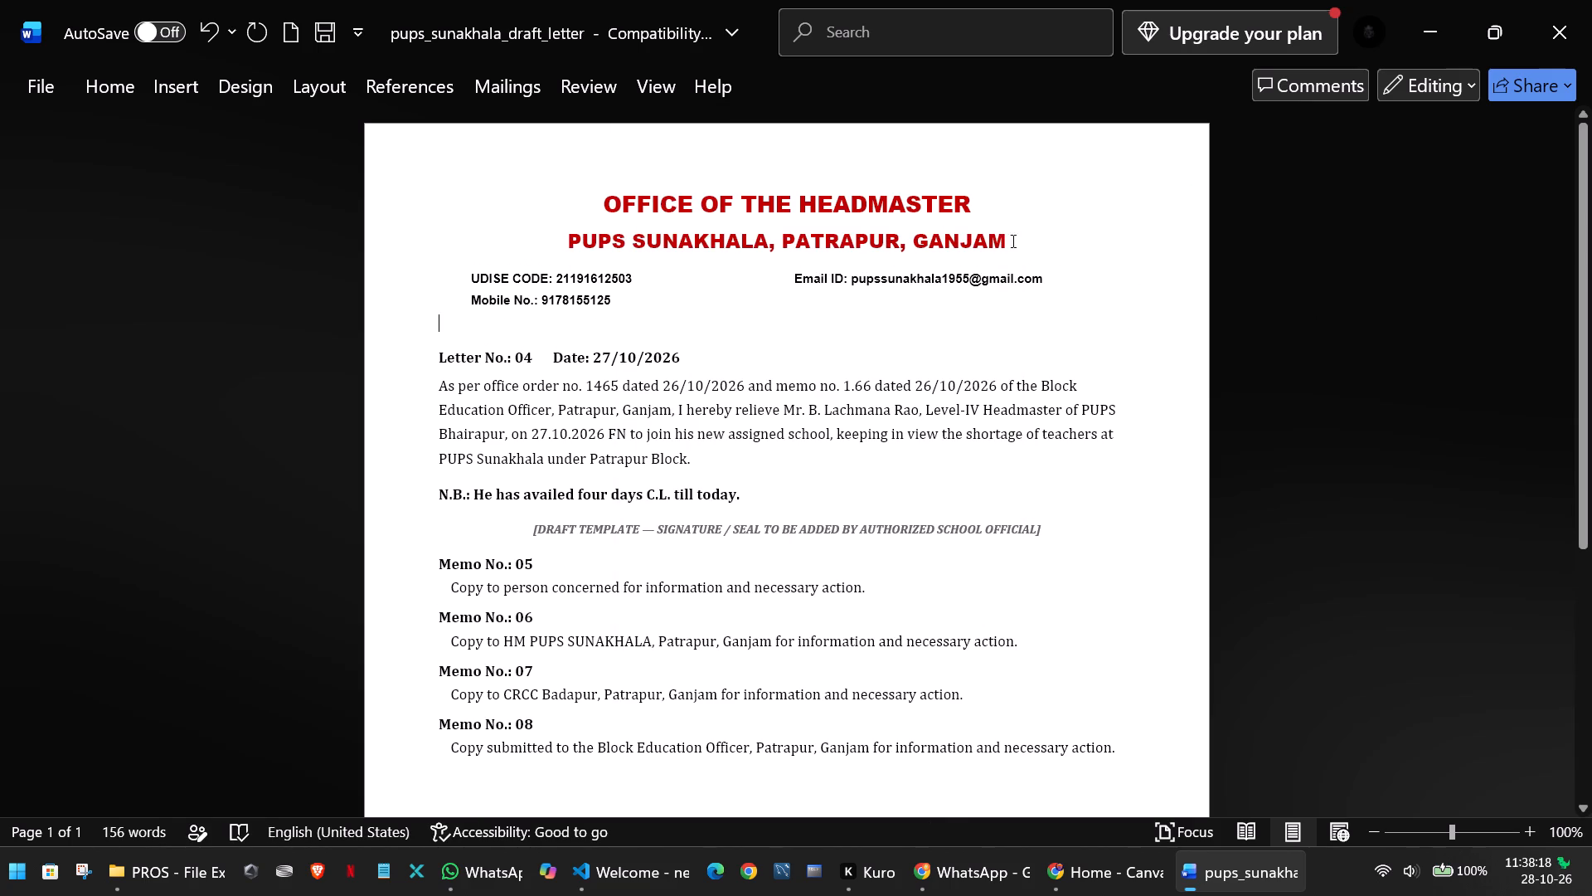
# Set the font size of both letterhead heading lines to 18.
pyautogui.moveTo(1023, 243); pyautogui.dragTo(583, 177)
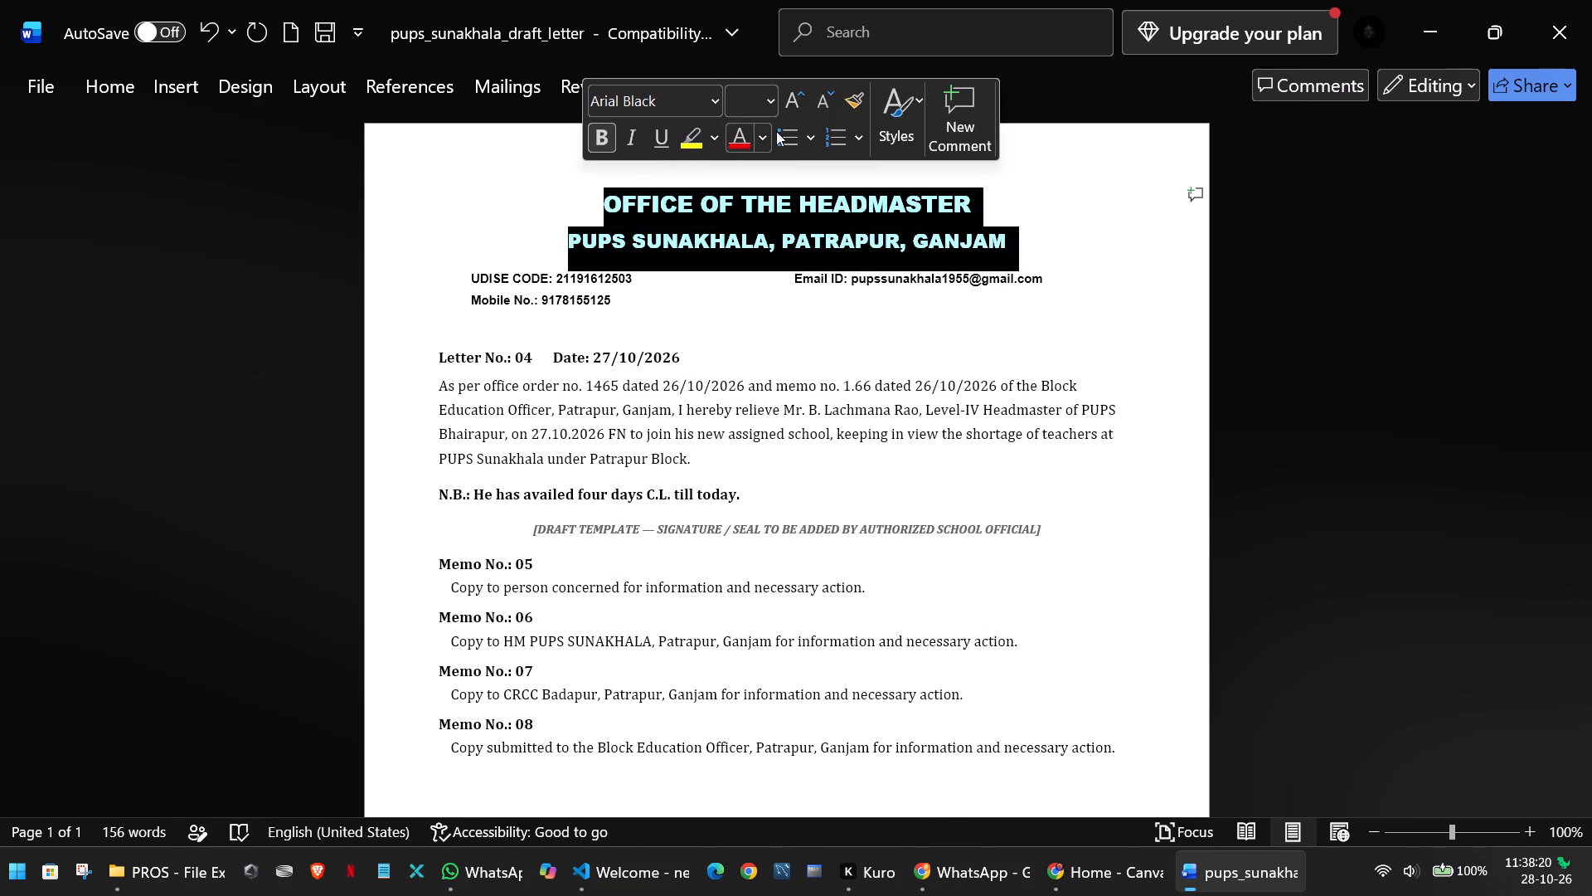
pyautogui.click(767, 100)
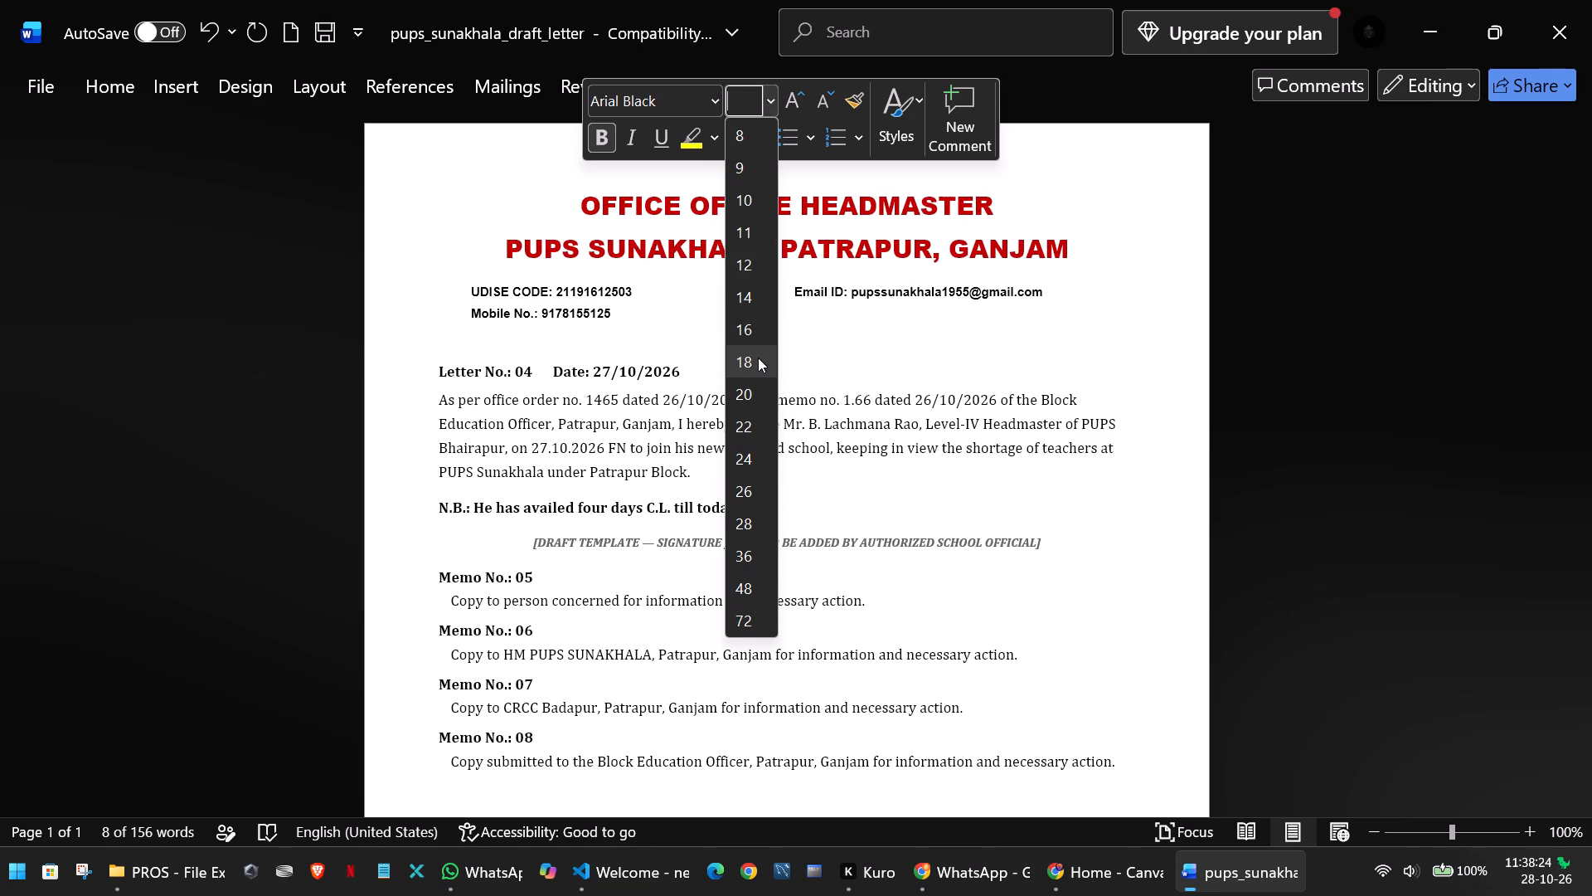
pyautogui.click(758, 361)
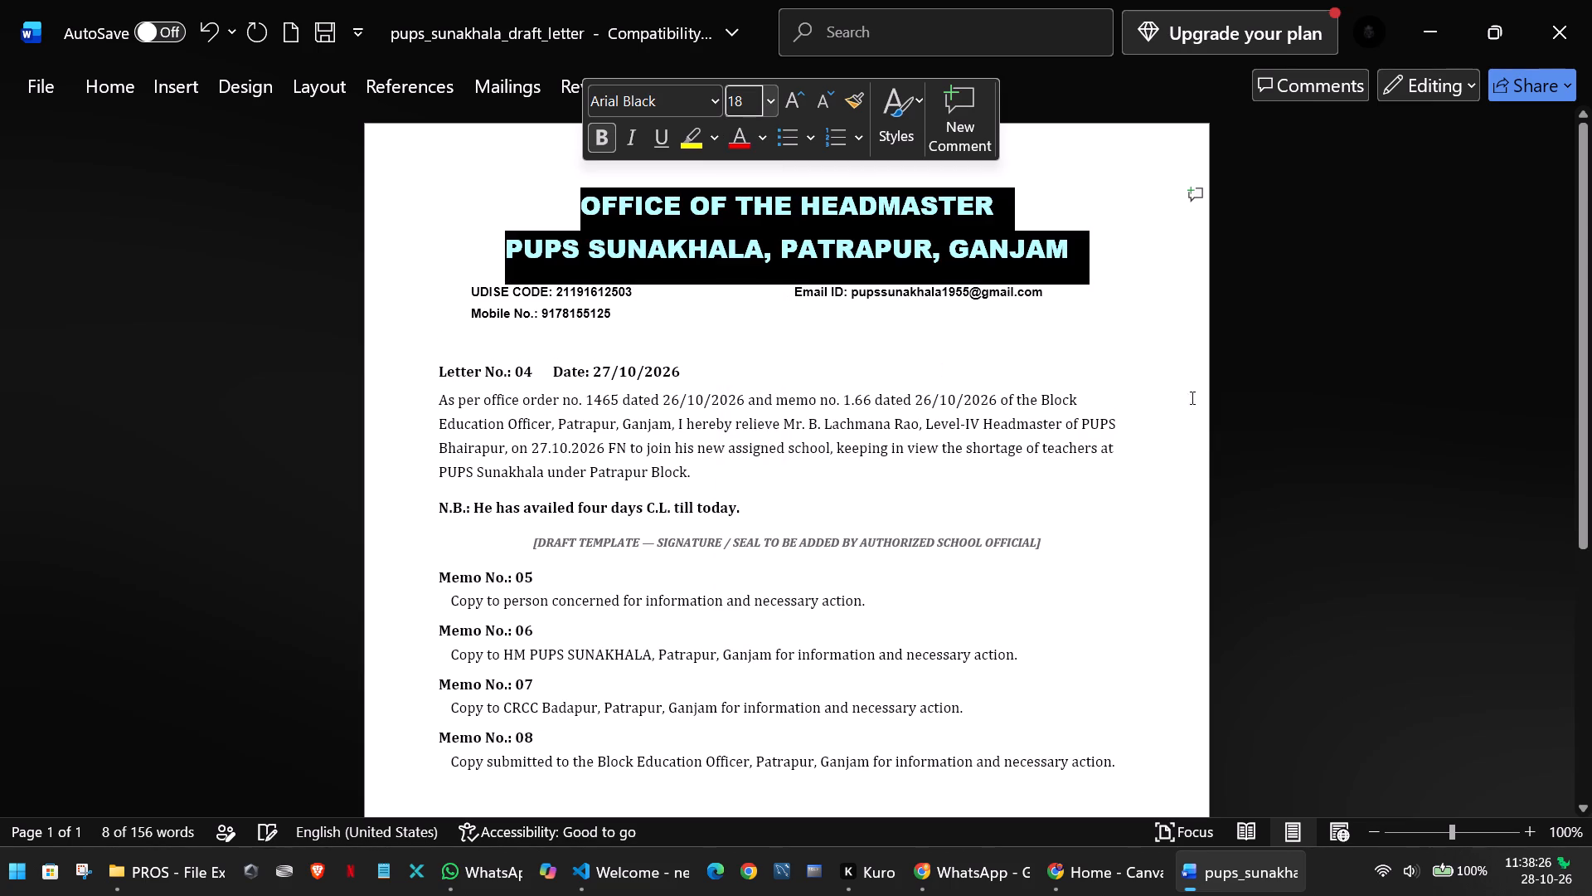
pyautogui.click(1262, 416)
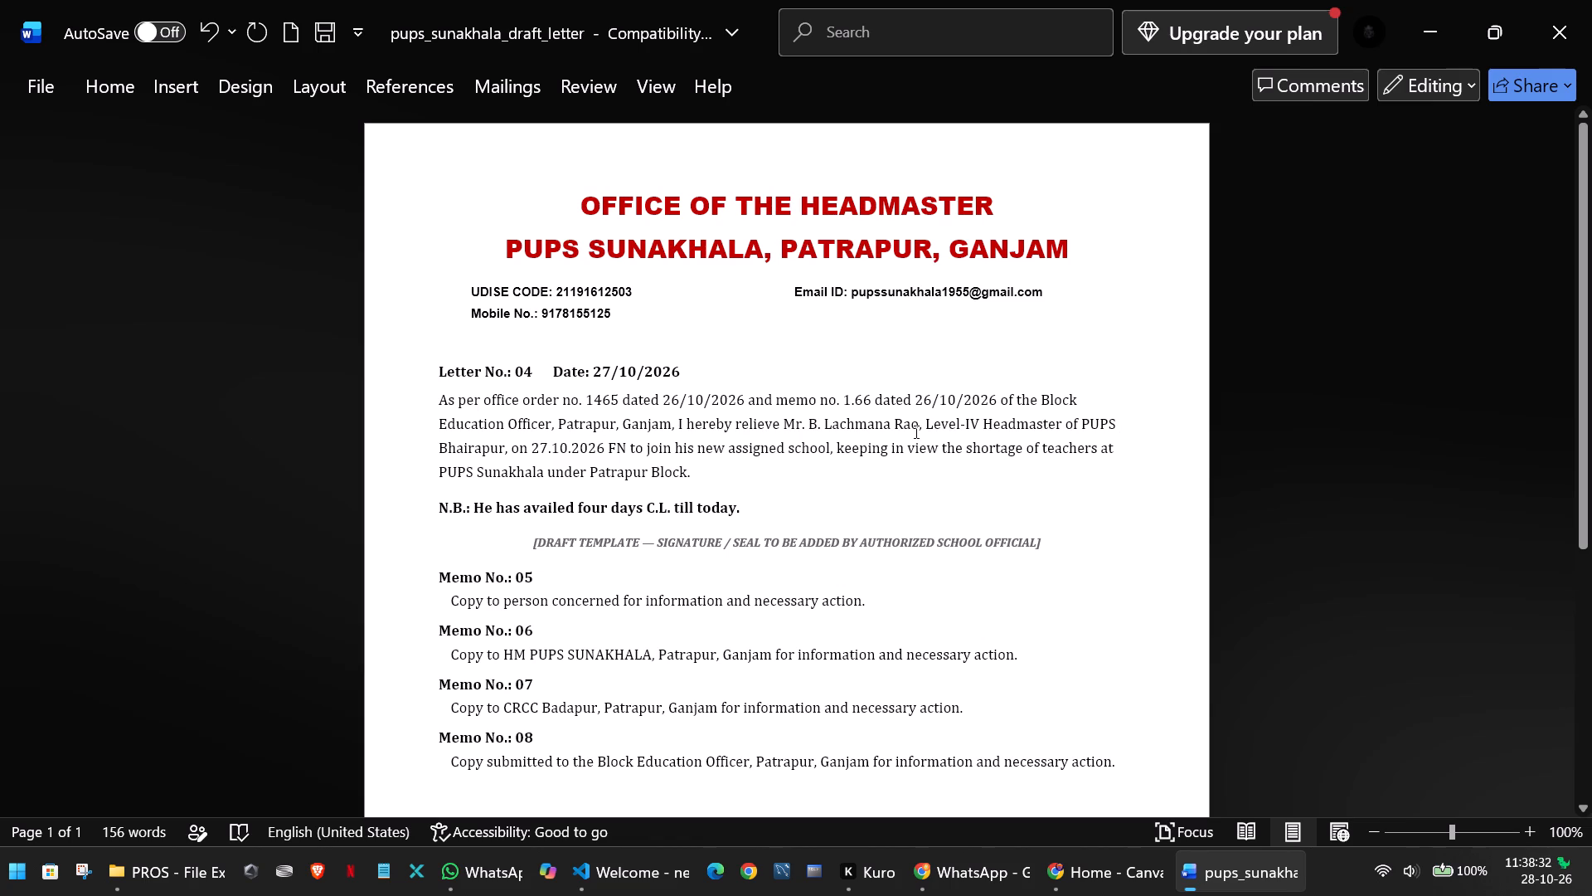
# Delete the bracketed draft template signature and seal note below the N.B. line.
pyautogui.click(691, 368)
pyautogui.moveTo(1047, 552); pyautogui.dragTo(777, 529)
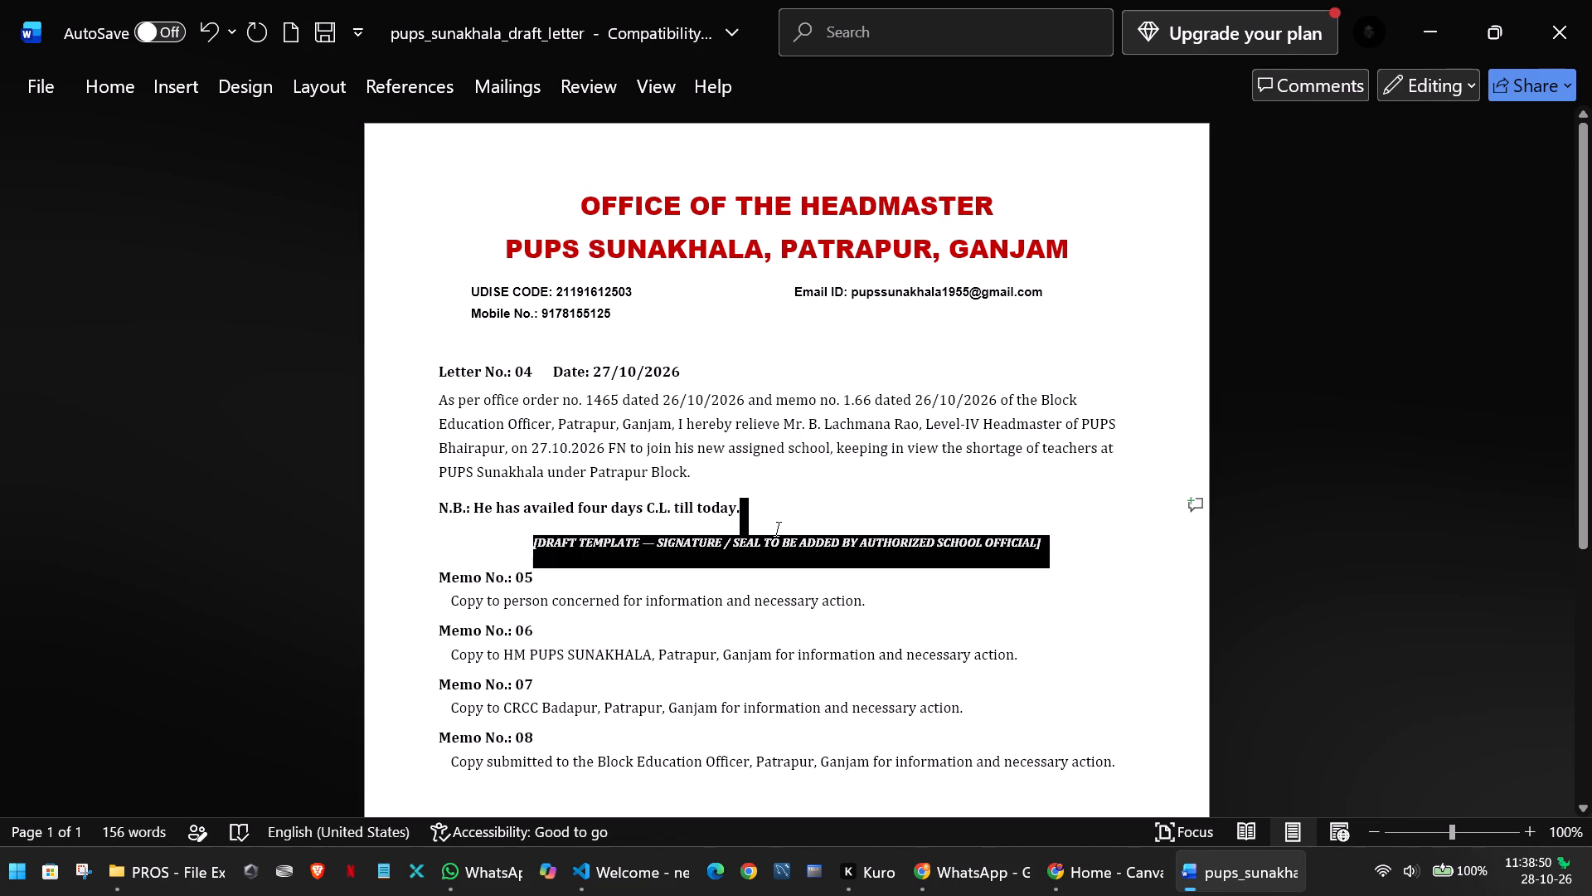
pyautogui.moveTo(777, 529); pyautogui.dragTo(783, 533)
pyautogui.press('BackSpace')
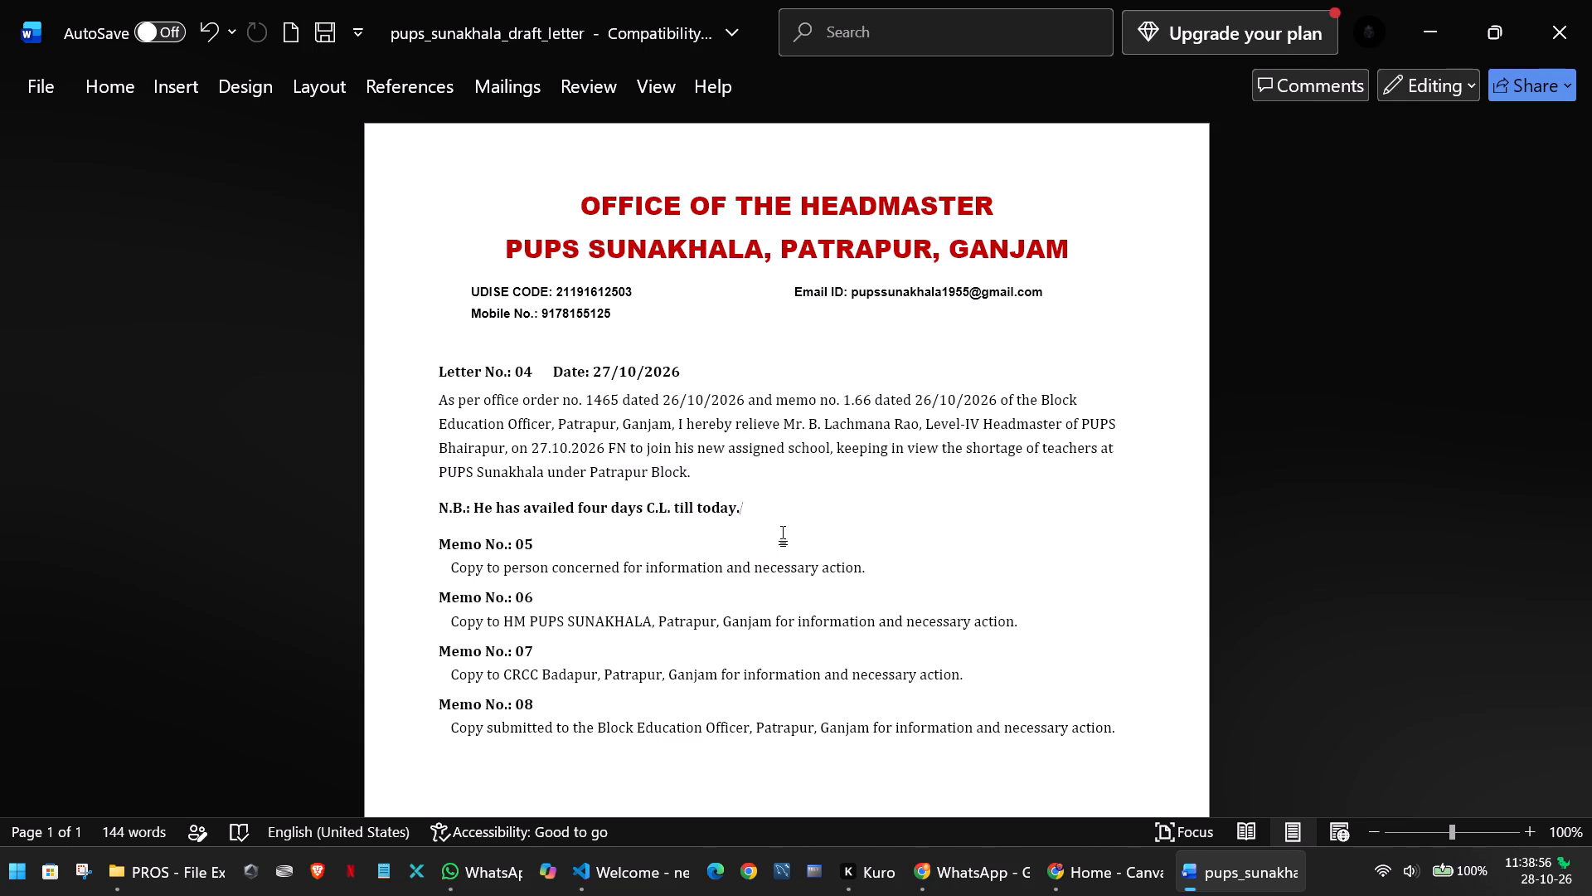
# Remove number 05 from the first memo label and rewrite the label as "Memo No. :".
pyautogui.click(536, 543)
pyautogui.press('BackSpace')
pyautogui.press('BackSpace')
pyautogui.press('BackSpace')
pyautogui.press('BackSpace')
pyautogui.press('BackSpace')
pyautogui.write('.')
pyautogui.press('space')
pyautogui.hotkey('shift', ':')
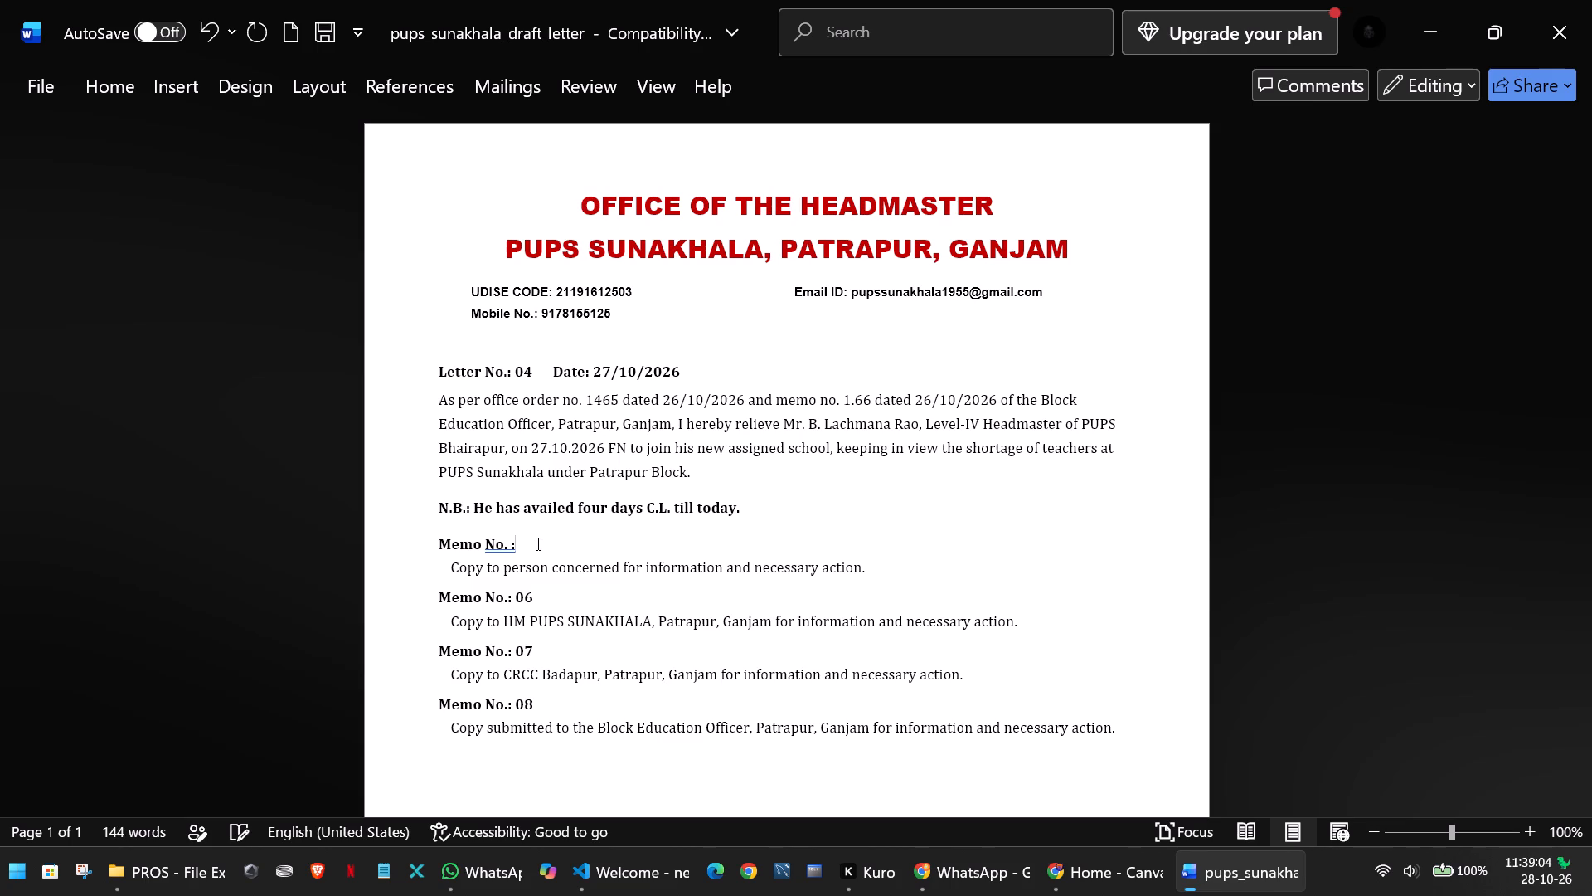
# Remove the colons and numbers from the Memo 06 and 07 labels, leaving "Memo No." in each.
pyautogui.click(536, 591)
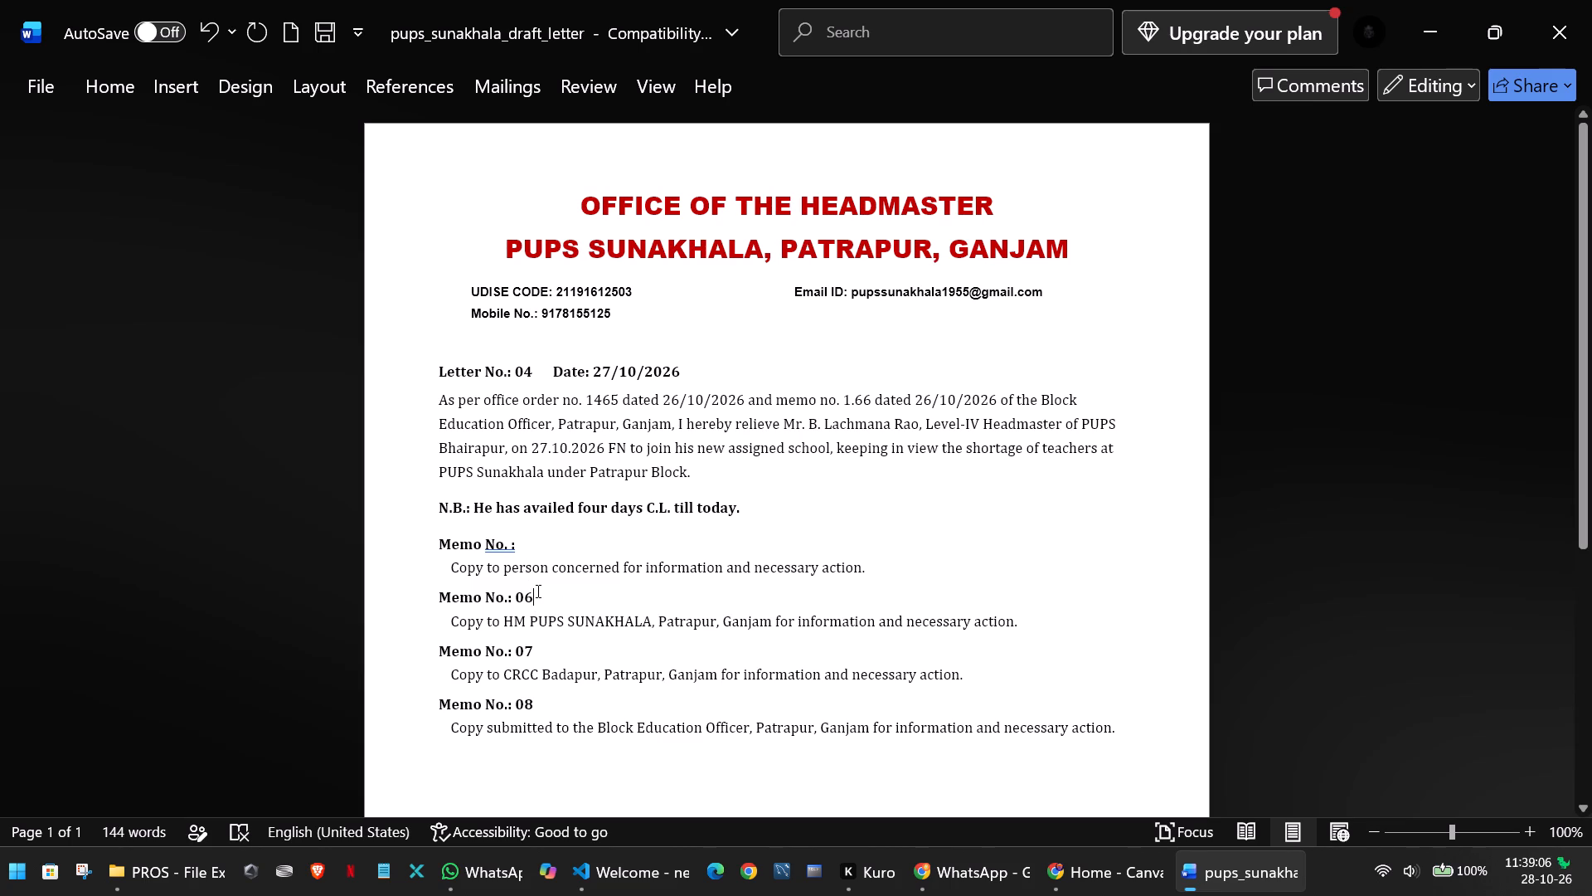
pyautogui.press('BackSpace')
pyautogui.press('BackSpace')
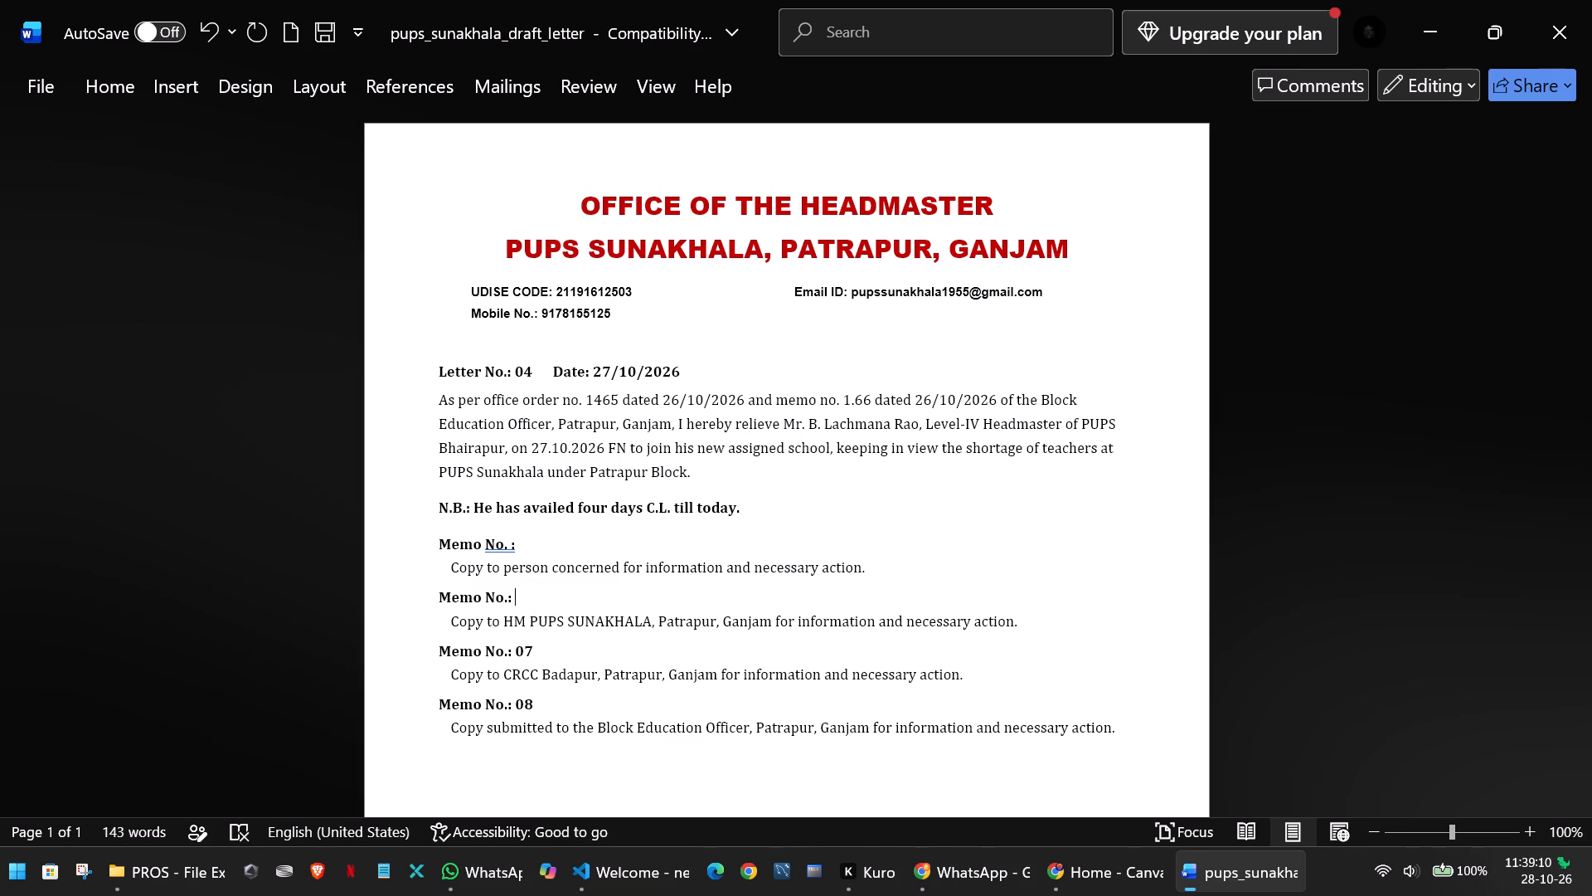
pyautogui.click(556, 653)
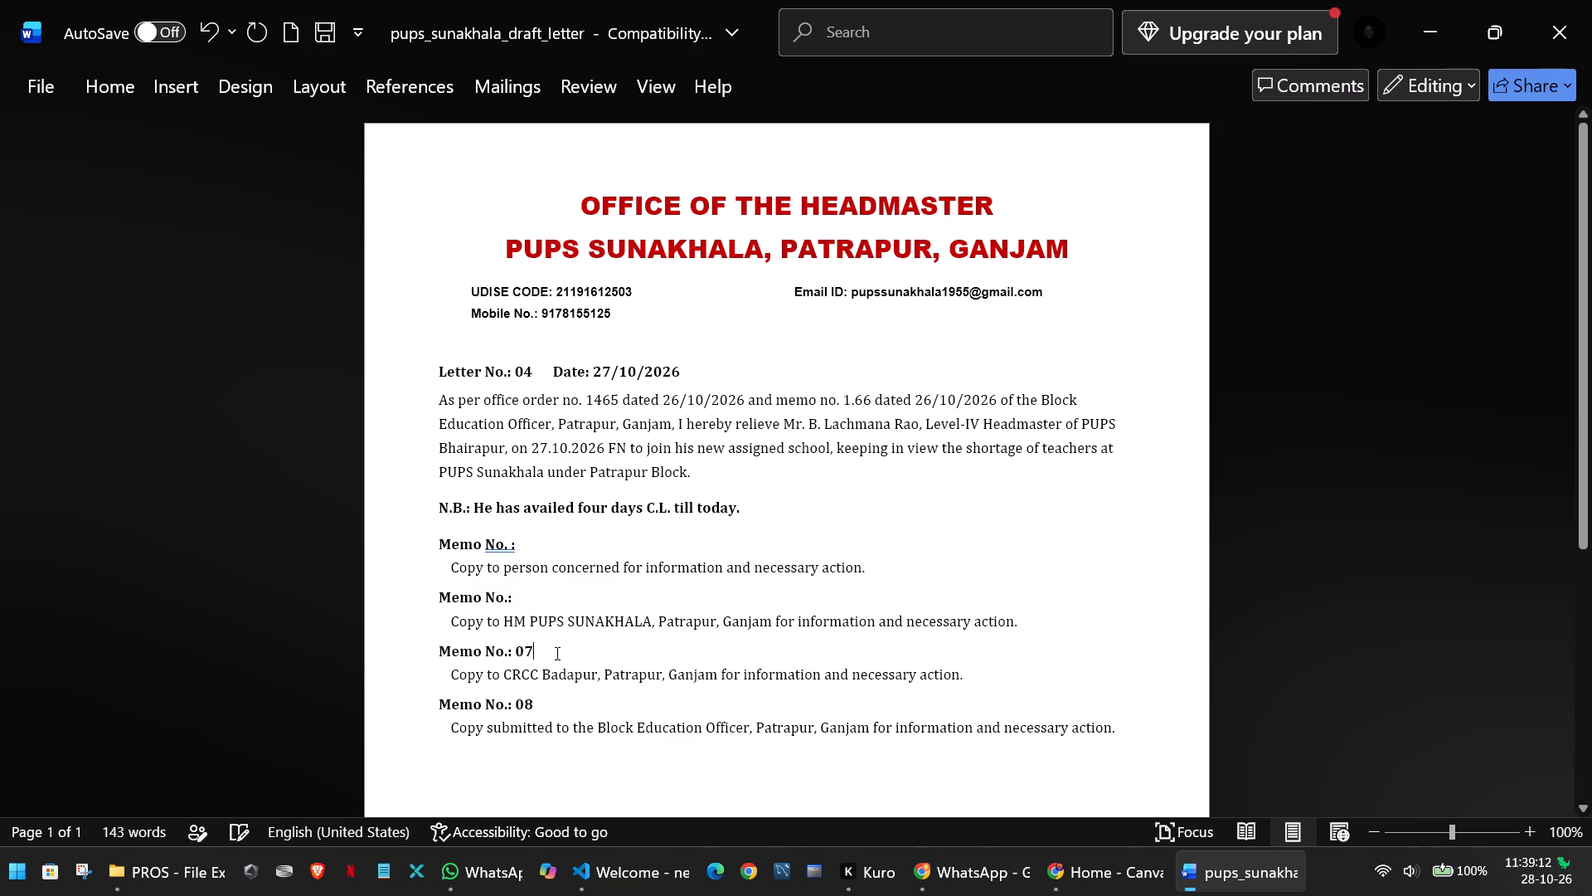
pyautogui.press('BackSpace')
pyautogui.press('BackSpace')
pyautogui.press('BackSpace')
pyautogui.press('BackSpace')
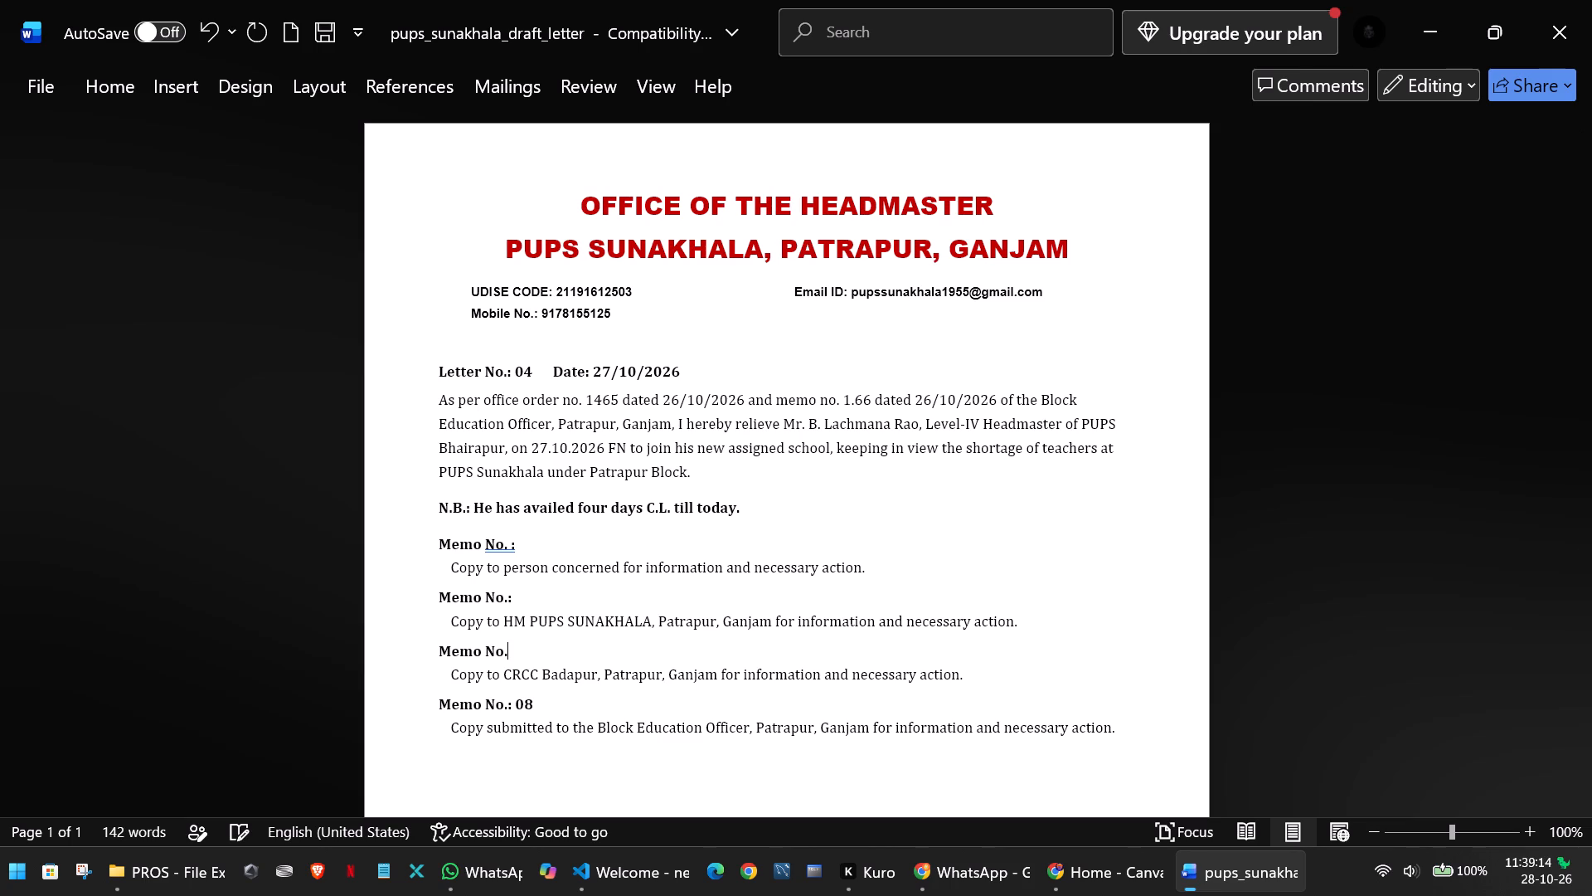
pyautogui.click(533, 597)
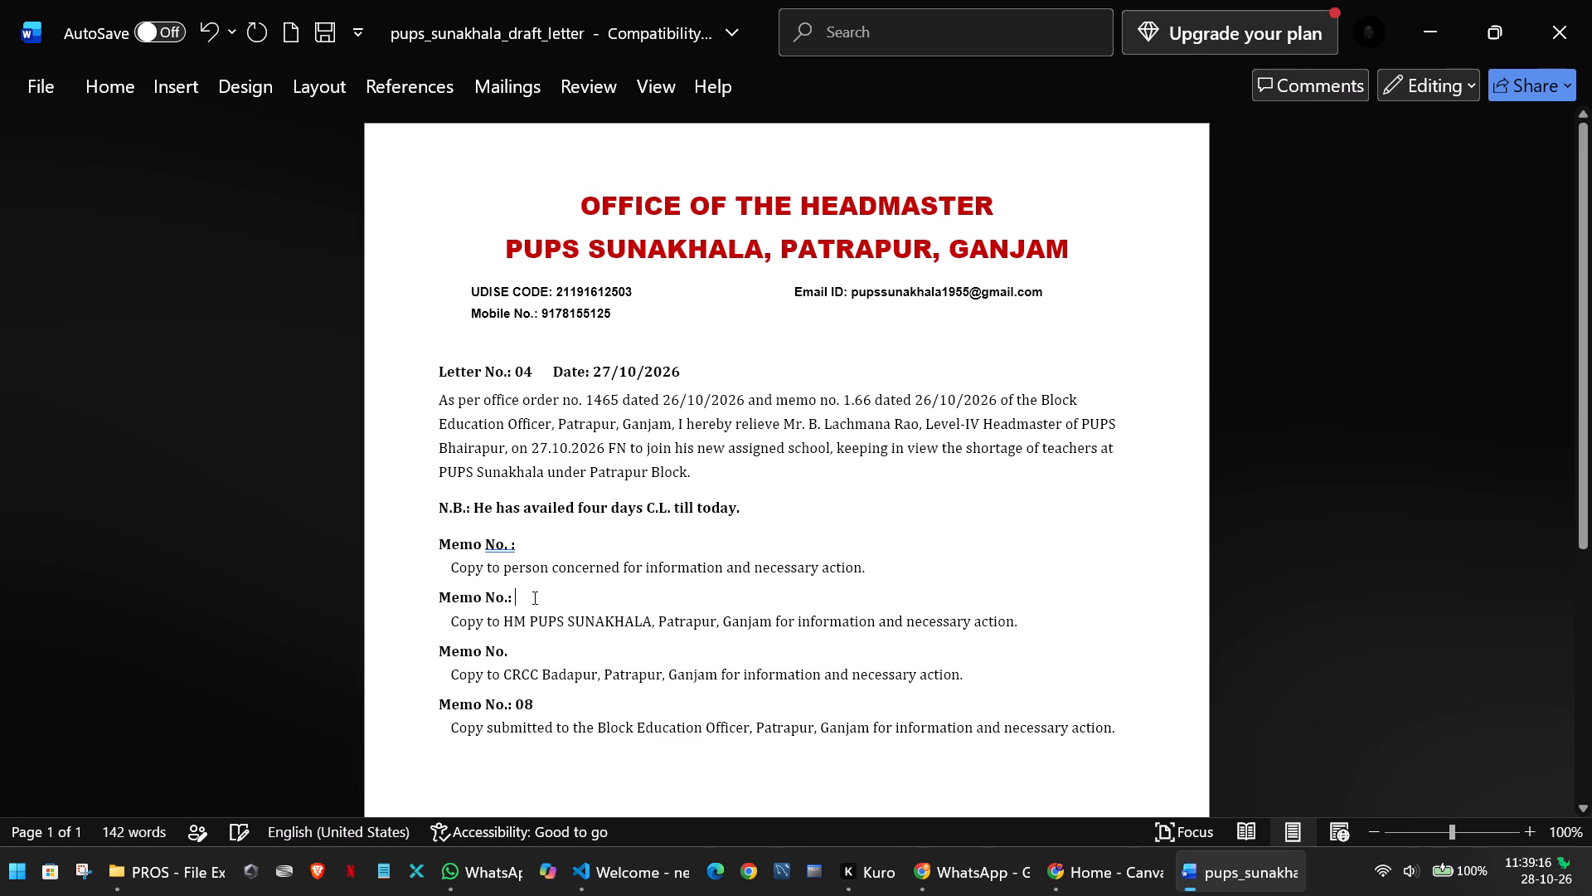
pyautogui.press('BackSpace')
pyautogui.press('BackSpace')
# Remove the colon and number from the Memo 08 label, leaving "Memo No.".
pyautogui.click(537, 703)
pyautogui.press('BackSpace')
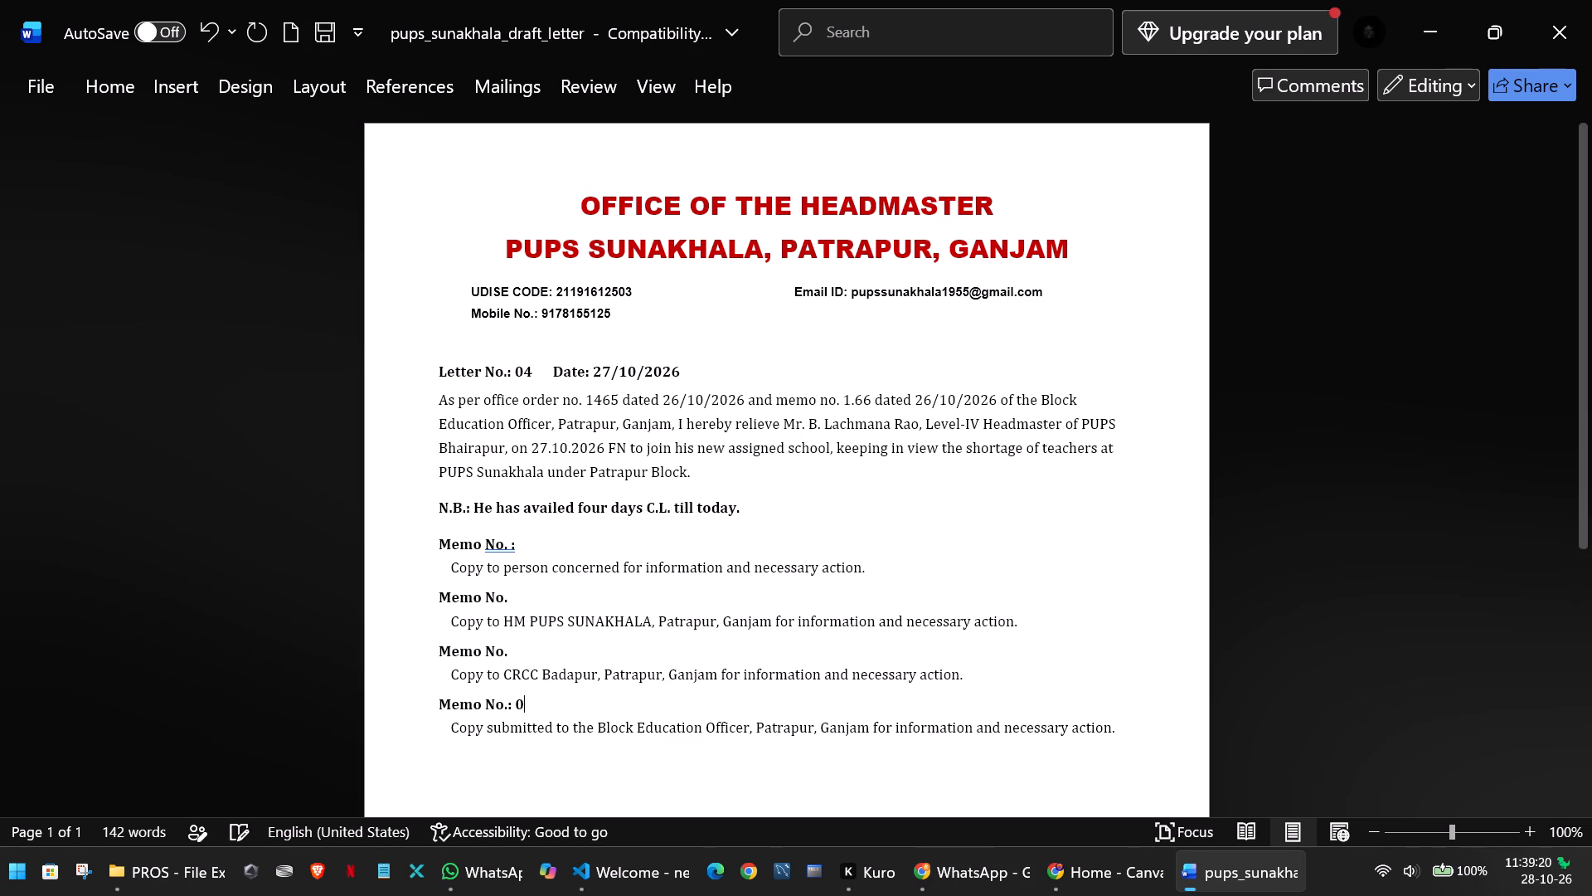
pyautogui.press('BackSpace')
pyautogui.press('BackSpace')
pyautogui.press('BackSpace')
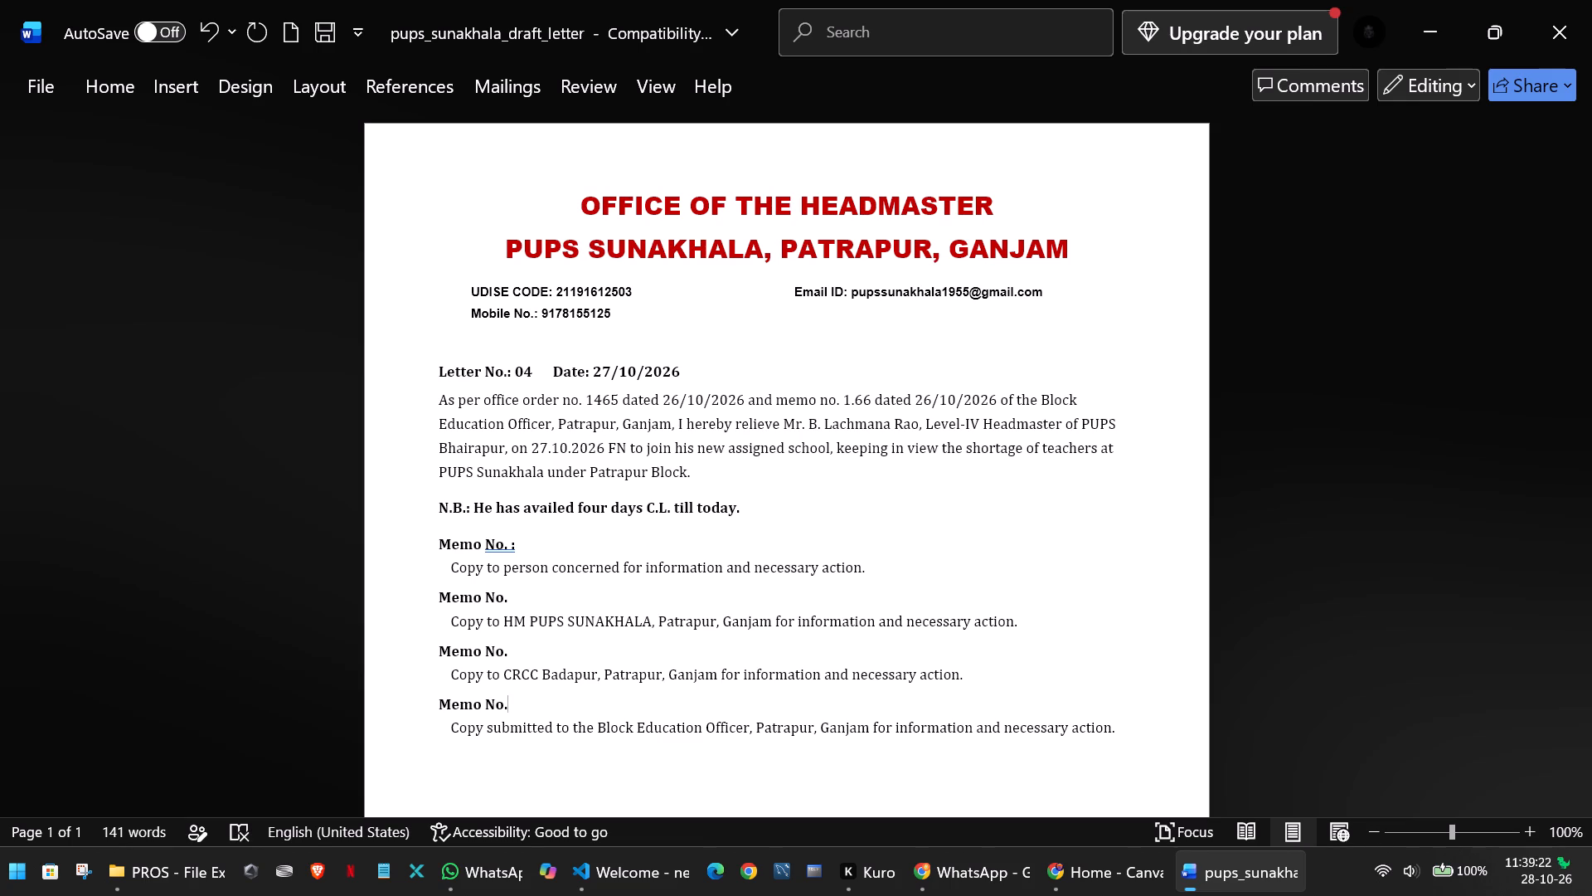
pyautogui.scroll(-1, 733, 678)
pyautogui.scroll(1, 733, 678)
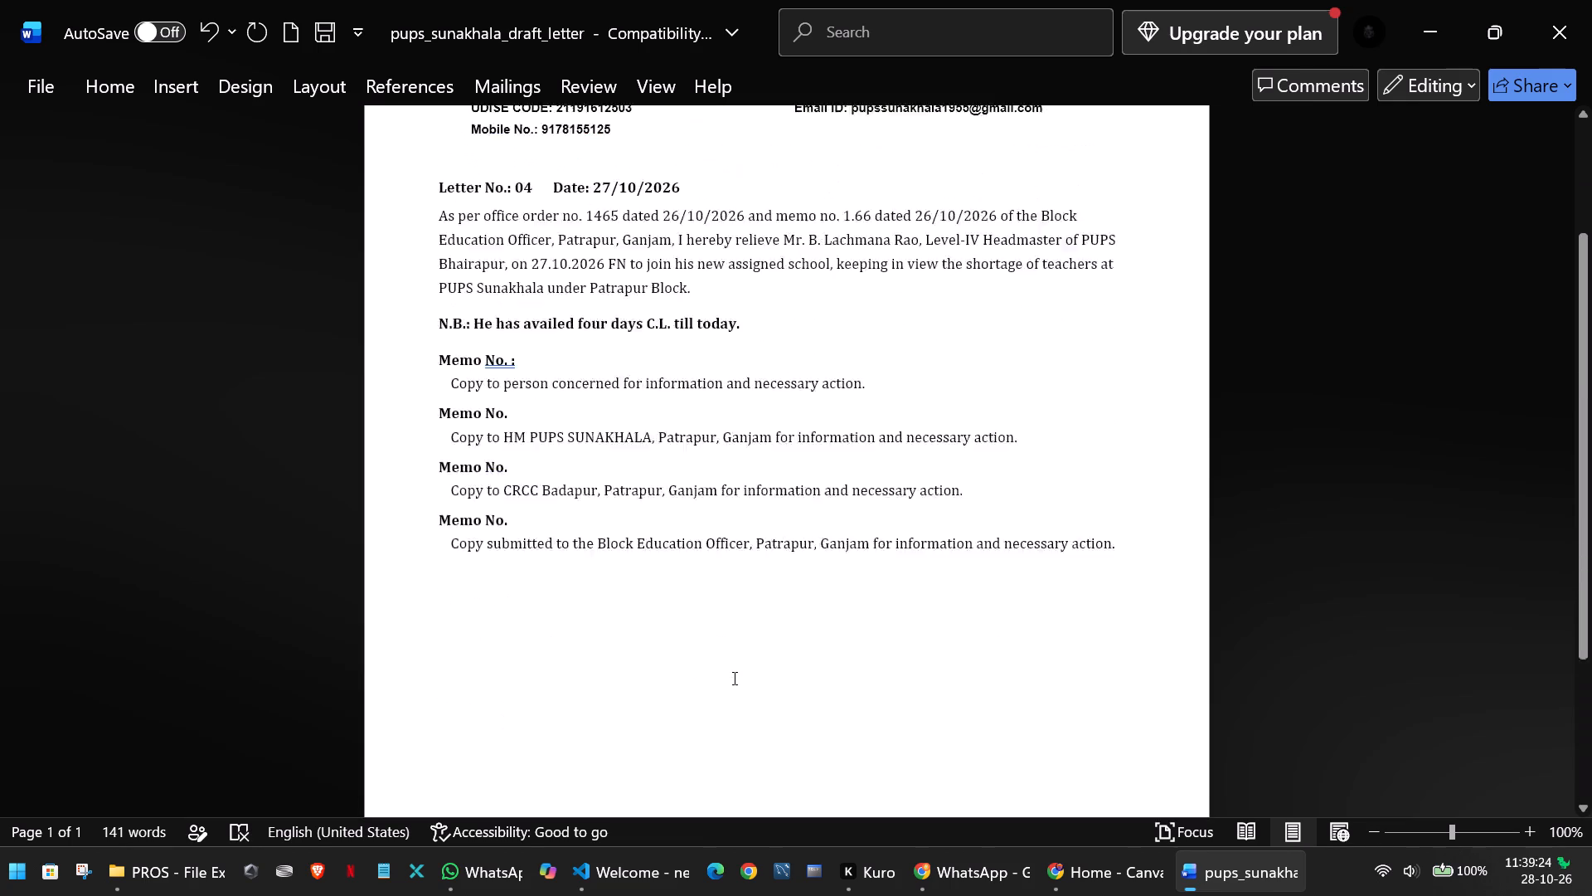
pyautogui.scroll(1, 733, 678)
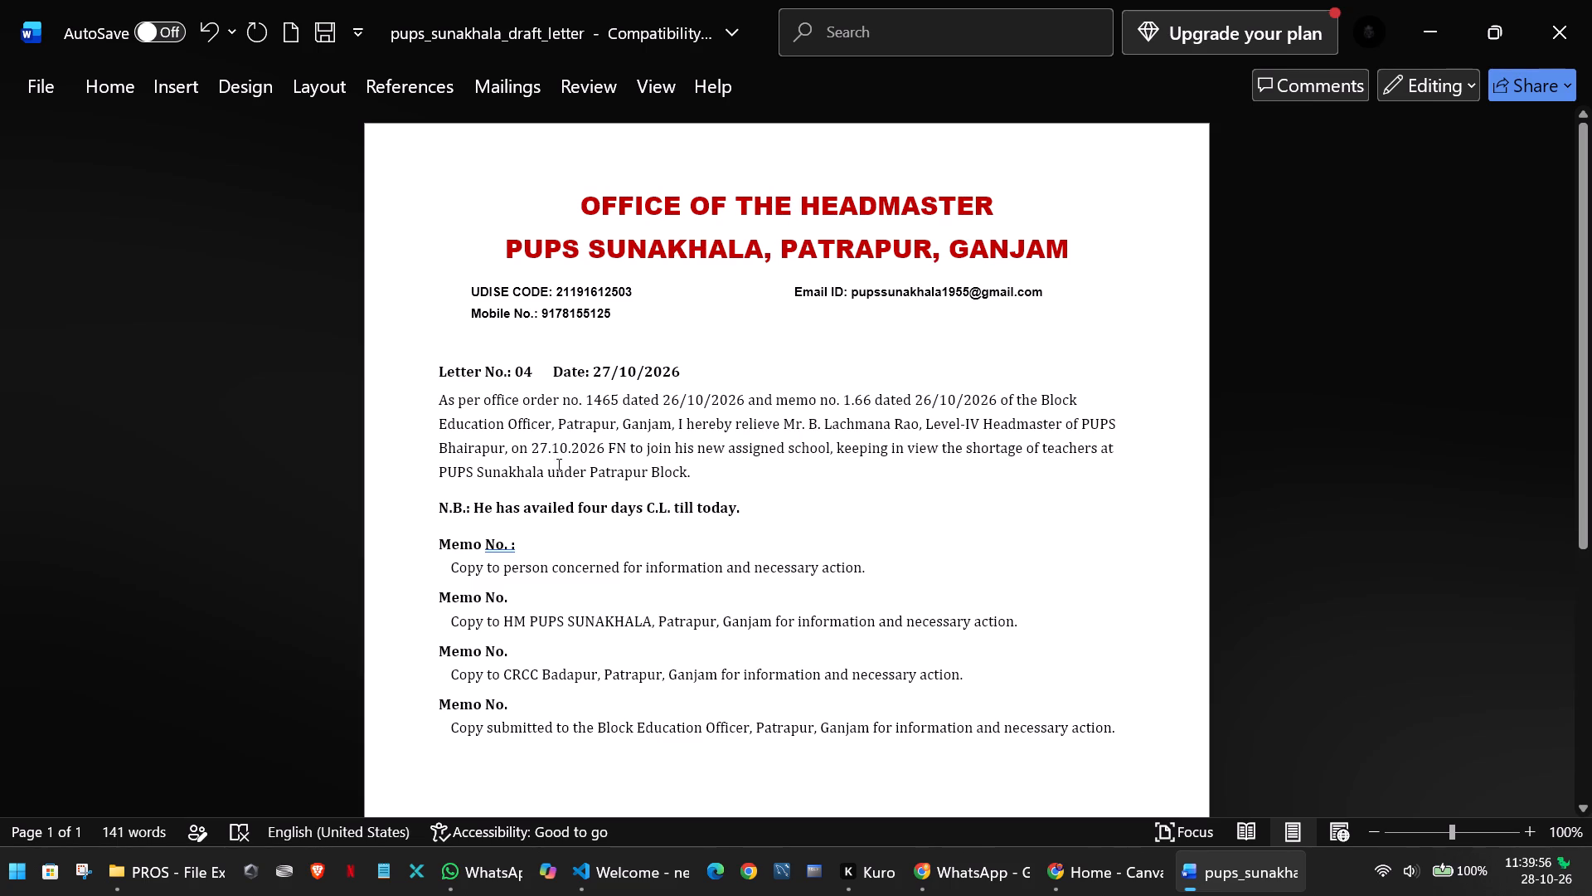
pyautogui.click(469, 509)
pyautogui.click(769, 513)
# Remove the number 04 from the "Letter No.:" label, leaving the date on the same line.
pyautogui.click(536, 373)
pyautogui.press('BackSpace')
pyautogui.press('BackSpace')
pyautogui.press('BackSpace')
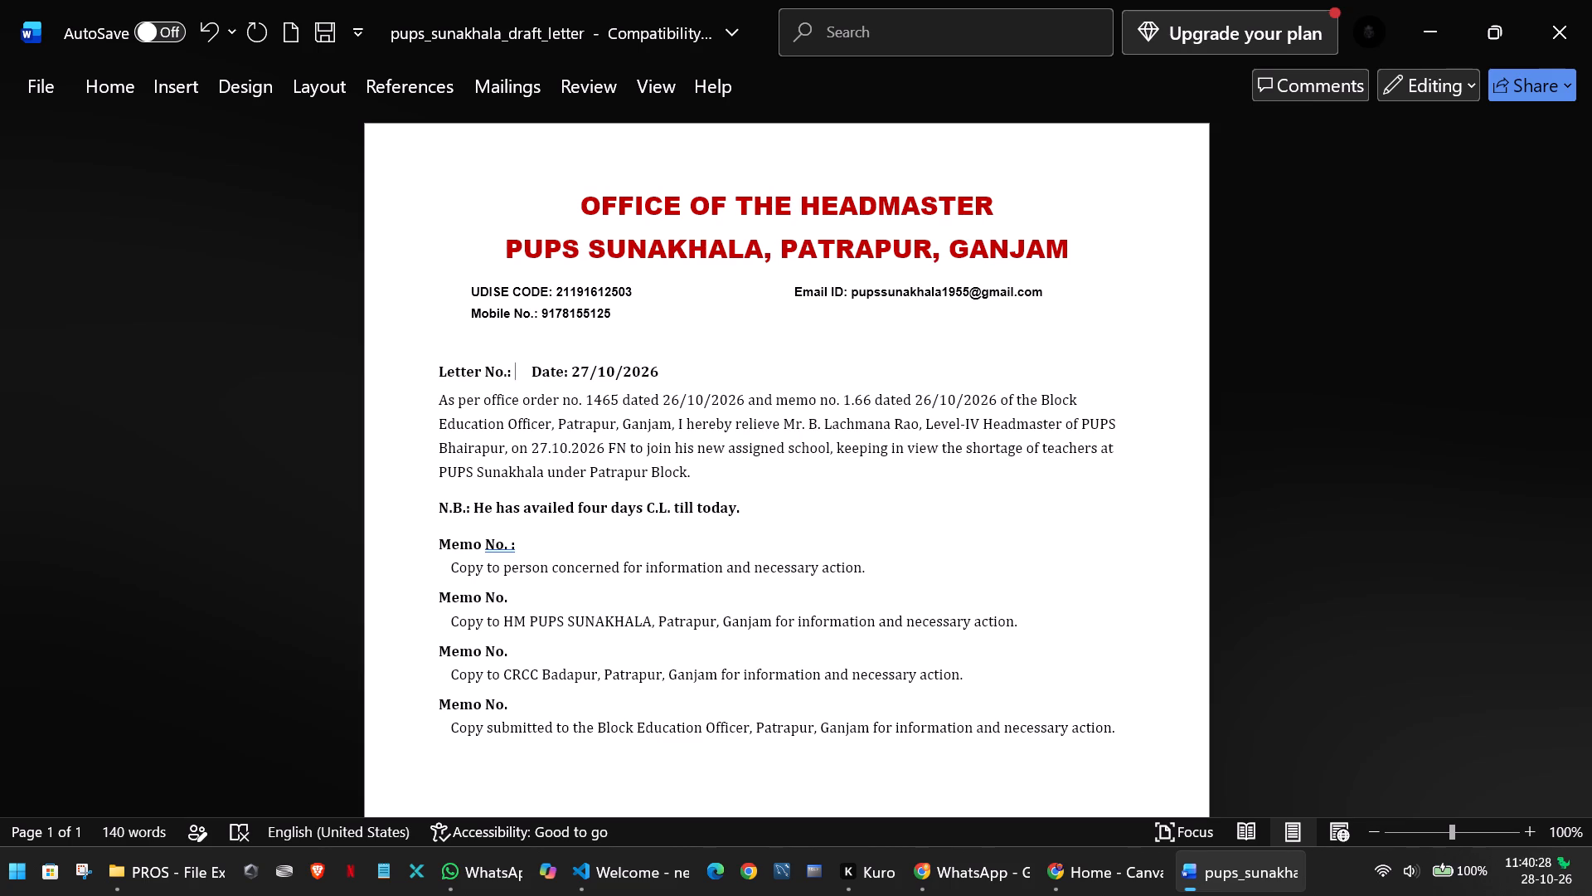
# Review the whole letter from the letterhead down to the empty area below the last memo.
pyautogui.scroll(-1, 716, 587)
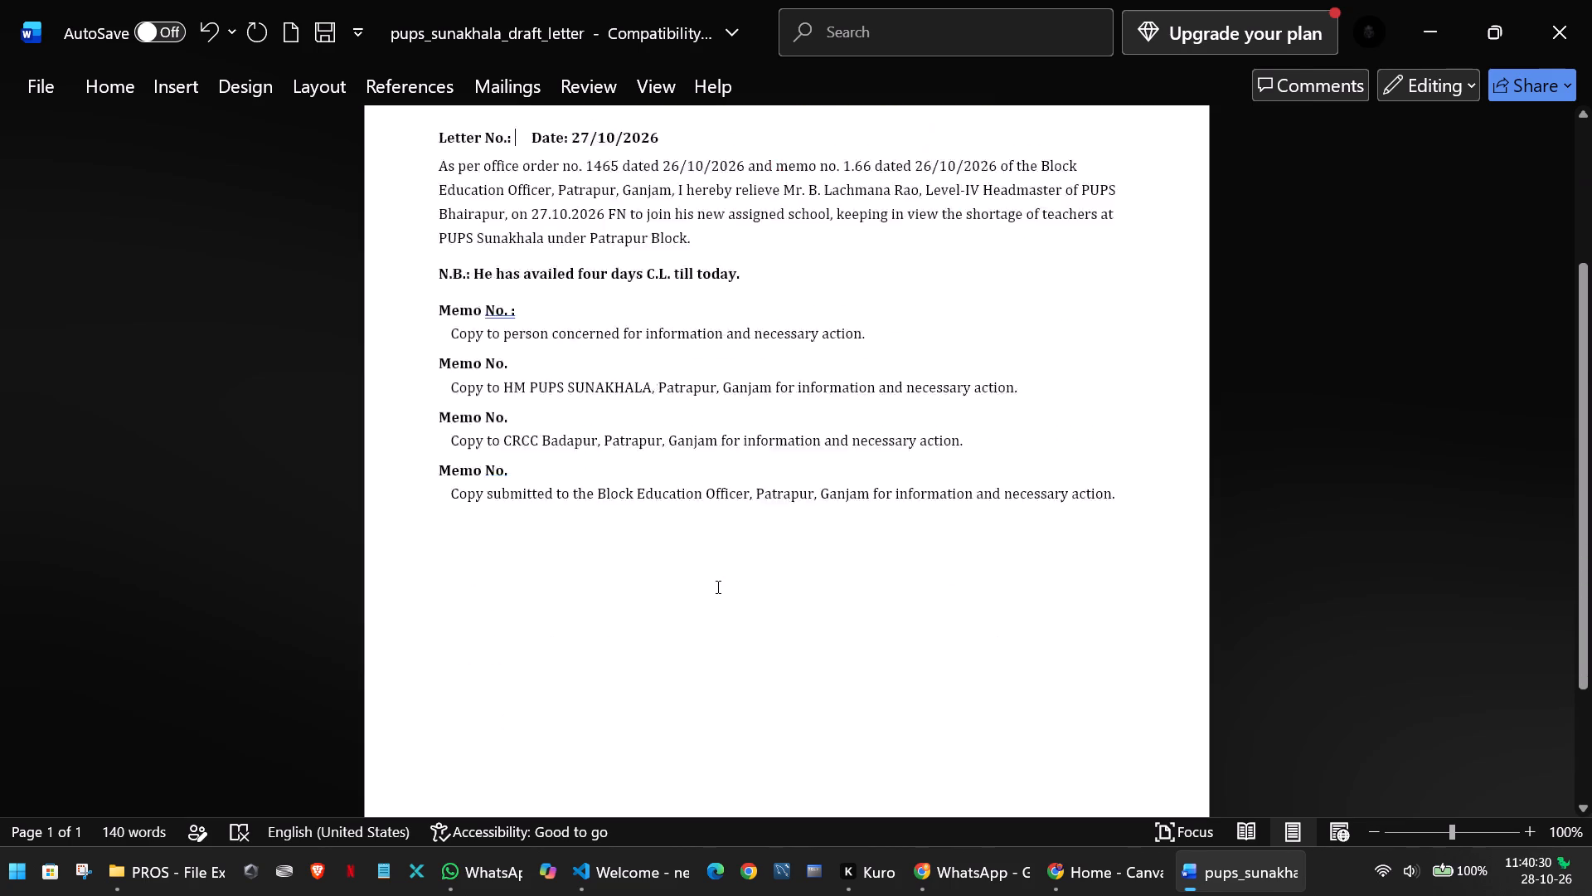
pyautogui.scroll(-1, 716, 587)
pyautogui.scroll(3, 716, 587)
pyautogui.scroll(-1, 716, 587)
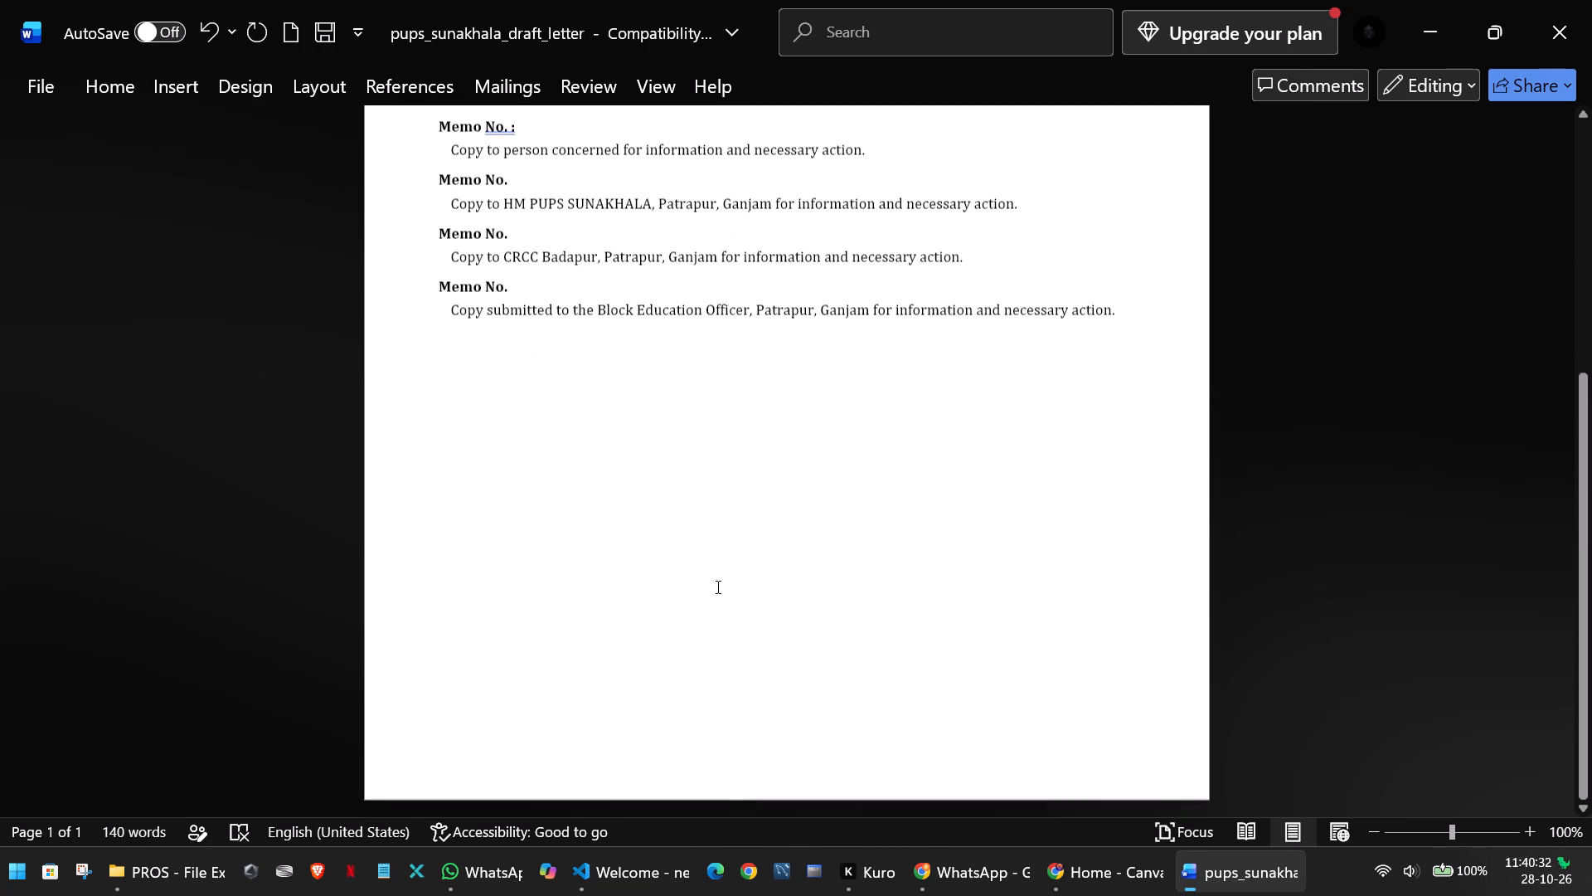
pyautogui.scroll(1, 716, 587)
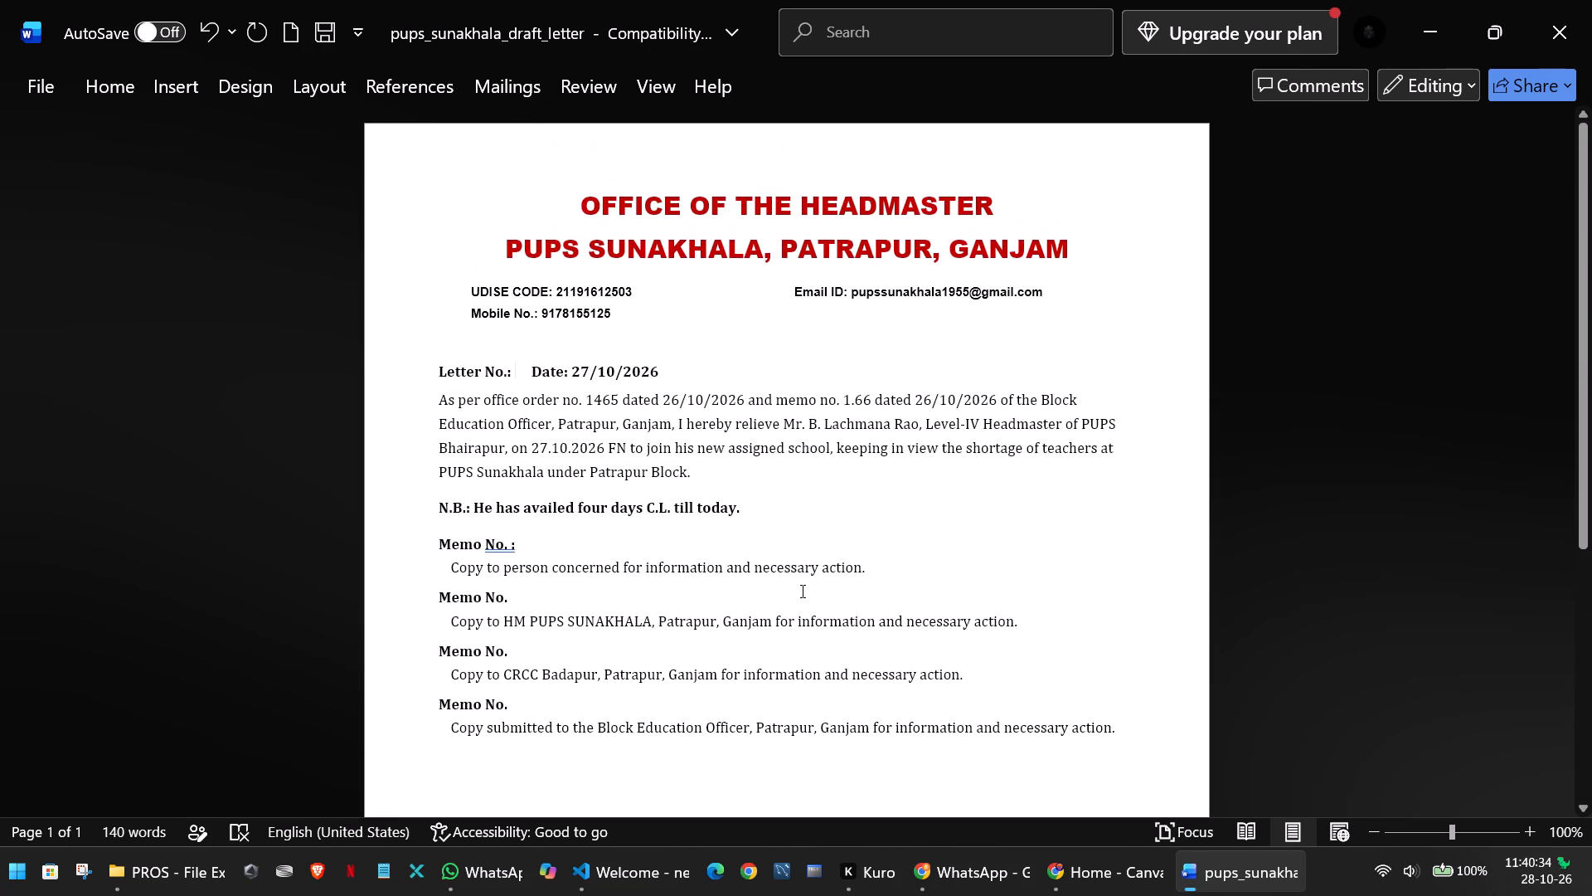
pyautogui.scroll(-1, 801, 591)
pyautogui.scroll(1, 801, 591)
pyautogui.scroll(-1, 915, 572)
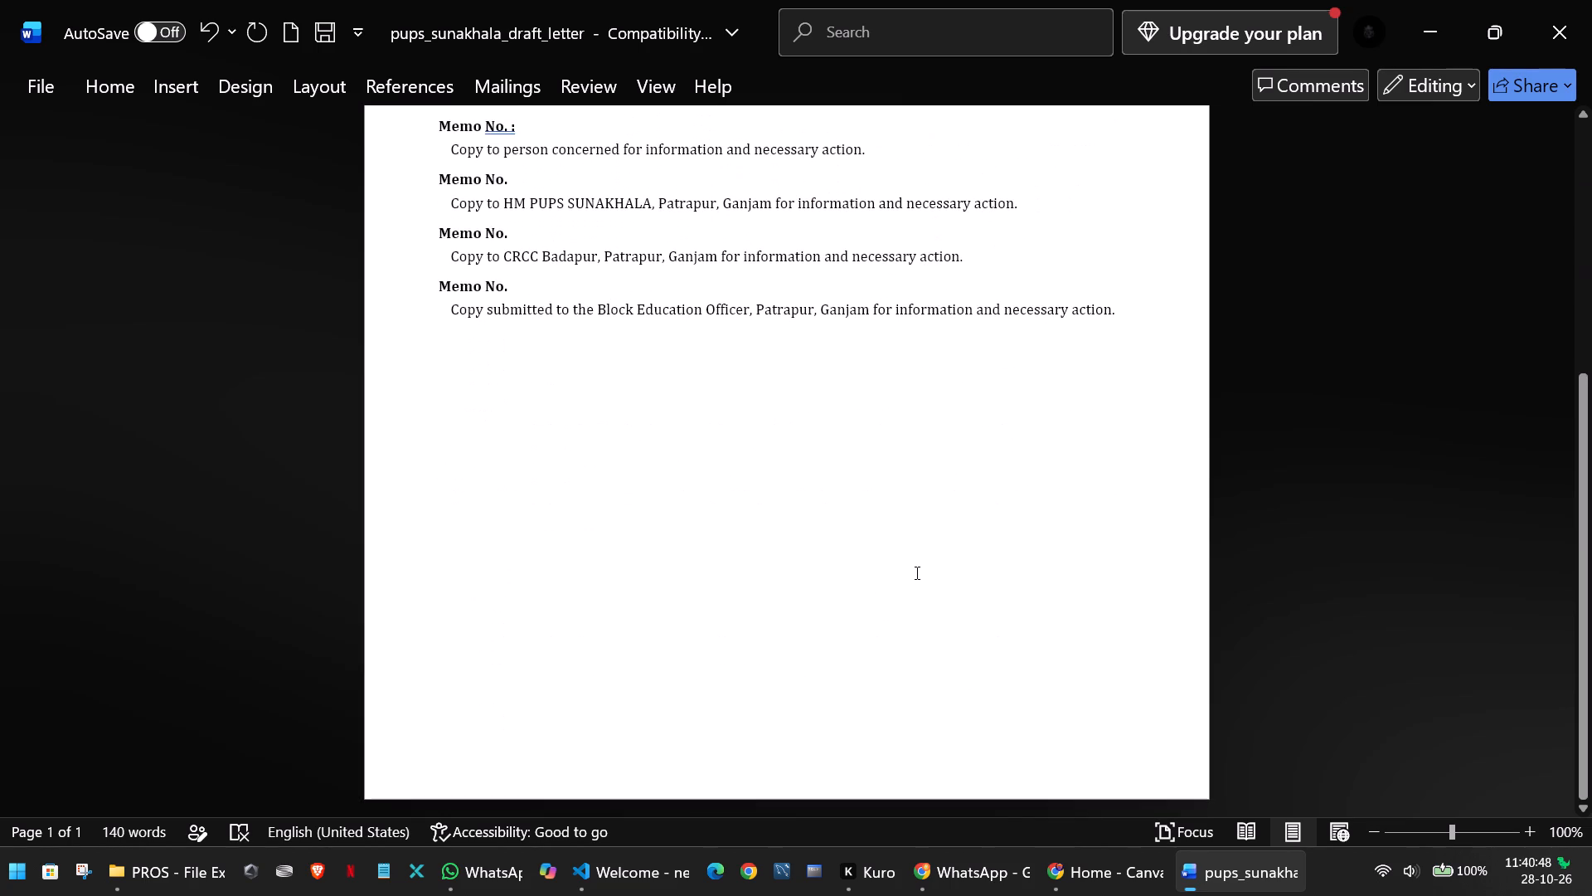
pyautogui.scroll(-1, 915, 572)
pyautogui.scroll(1, 915, 572)
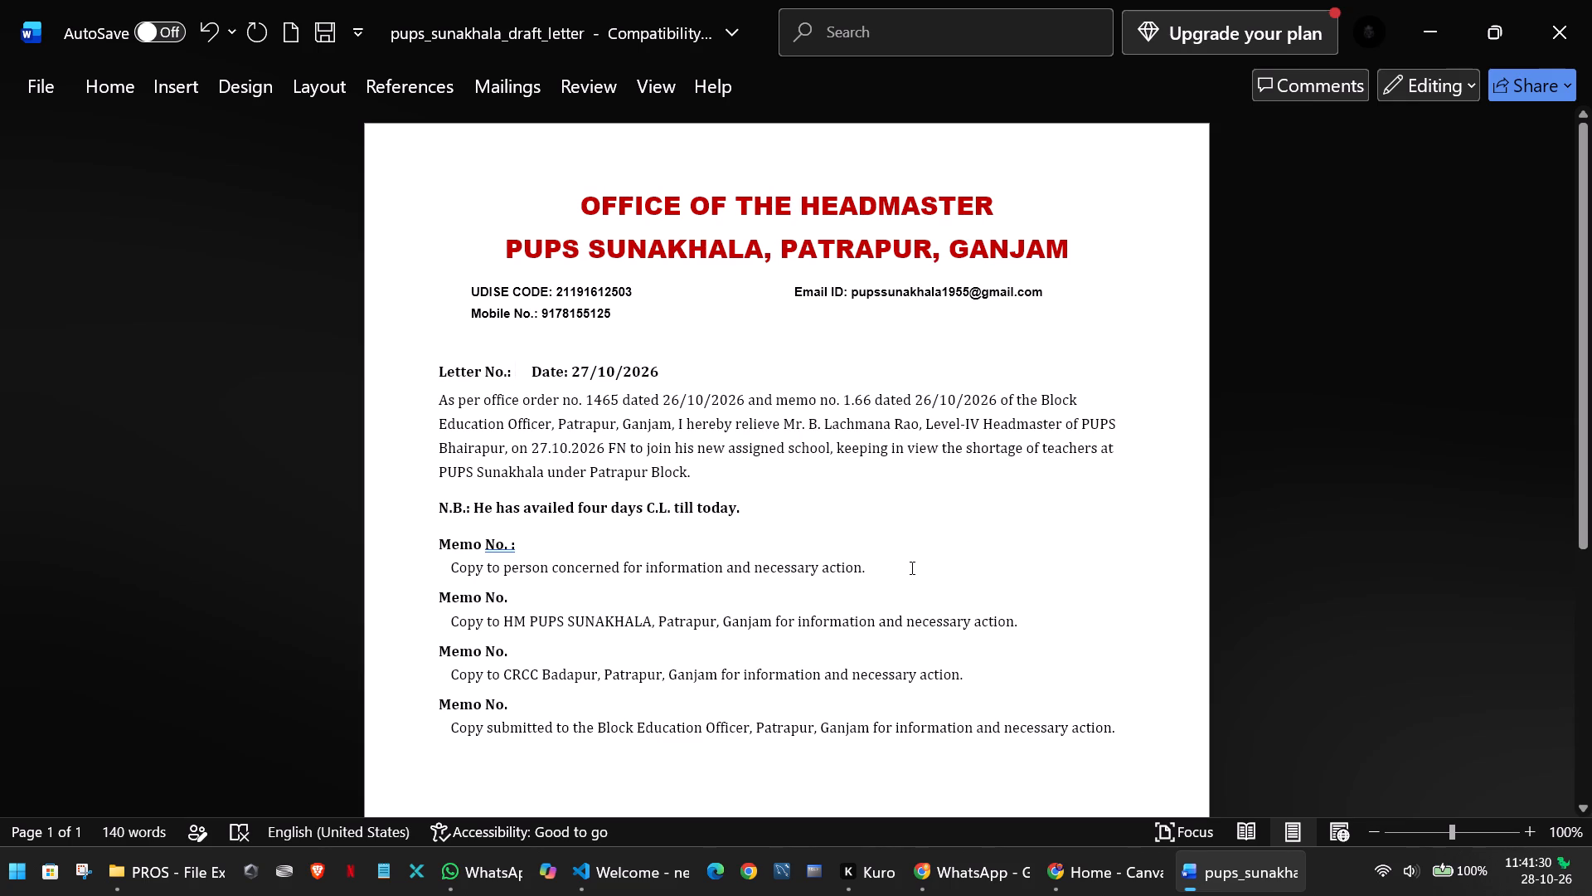
# Insert two blank lines between the N.B. line and the first memo label.
pyautogui.click(841, 495)
pyautogui.click(890, 514)
pyautogui.press('Return')
pyautogui.press('Return')
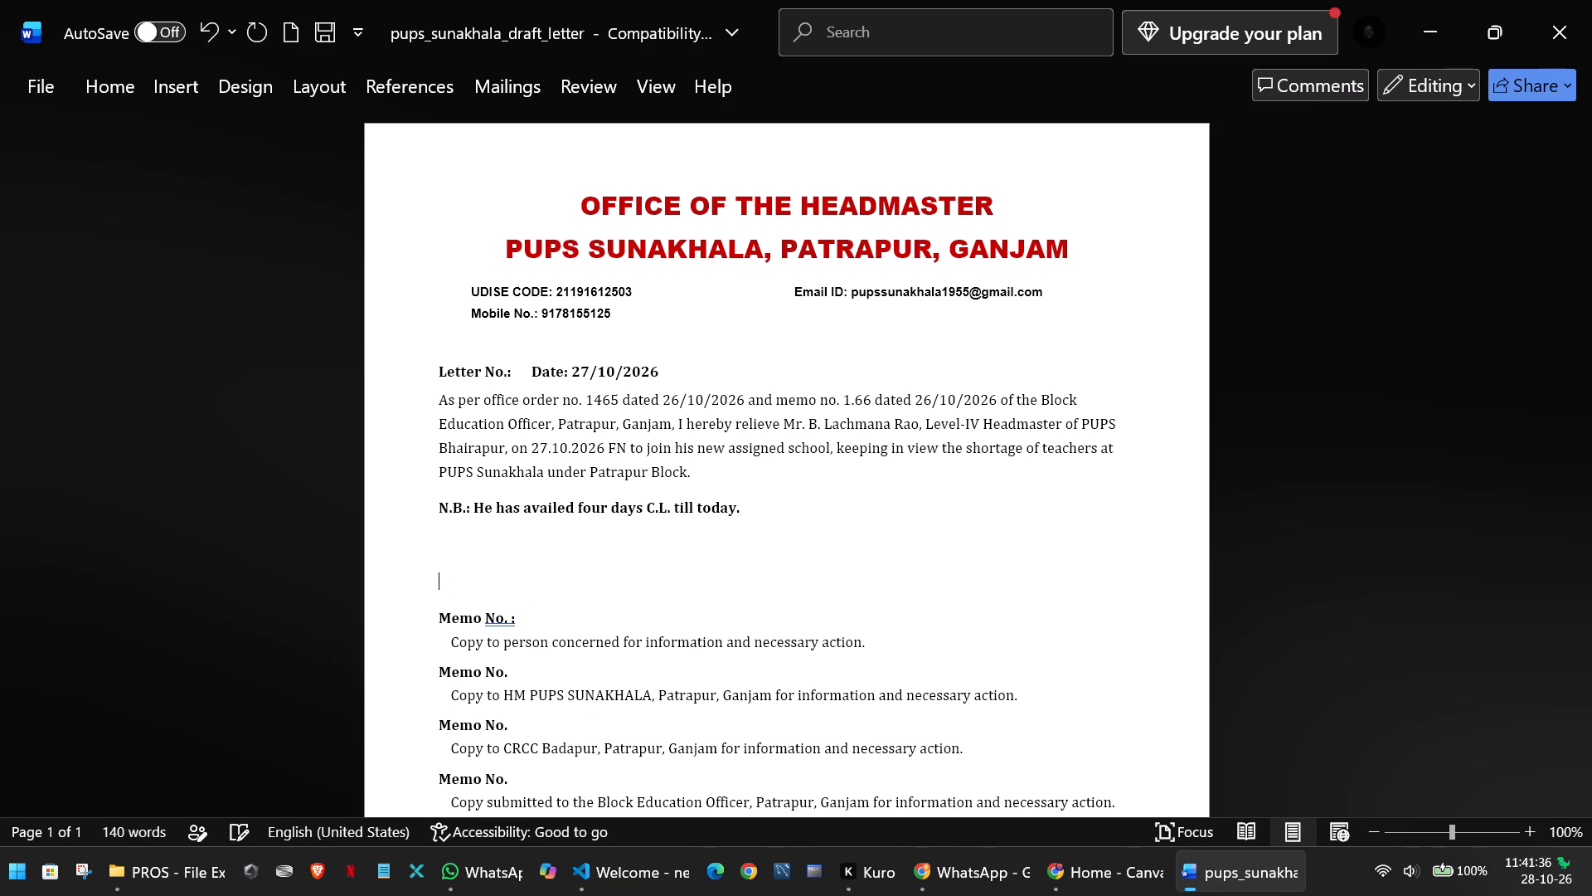
# Add "Seal & signature of headmaster" on the first blank line below the N.B. line, spaced over toward the page's right side.
pyautogui.click(949, 543)
pyautogui.press('space')
pyautogui.press('space')
pyautogui.press('space')
pyautogui.press('space')
pyautogui.press('space')
pyautogui.press('space')
pyautogui.press('space')
pyautogui.press('space')
pyautogui.press('space')
pyautogui.press('space')
pyautogui.press('space')
pyautogui.press('space')
pyautogui.press('space')
pyautogui.press('space')
pyautogui.press('space')
pyautogui.press('space')
pyautogui.press('space')
pyautogui.press('space')
pyautogui.press('space')
pyautogui.press('space')
pyautogui.press('space')
pyautogui.press('space')
pyautogui.press('space')
pyautogui.press('space')
pyautogui.press('space')
pyautogui.press('space')
pyautogui.press('space')
pyautogui.press('space')
pyautogui.press('space')
pyautogui.press('space')
pyautogui.press('space')
pyautogui.press('space')
pyautogui.press('space')
pyautogui.press('space')
pyautogui.press('space')
pyautogui.press('space')
pyautogui.press('space')
pyautogui.press('space')
pyautogui.press('space')
pyautogui.press('space')
pyautogui.press('space')
pyautogui.press('space')
pyautogui.press('space')
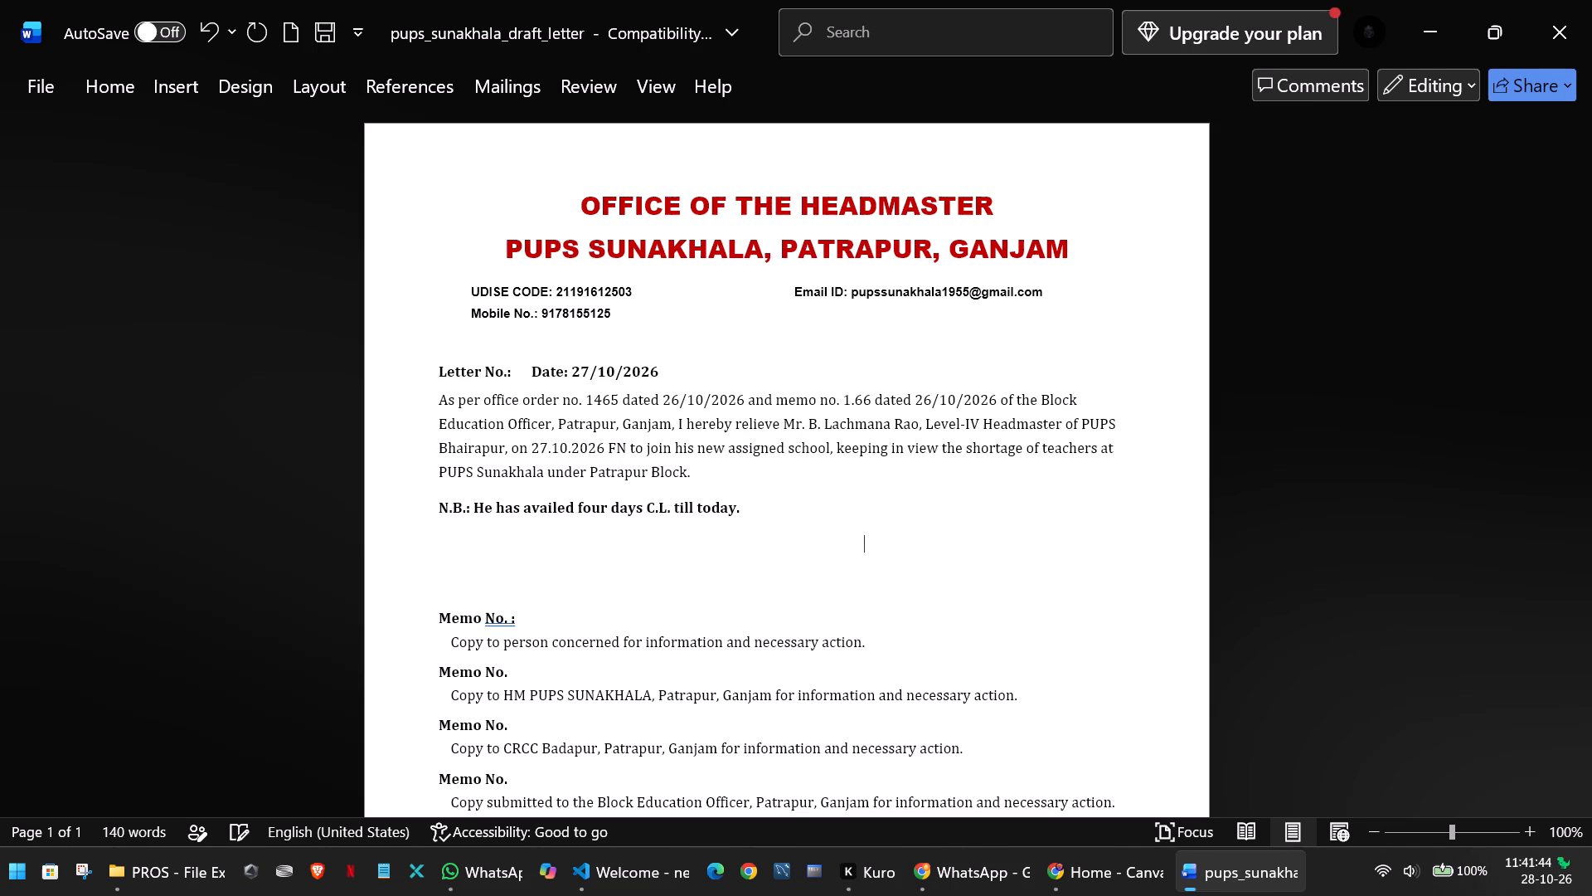
pyautogui.press('space')
pyautogui.press('space')
pyautogui.write('sea')
pyautogui.write('l')
pyautogui.press('space')
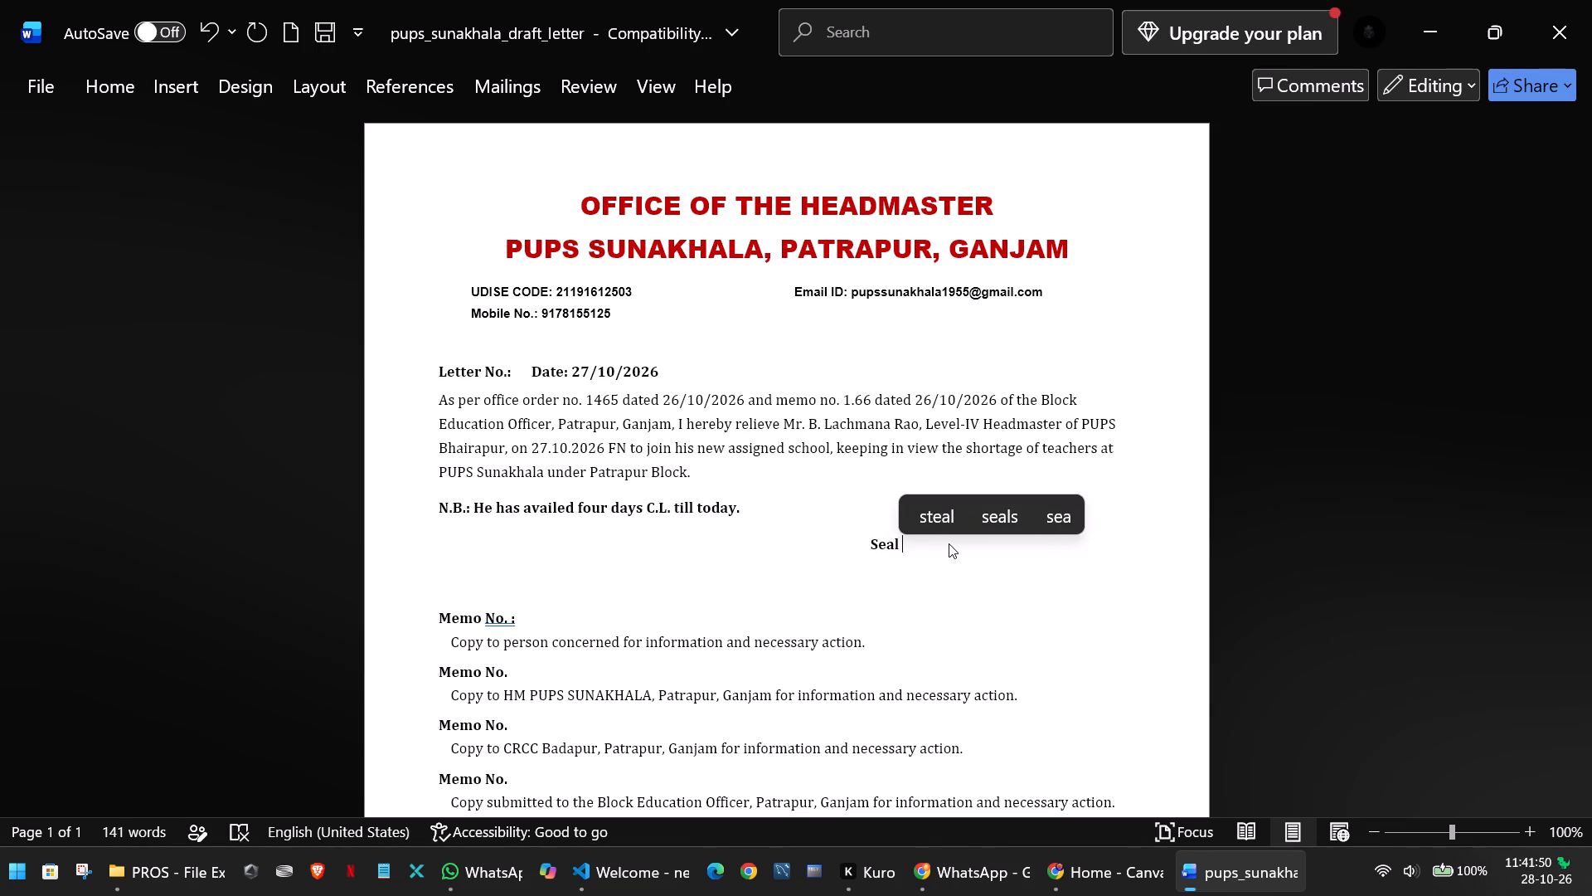
pyautogui.hotkey('shift', '&')
pyautogui.press('space')
pyautogui.write('signa')
pyautogui.press('t')
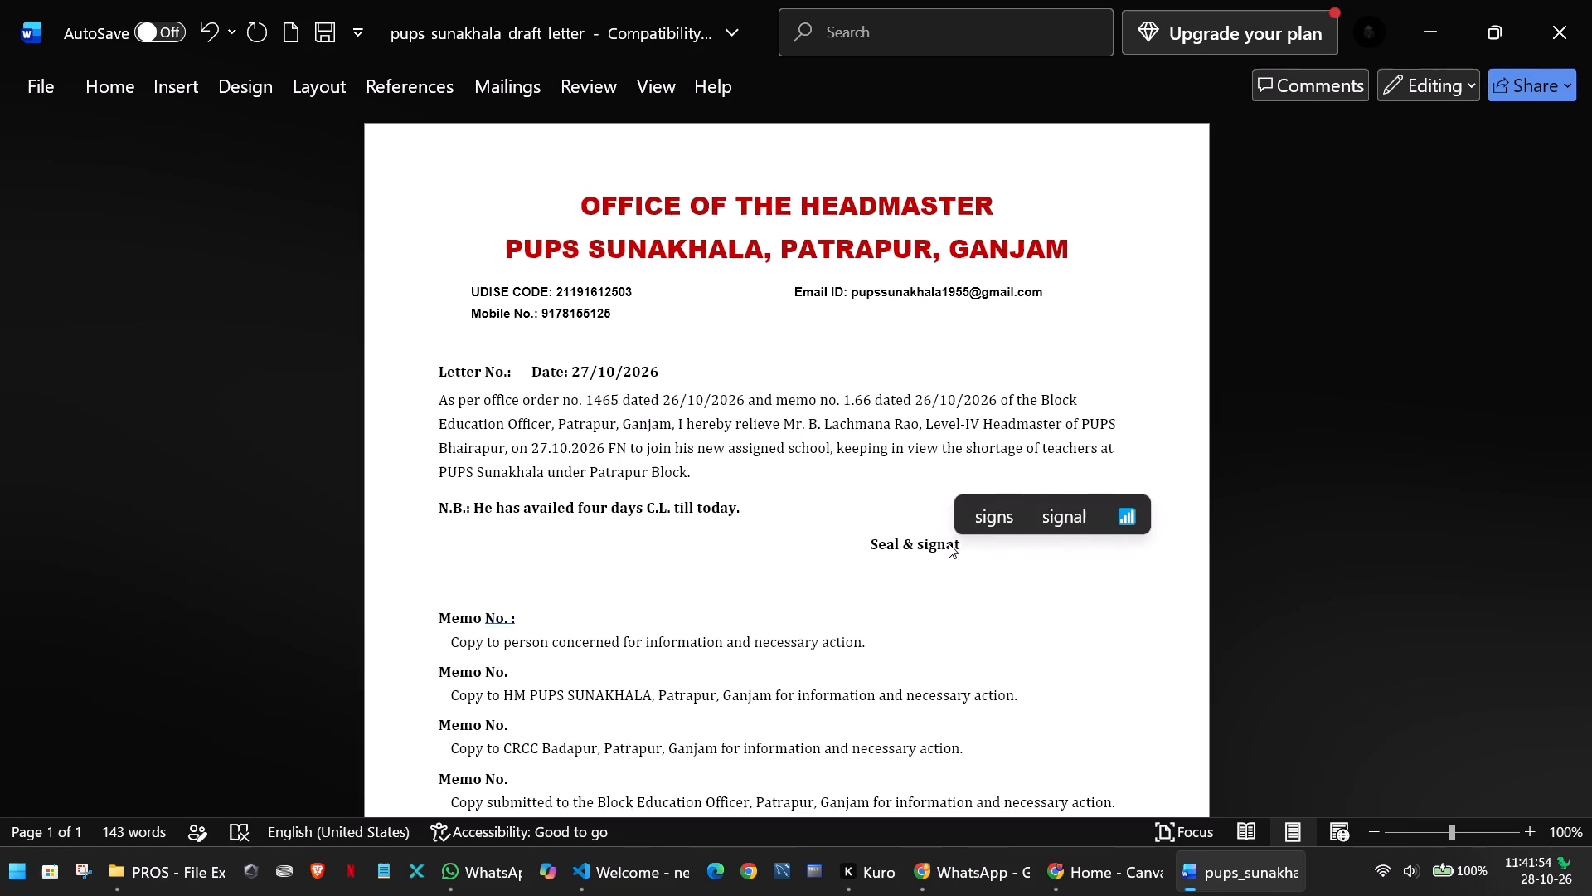
pyautogui.click(1146, 512)
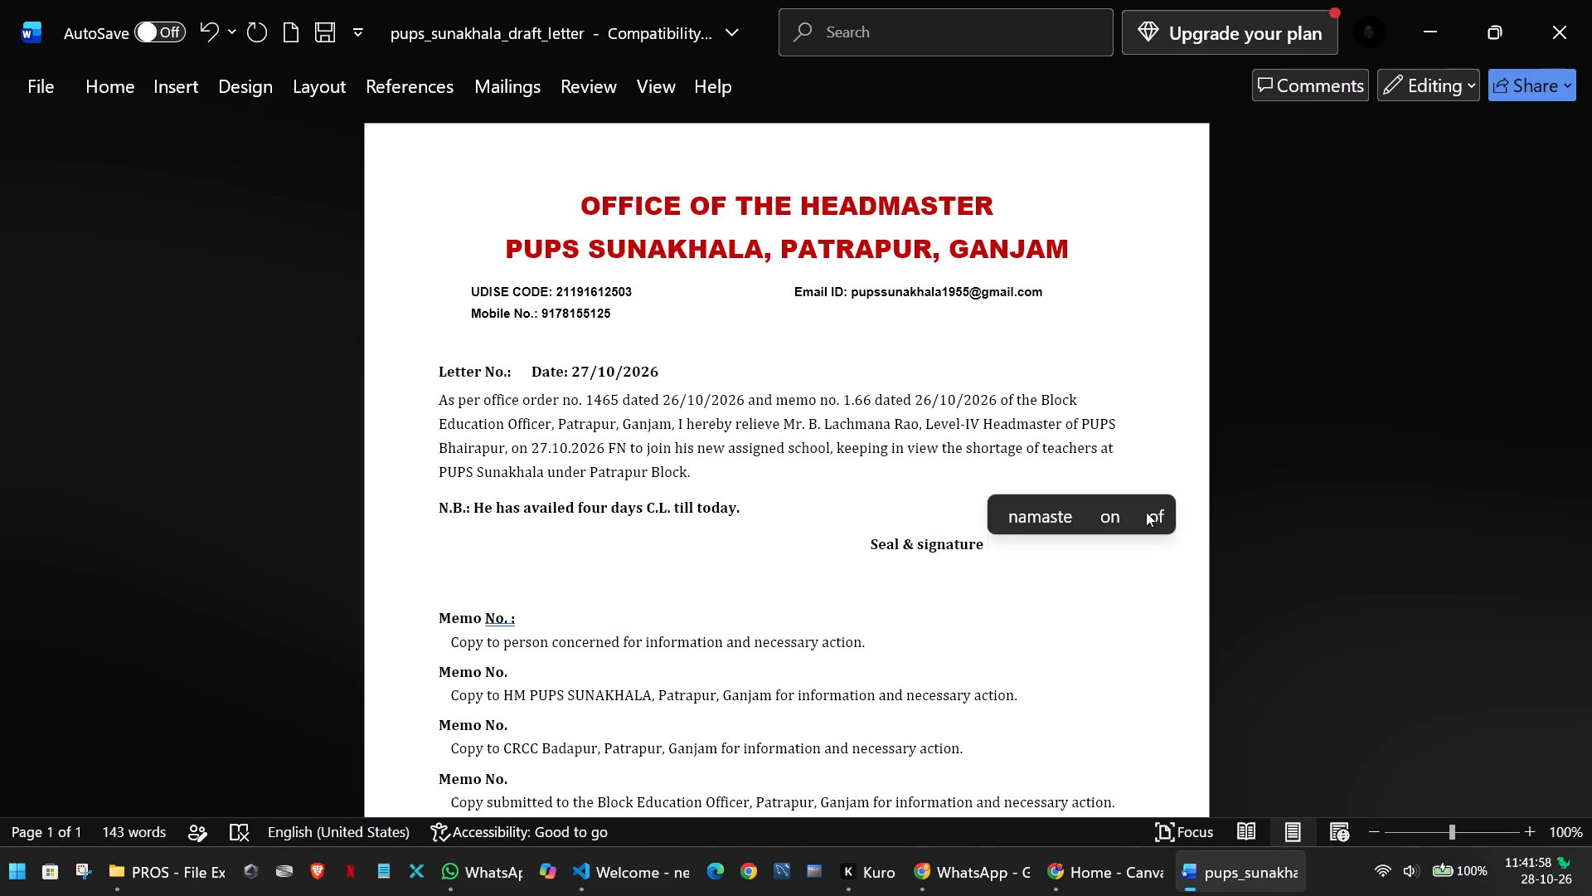
pyautogui.write('of head')
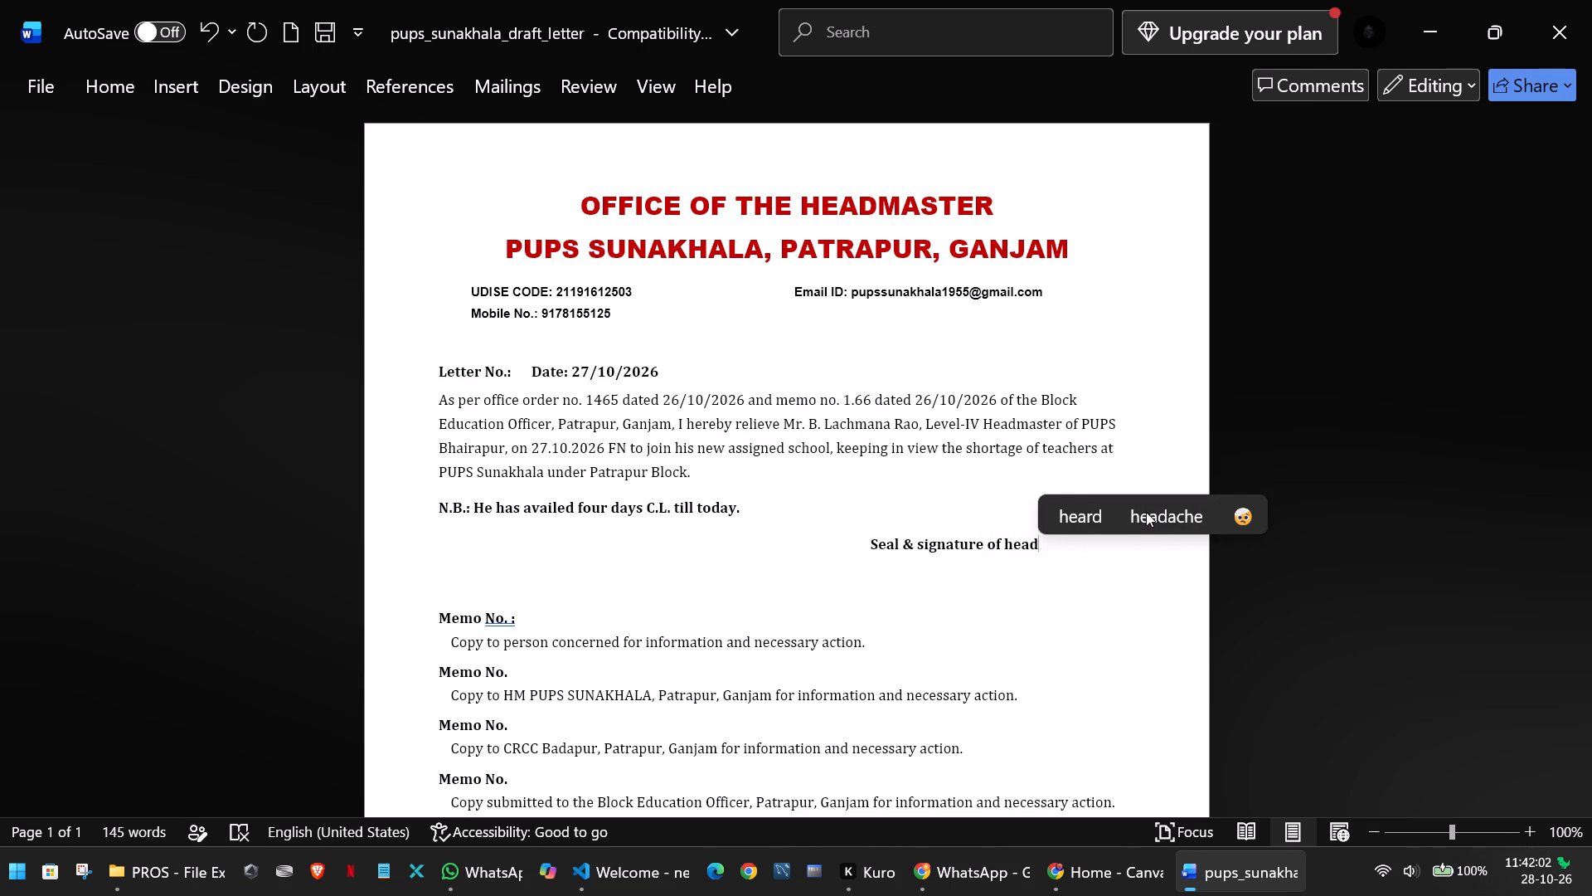
pyautogui.write('mast')
pyautogui.press('r')
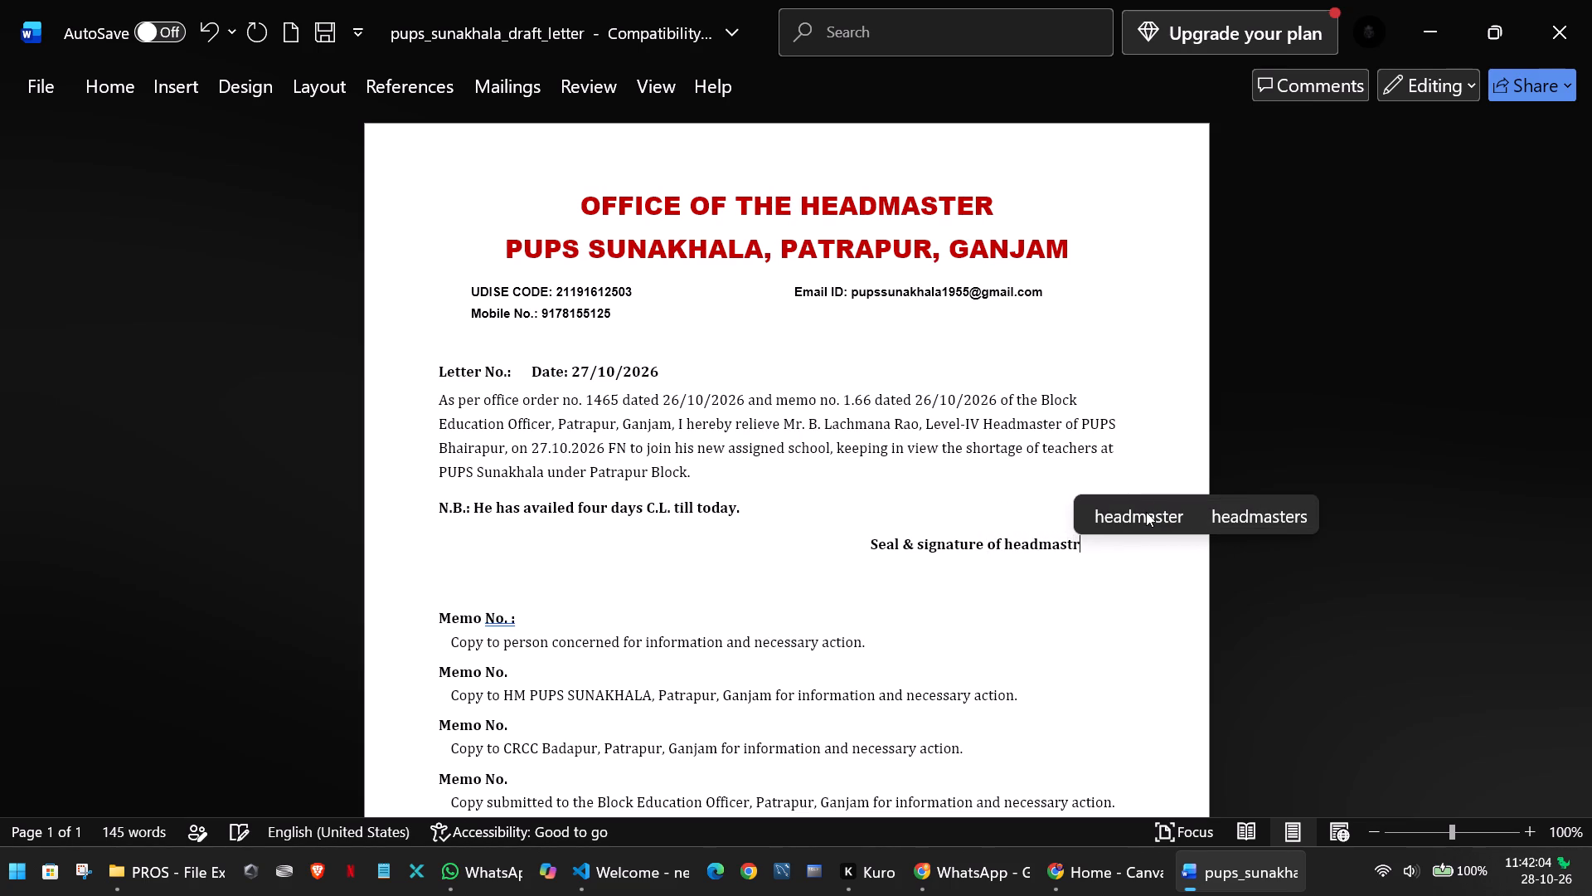
pyautogui.press('BackSpace')
pyautogui.write('er')
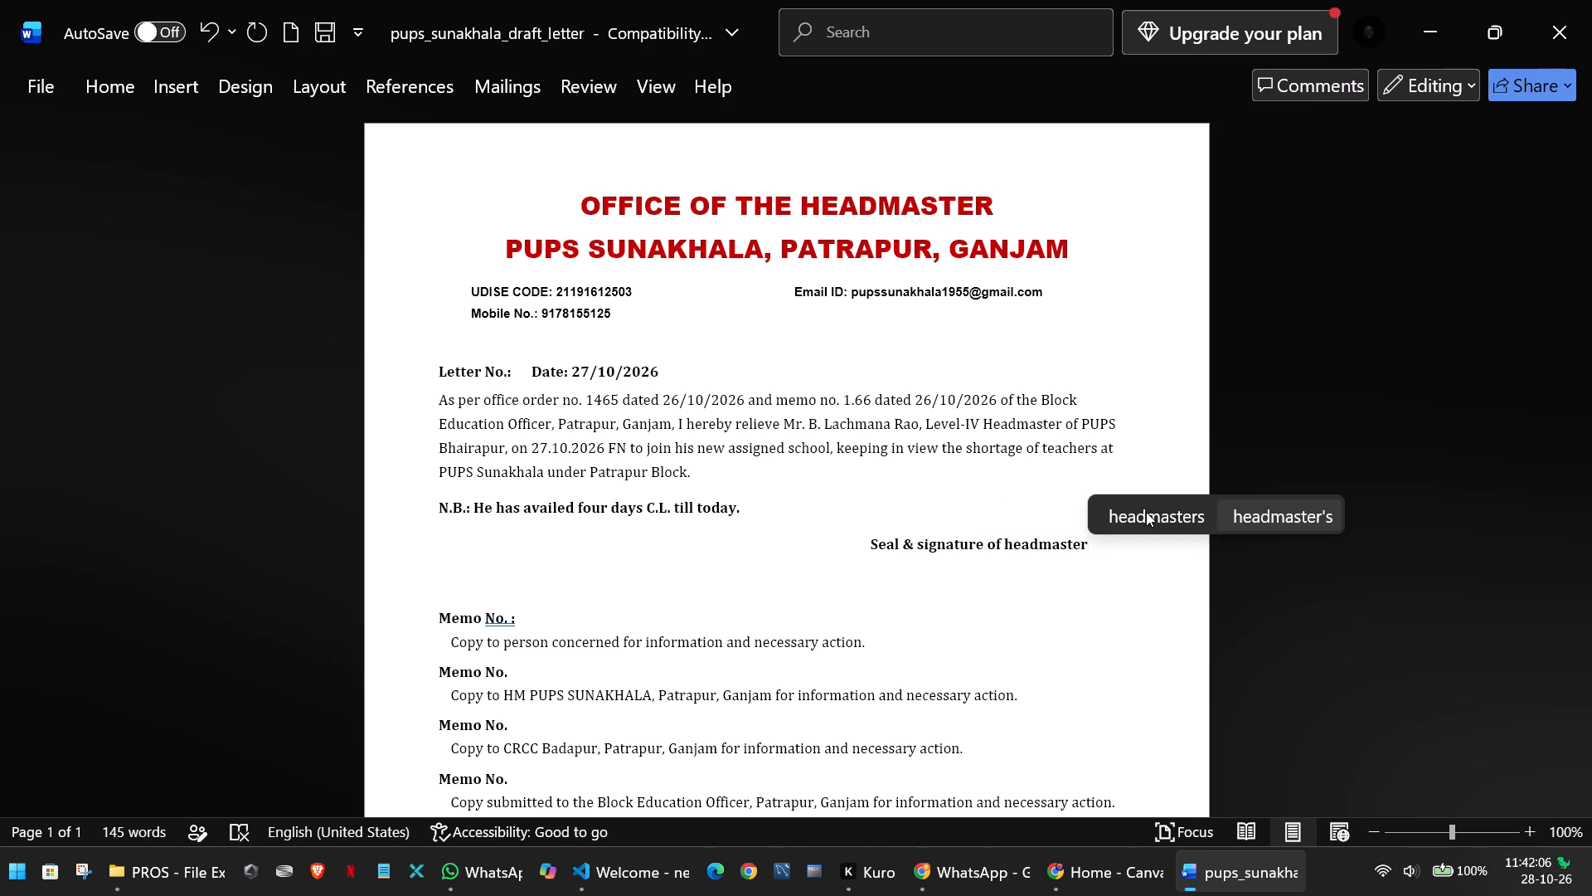
pyautogui.click(1136, 513)
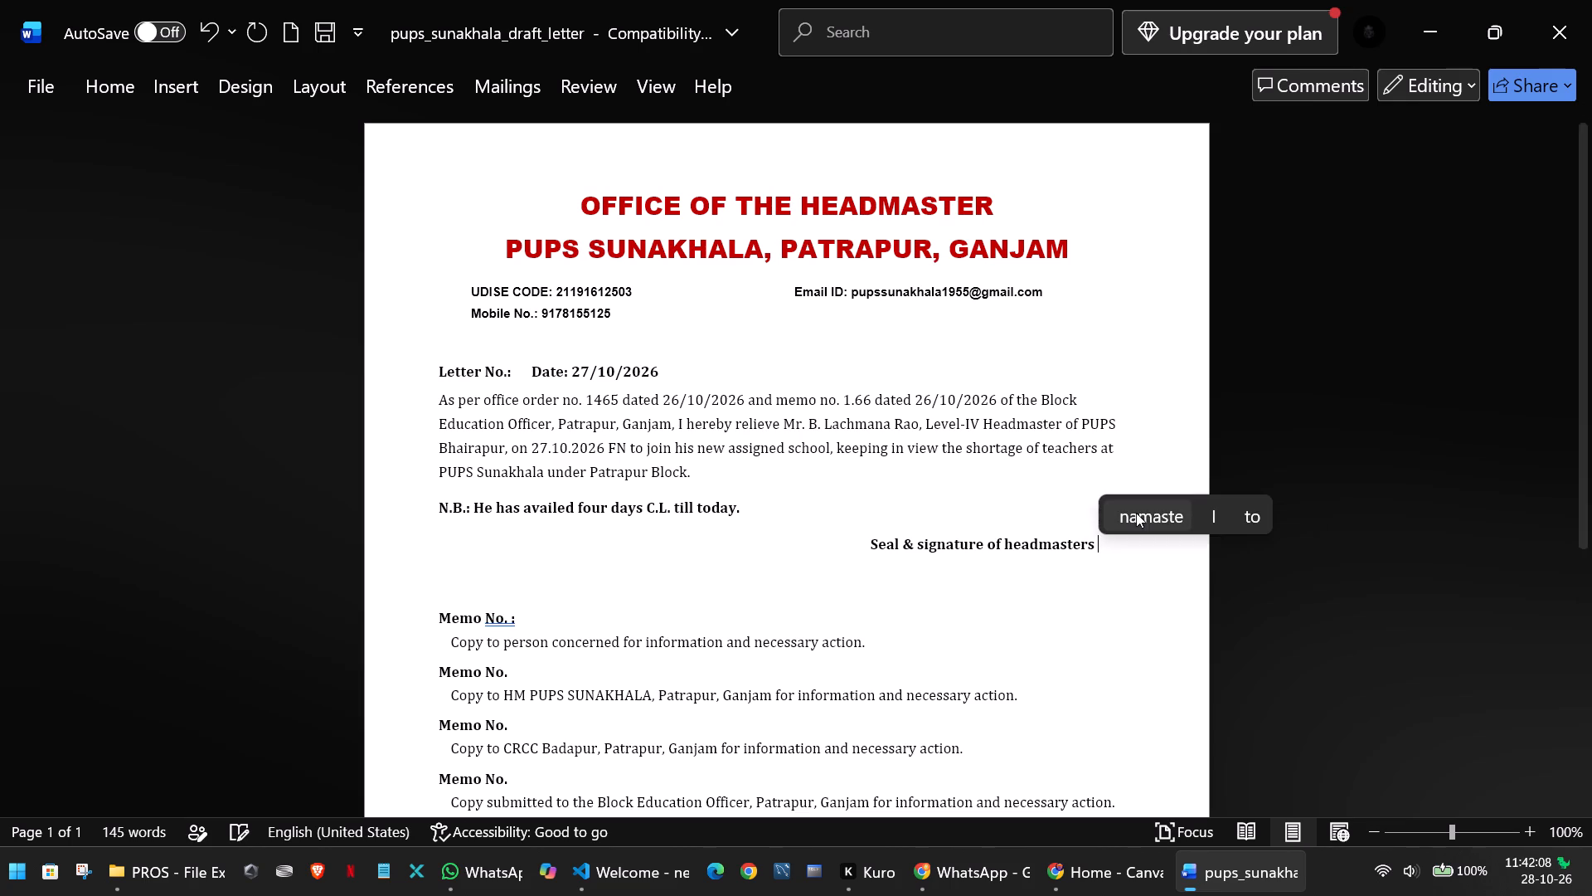
pyautogui.press('BackSpace')
pyautogui.press('BackSpace')
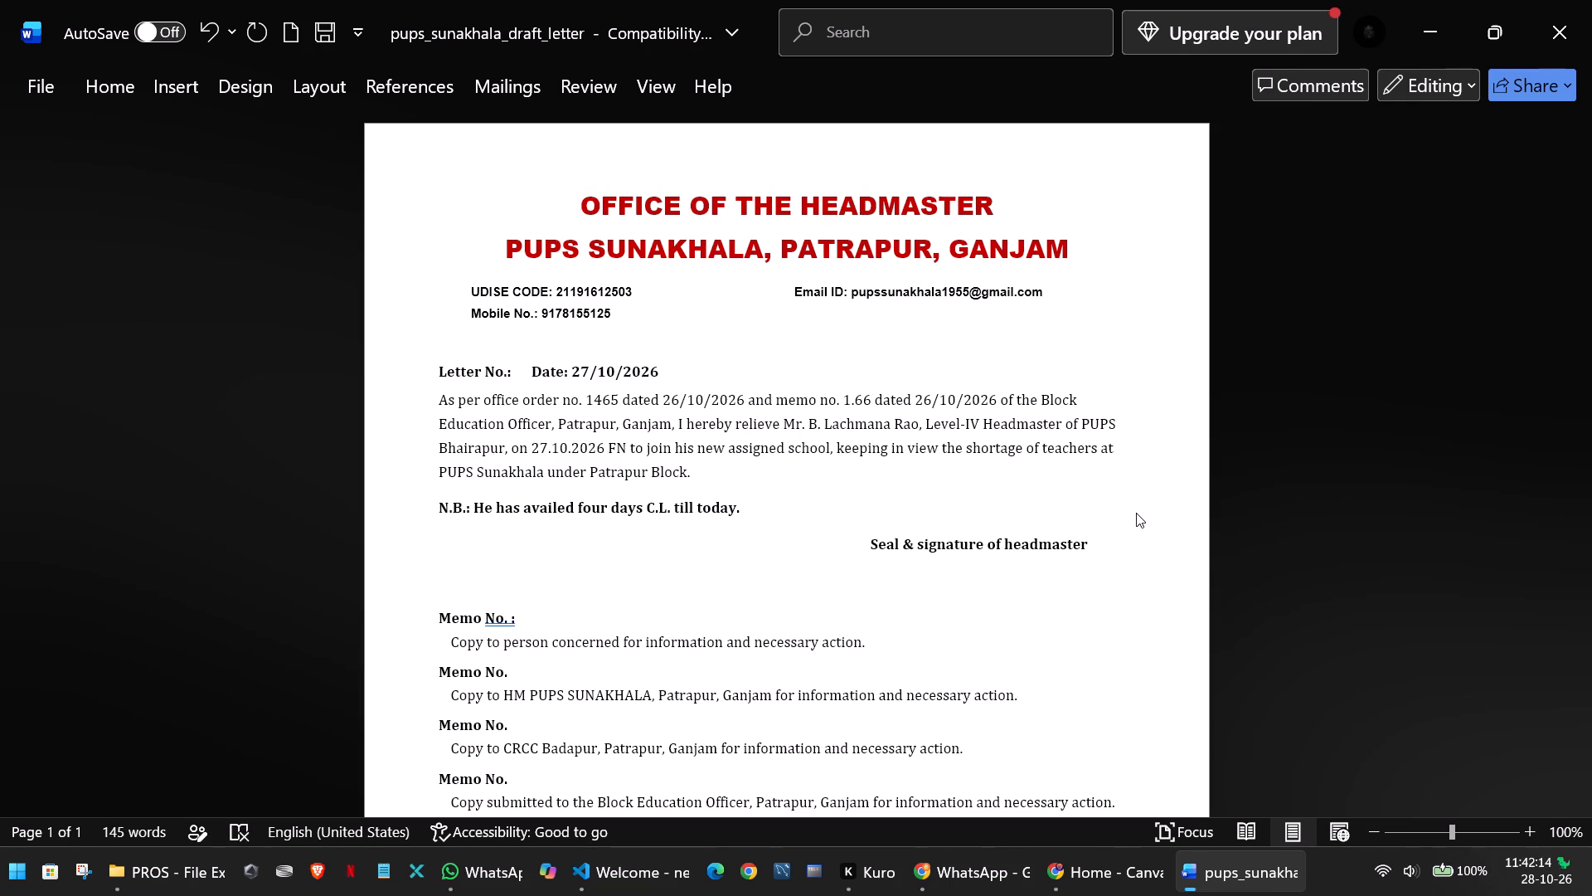
# Copy the "Seal & signature of headmaster" line with its leading spaces to below the first memo's copy text, leaving a blank line between.
pyautogui.moveTo(1107, 543); pyautogui.dragTo(934, 533)
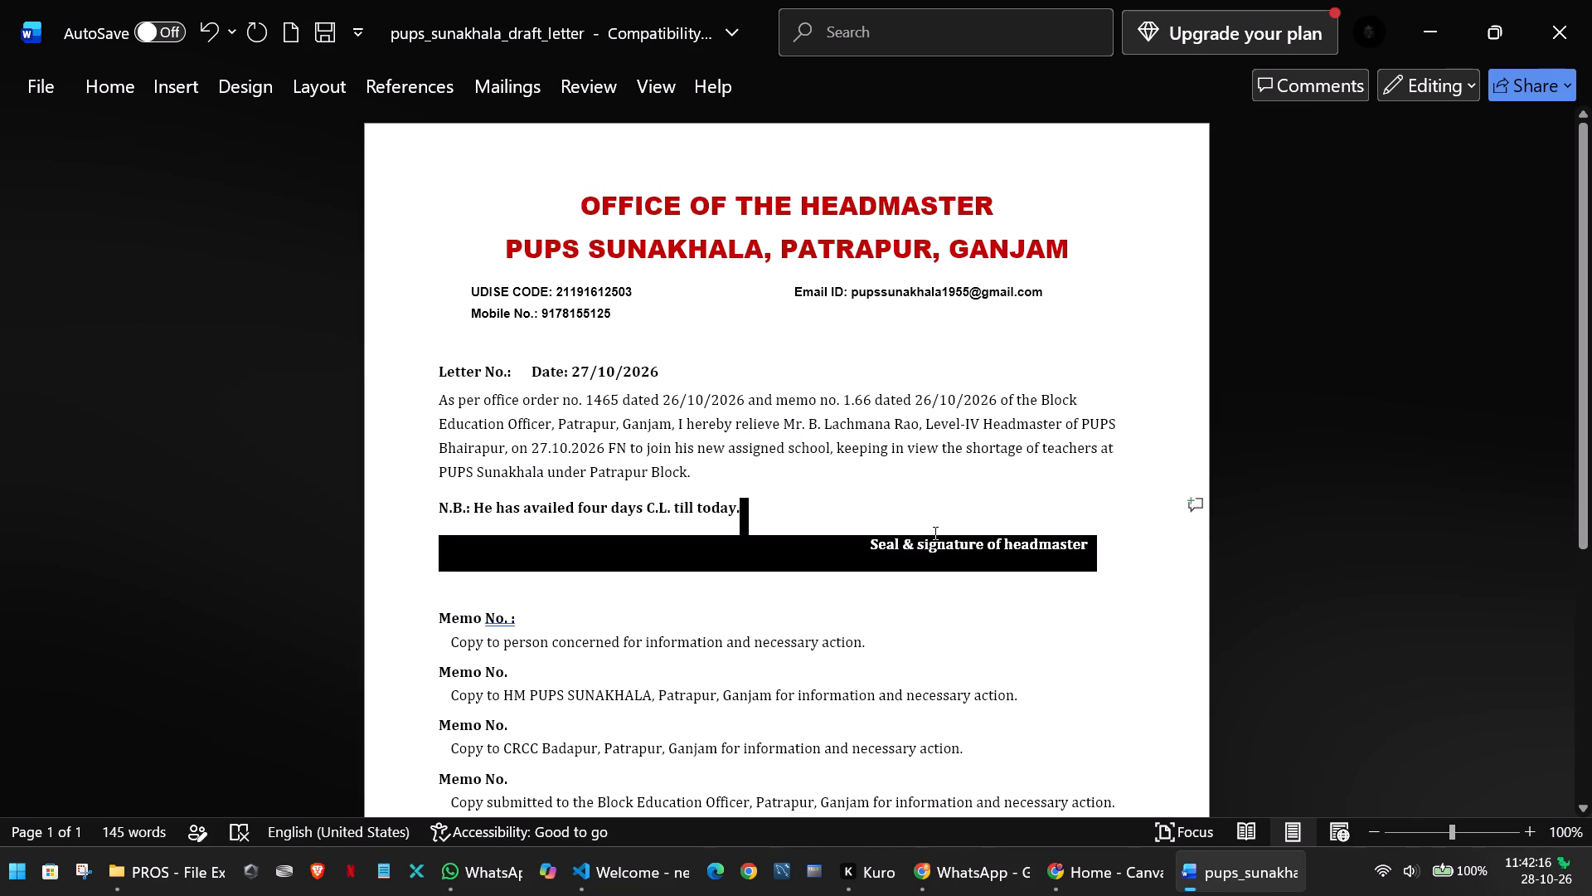
pyautogui.moveTo(934, 533); pyautogui.dragTo(1013, 567)
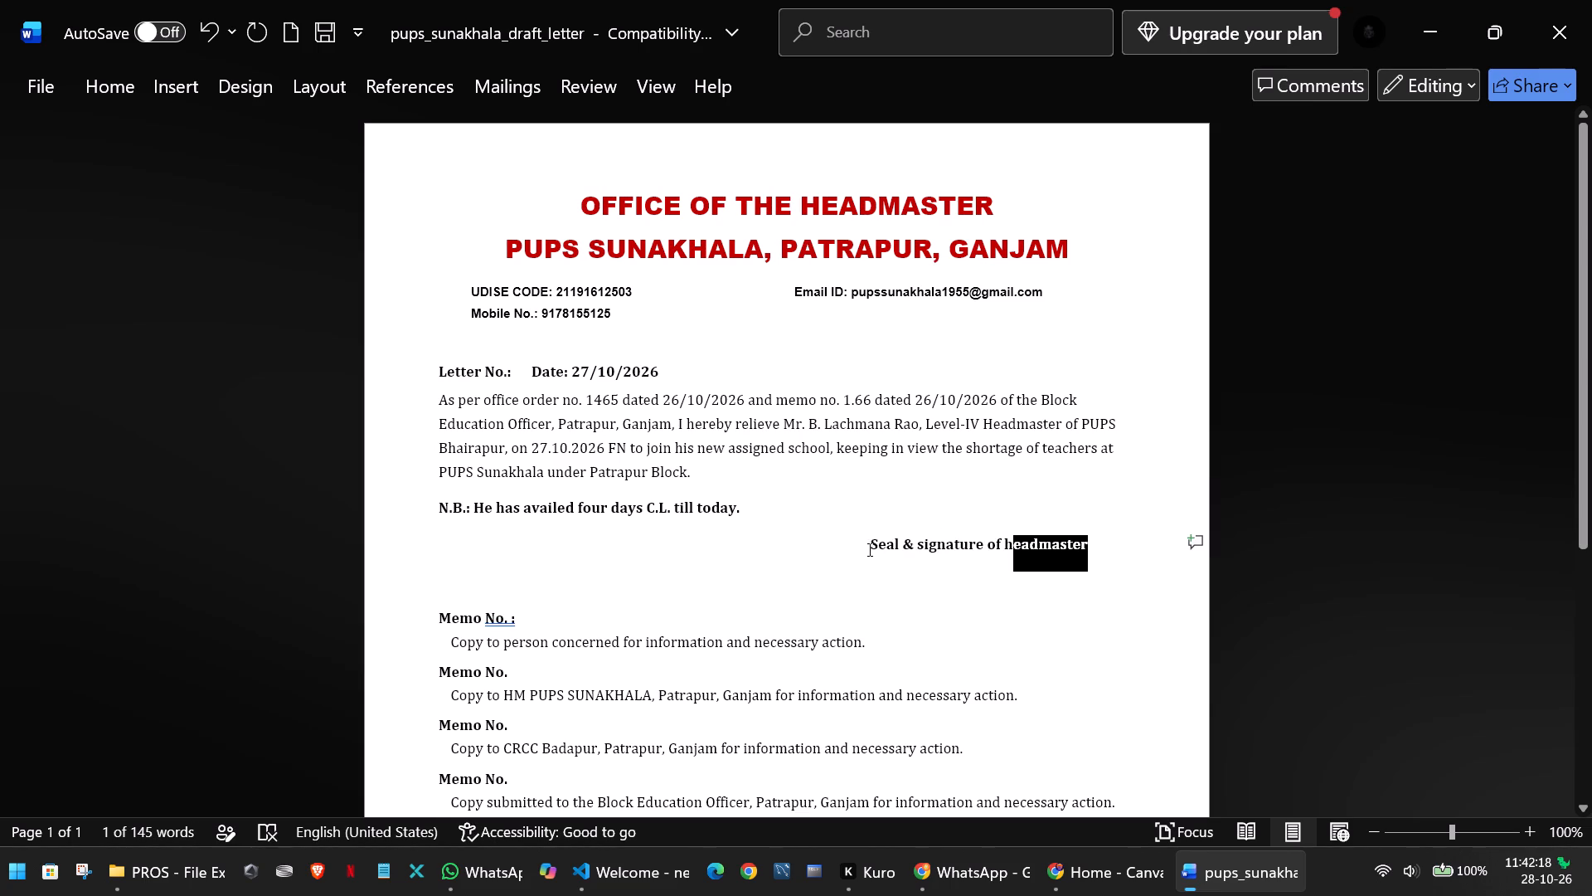
pyautogui.click(865, 547)
pyautogui.moveTo(865, 547); pyautogui.dragTo(1071, 545)
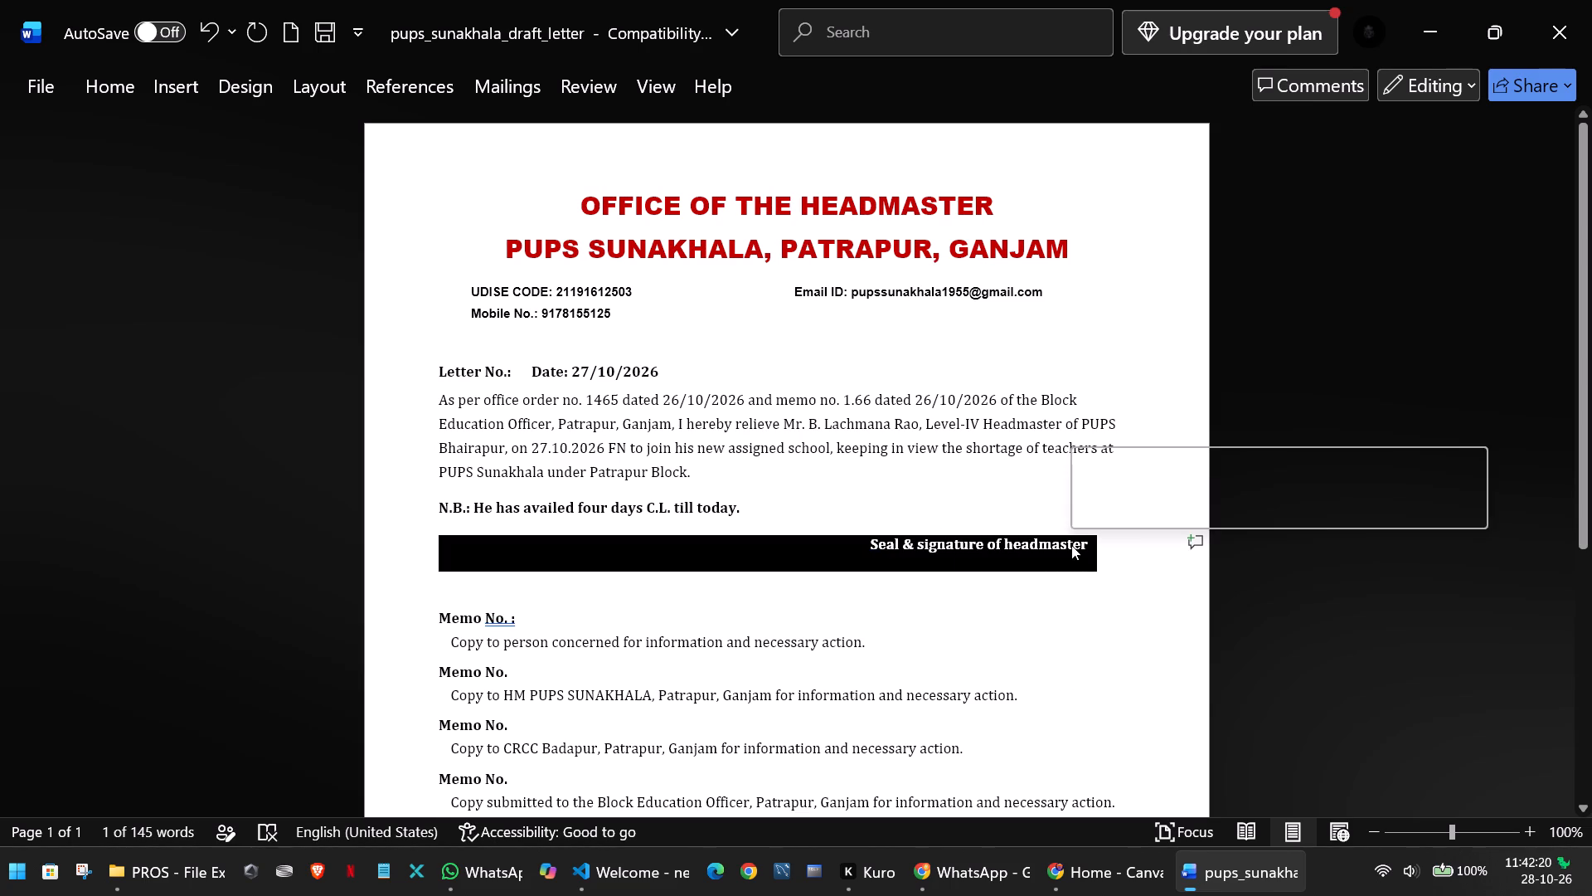
pyautogui.hotkey('ctrl', 'c')
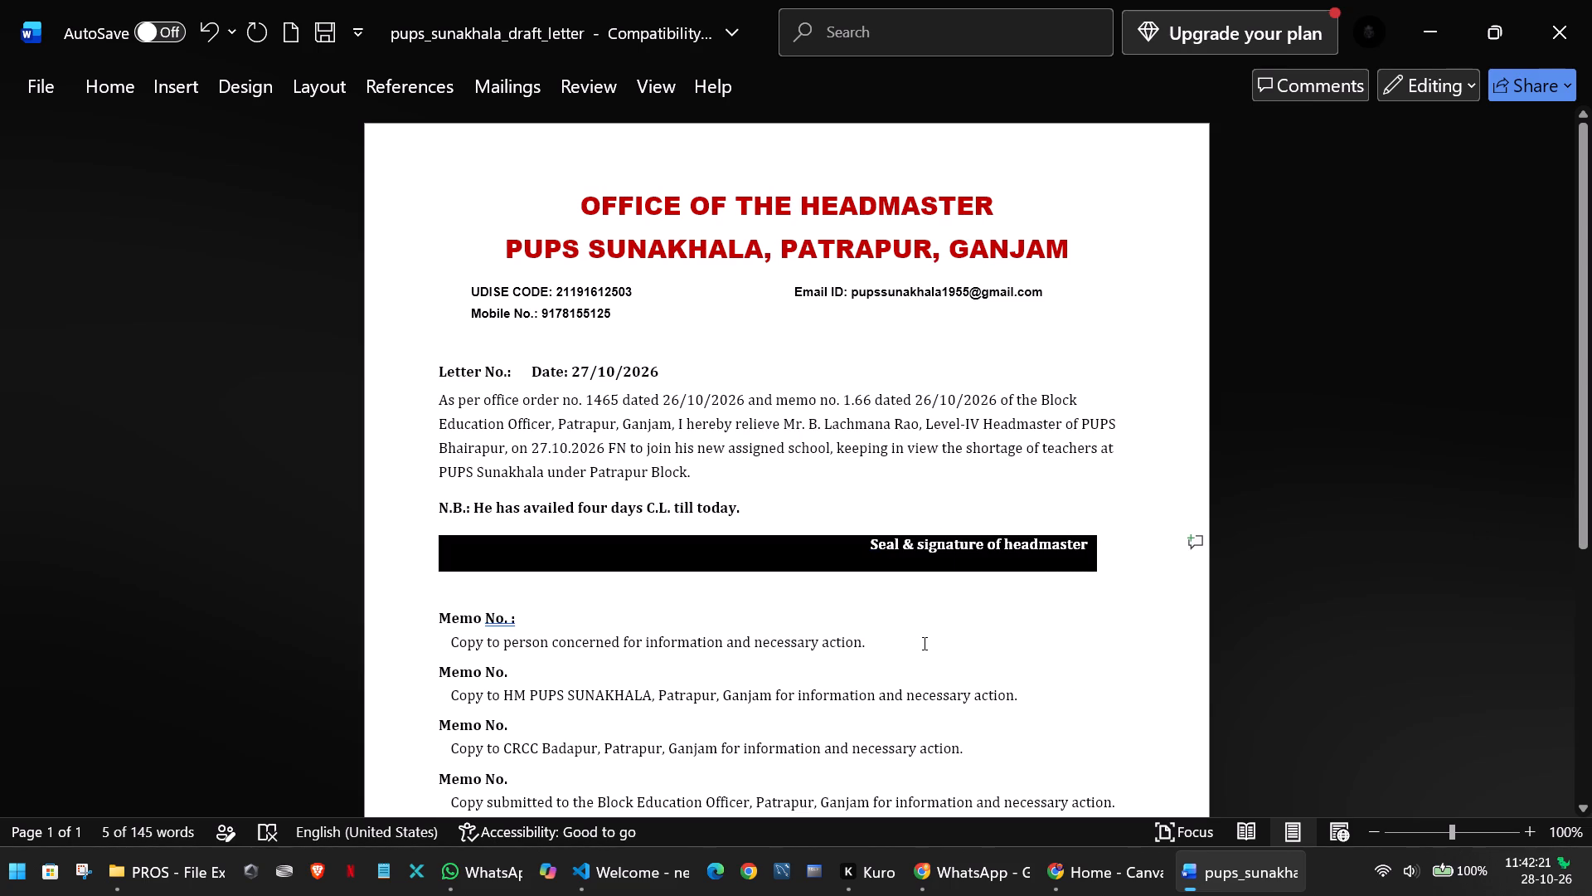
pyautogui.click(924, 642)
pyautogui.press('Return')
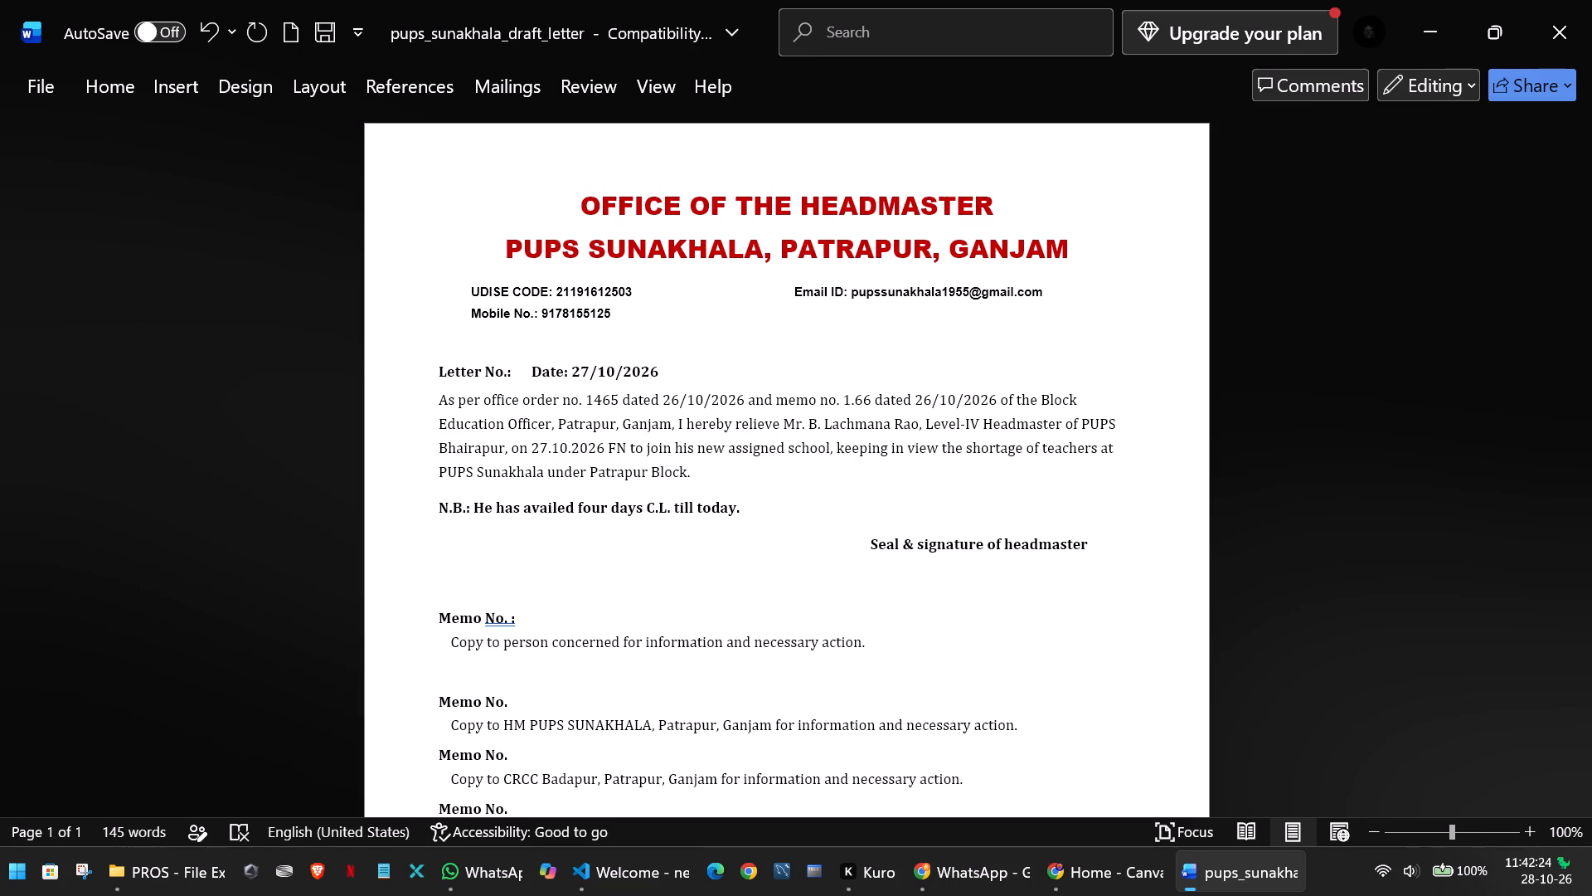
pyautogui.press('Return')
pyautogui.hotkey('ctrl', 'v')
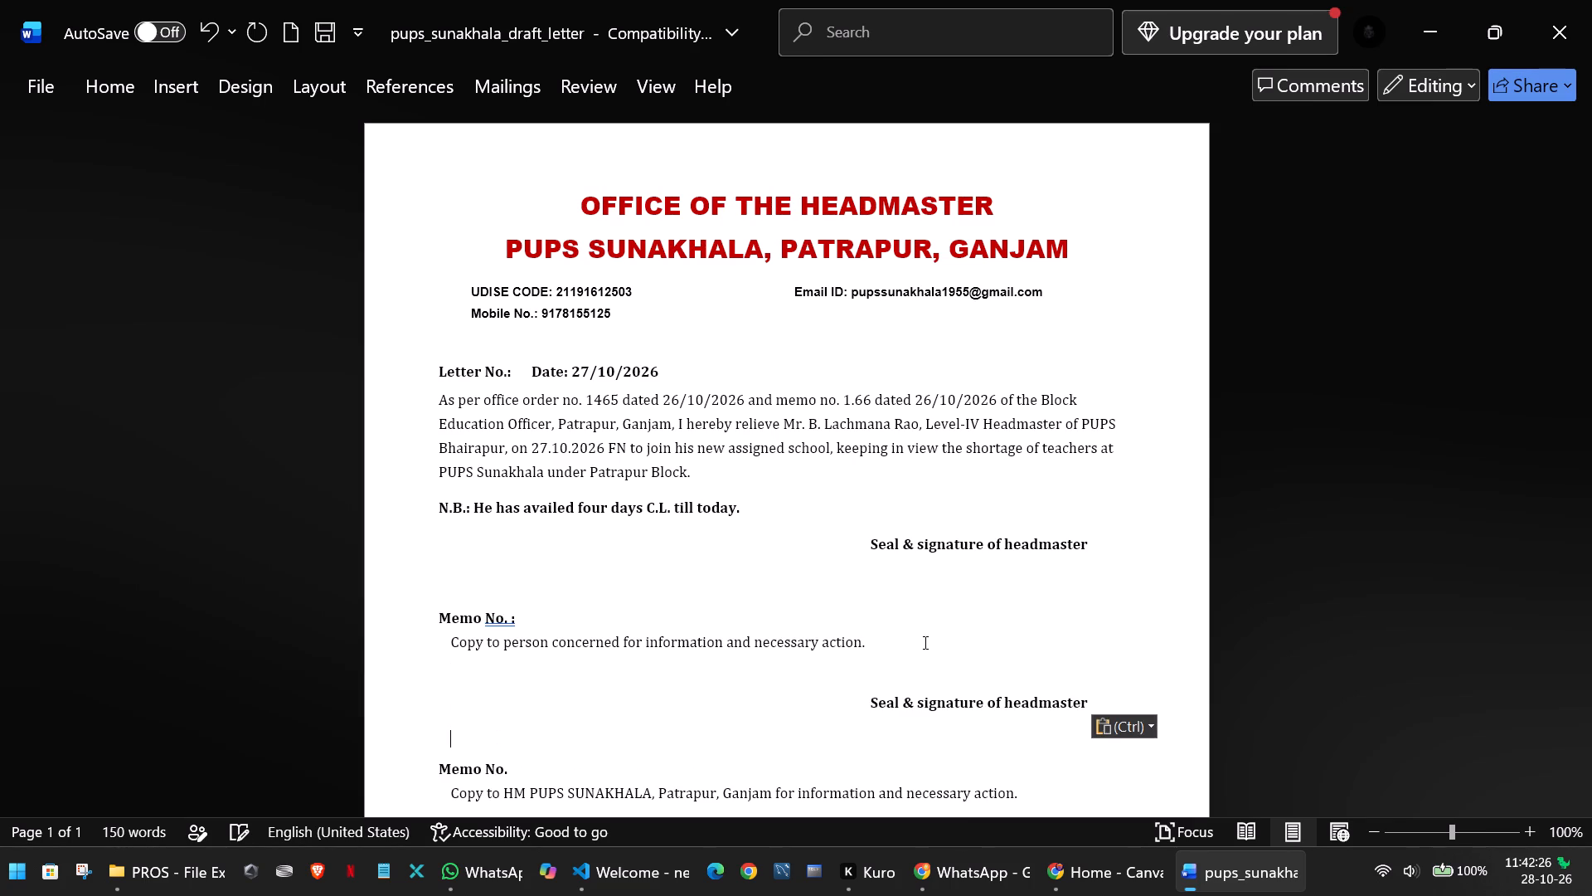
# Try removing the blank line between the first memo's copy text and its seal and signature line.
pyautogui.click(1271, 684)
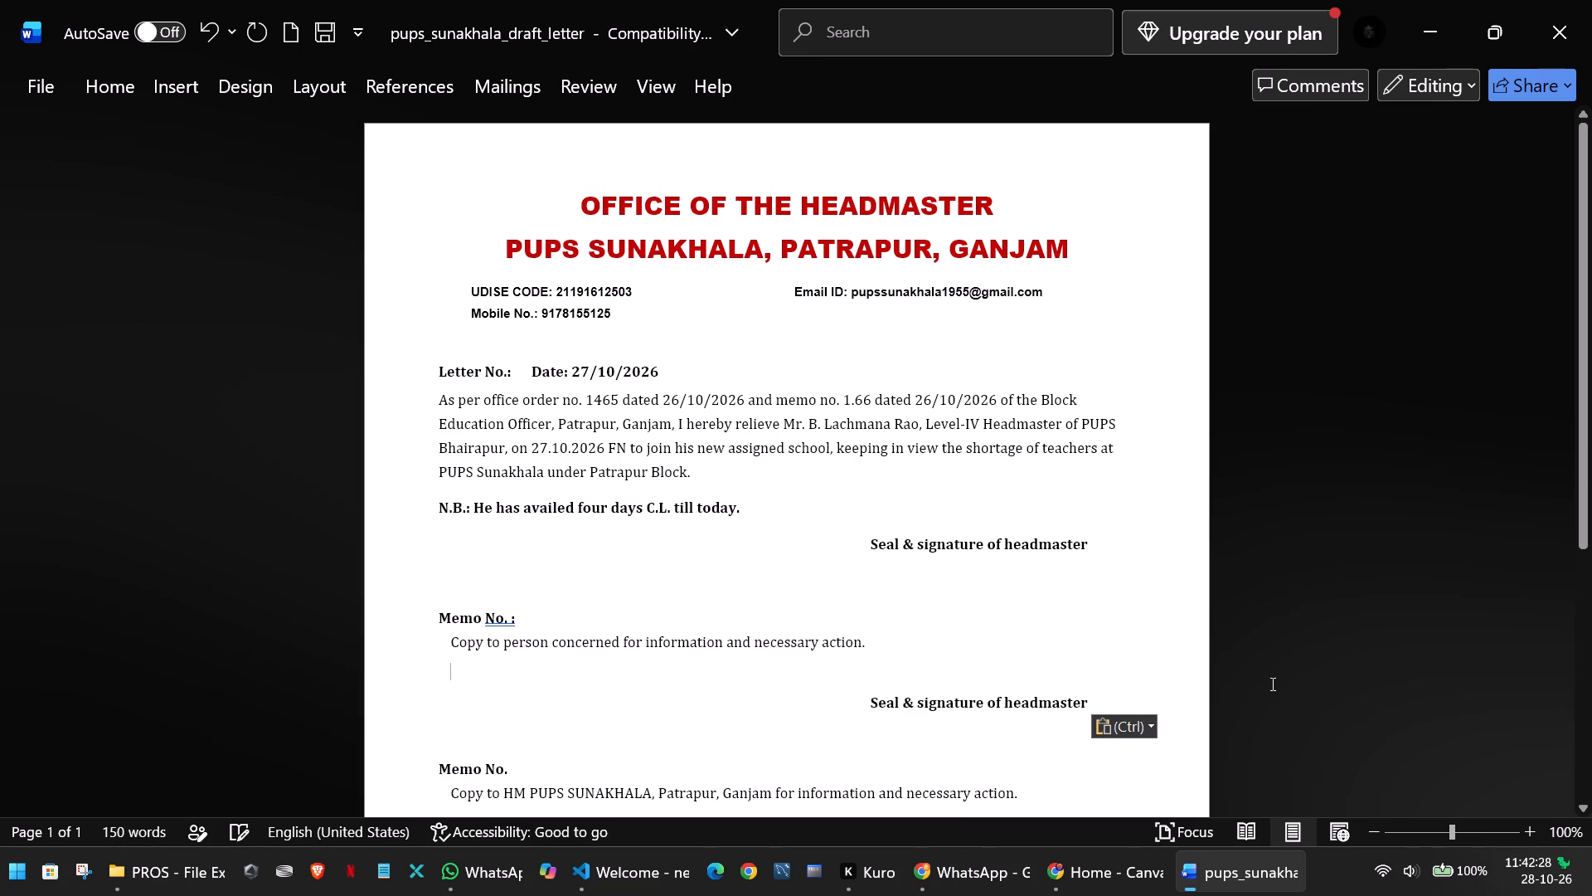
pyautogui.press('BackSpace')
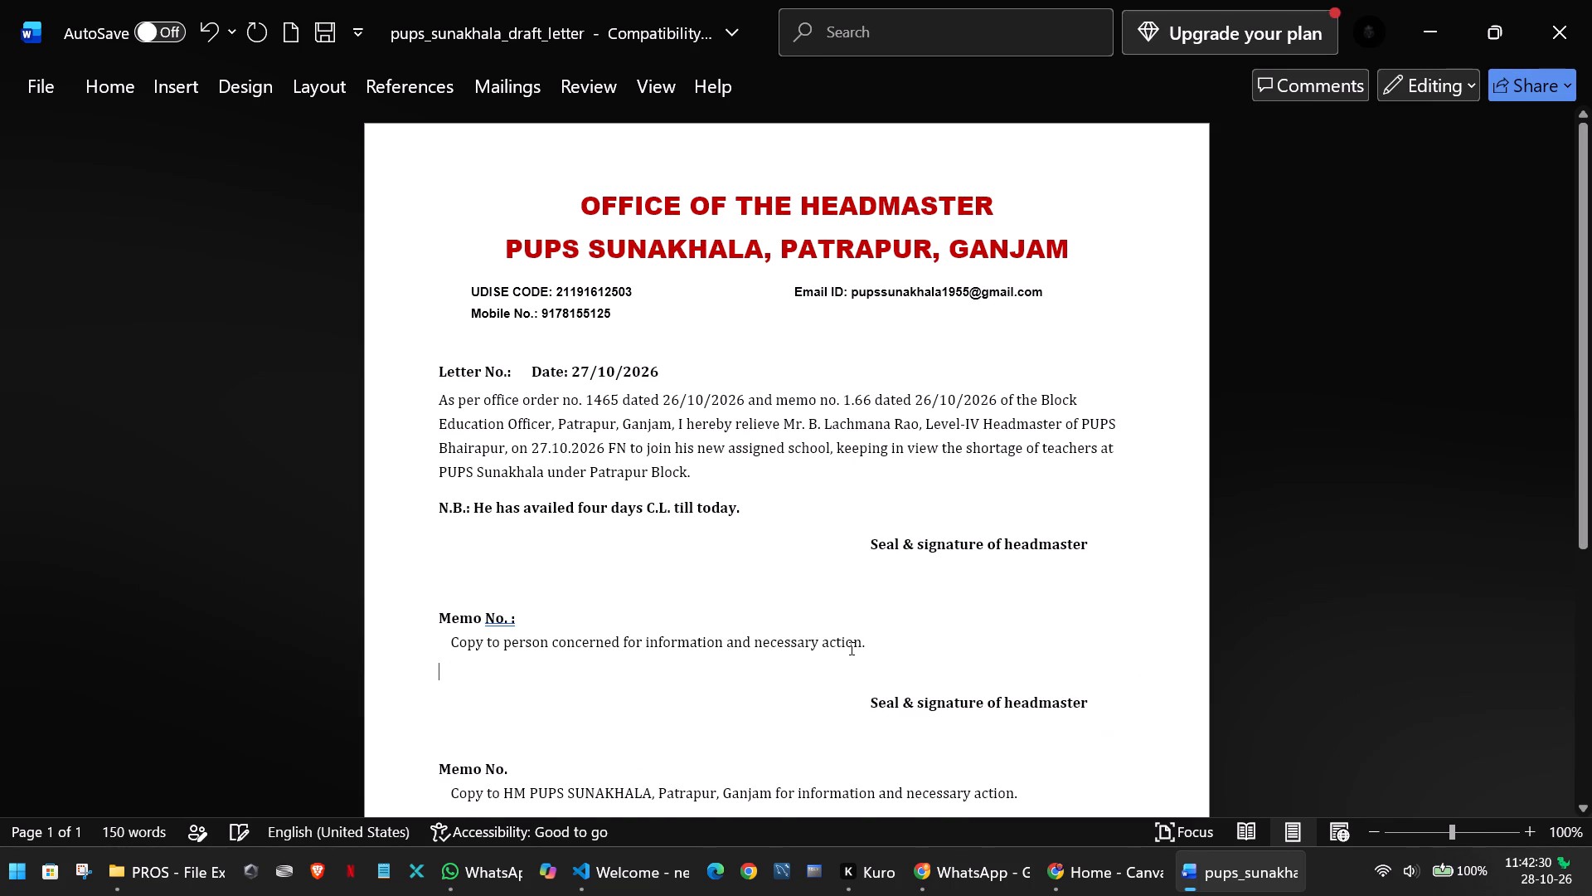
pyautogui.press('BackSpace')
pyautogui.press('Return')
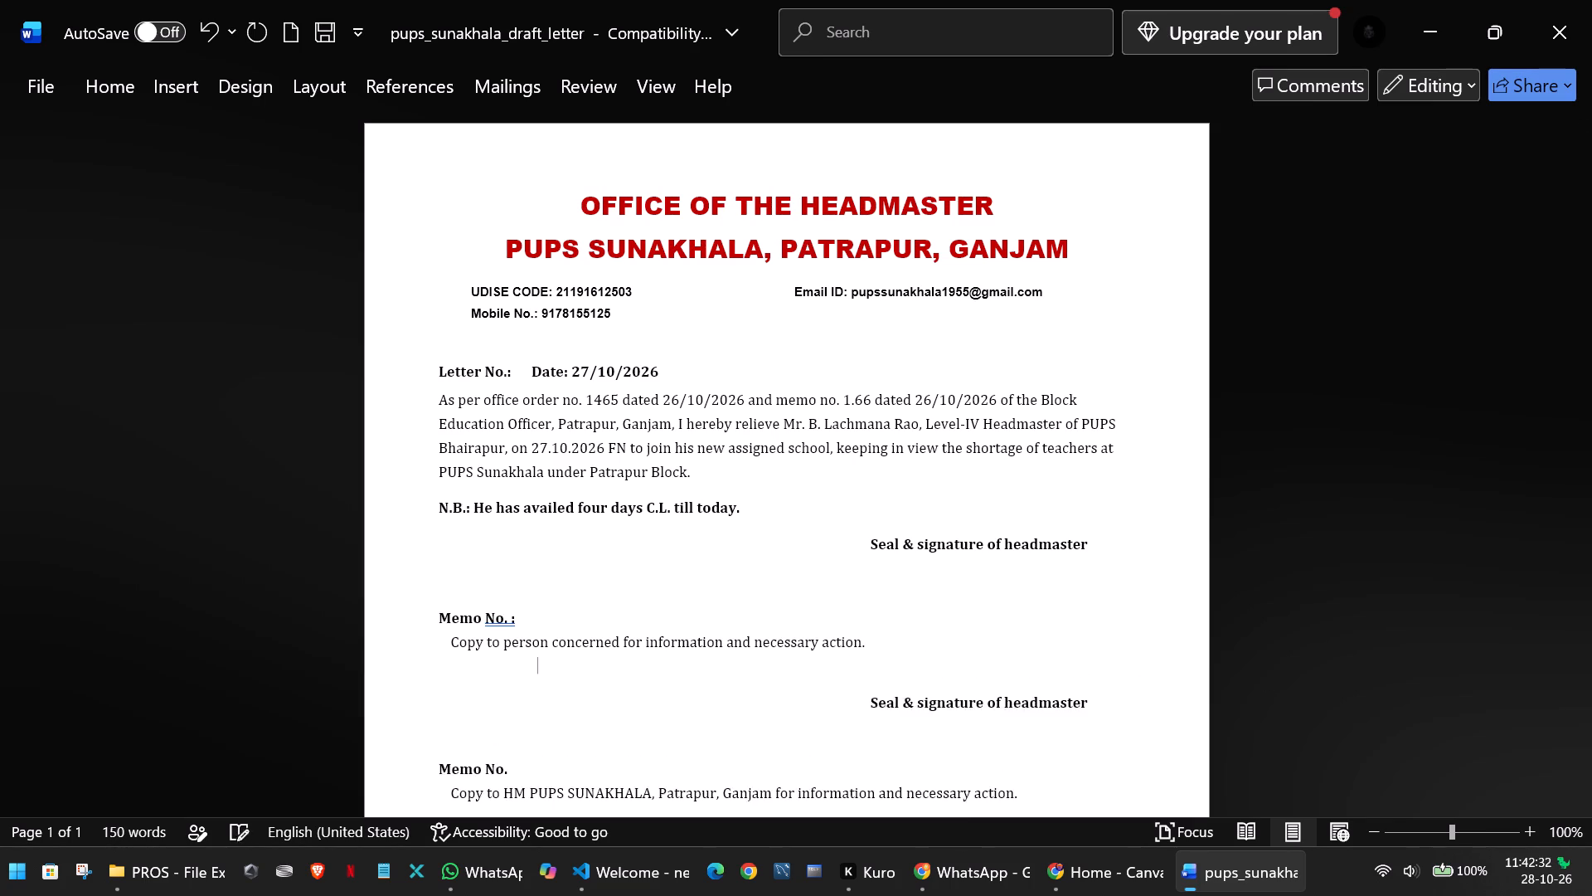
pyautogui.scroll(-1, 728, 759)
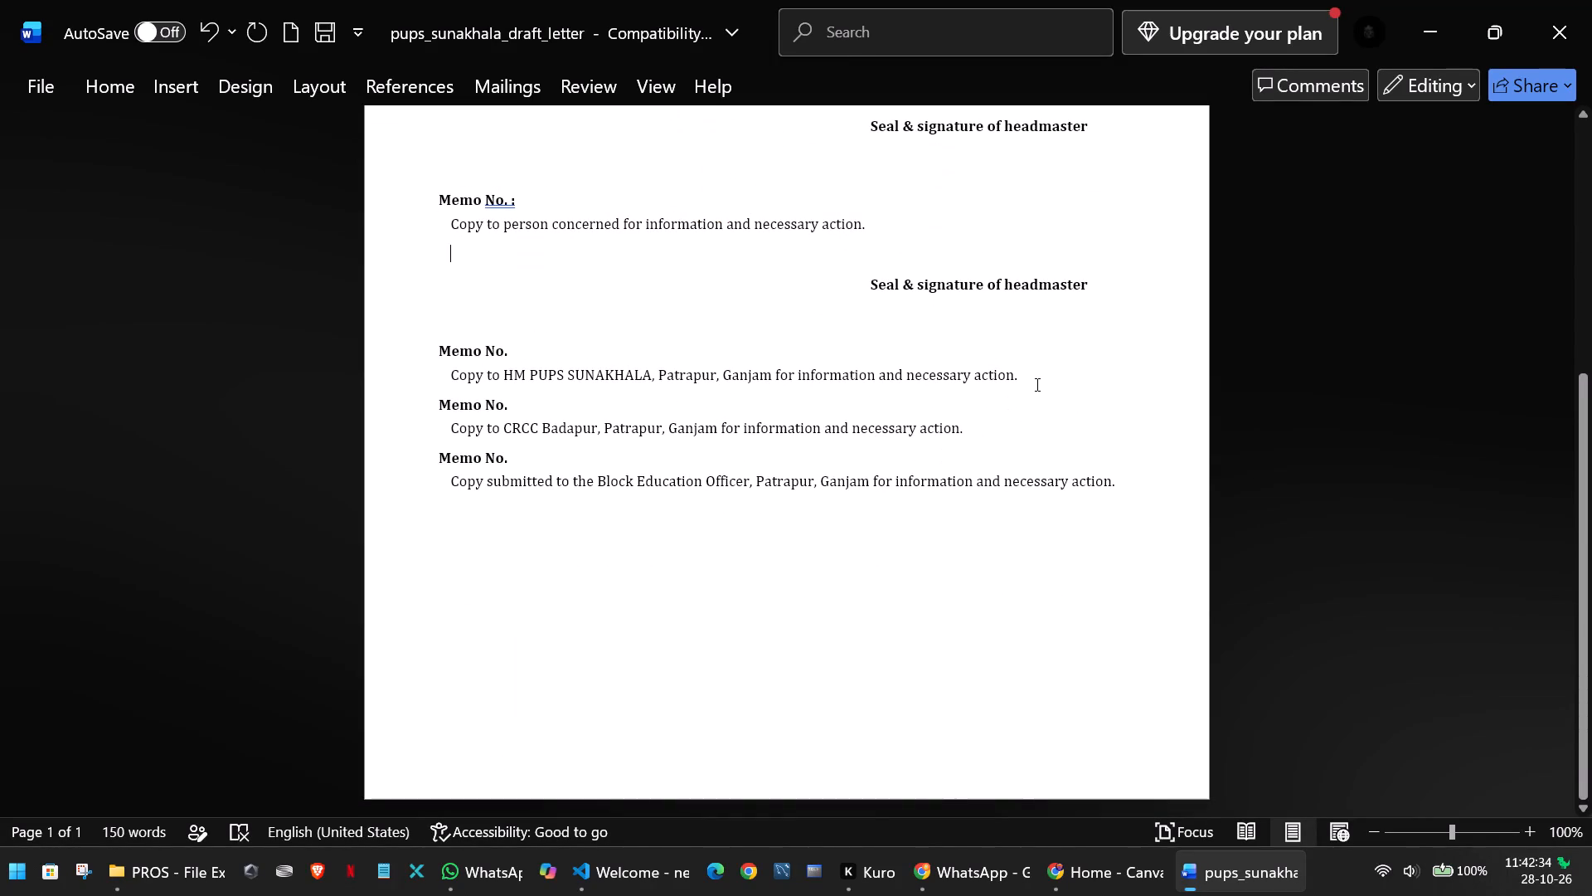
# Paste the "Seal & signature of headmaster" line below the HM PUPS SUNAKHALA copy text, leaving one blank line between.
pyautogui.click(1037, 384)
pyautogui.press('Return')
pyautogui.press('Return')
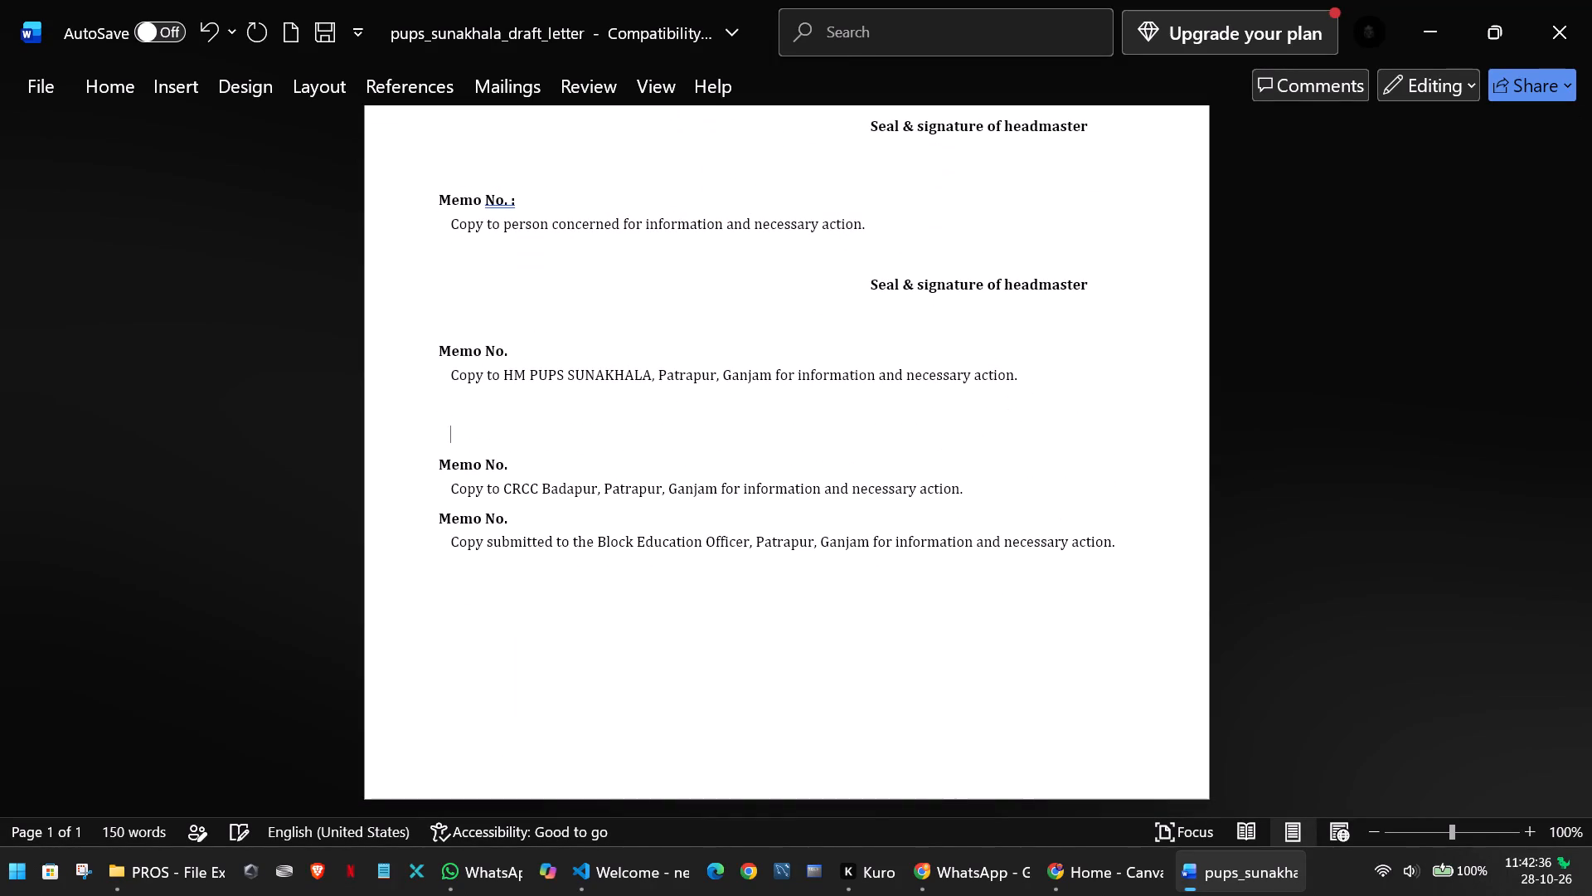
pyautogui.hotkey('ctrl', 'v')
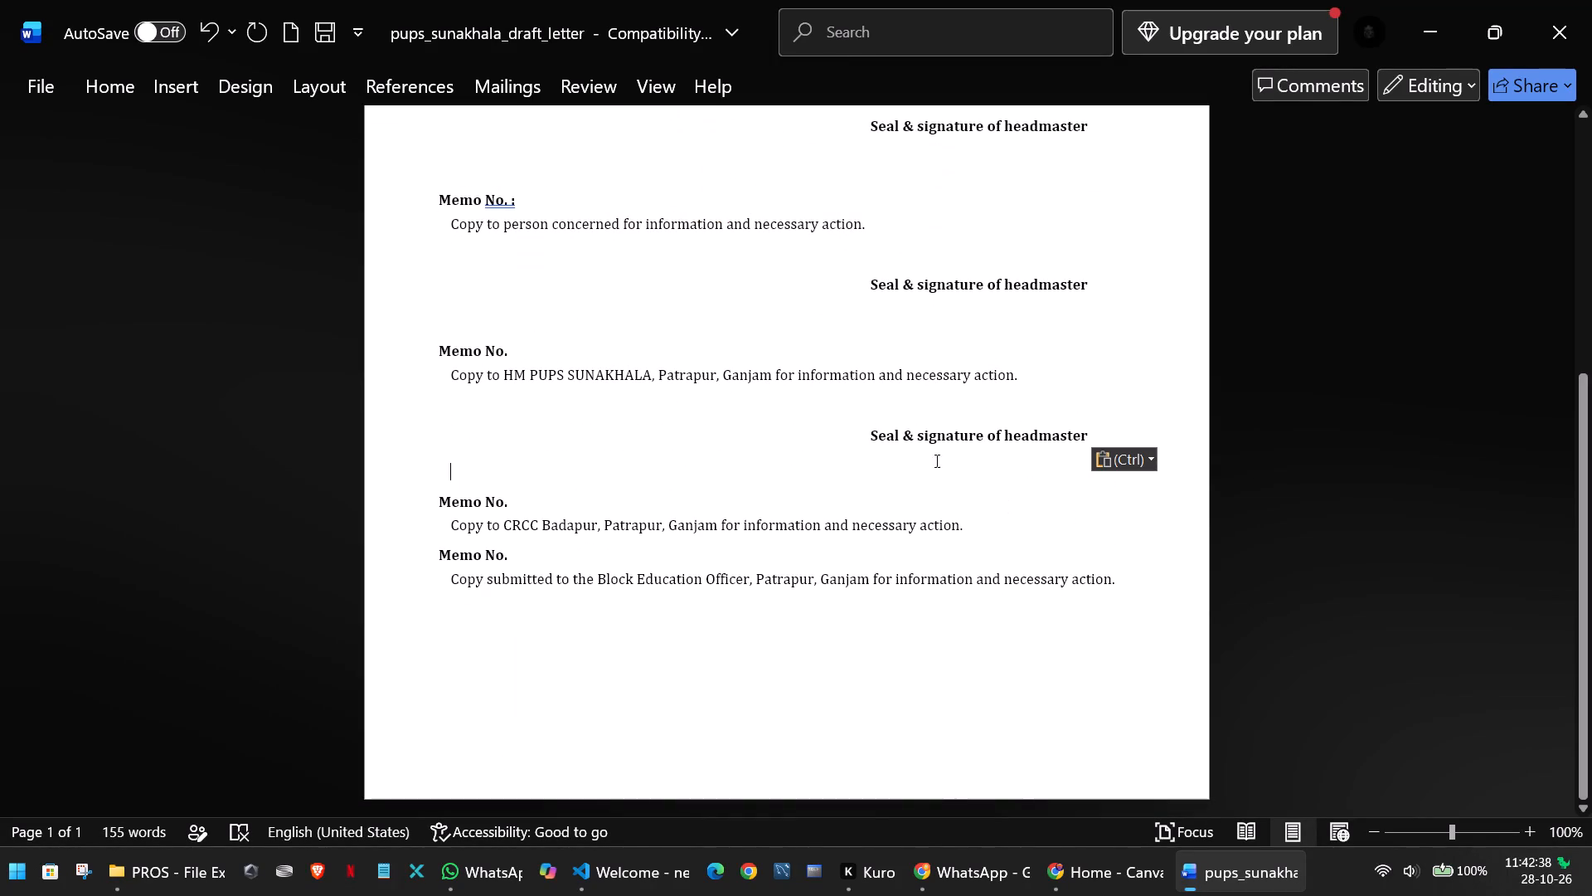
# Paste the "Seal & signature of headmaster" line below the CRCC Badapur copy text, leaving one blank line between.
pyautogui.click(997, 528)
pyautogui.press('Return')
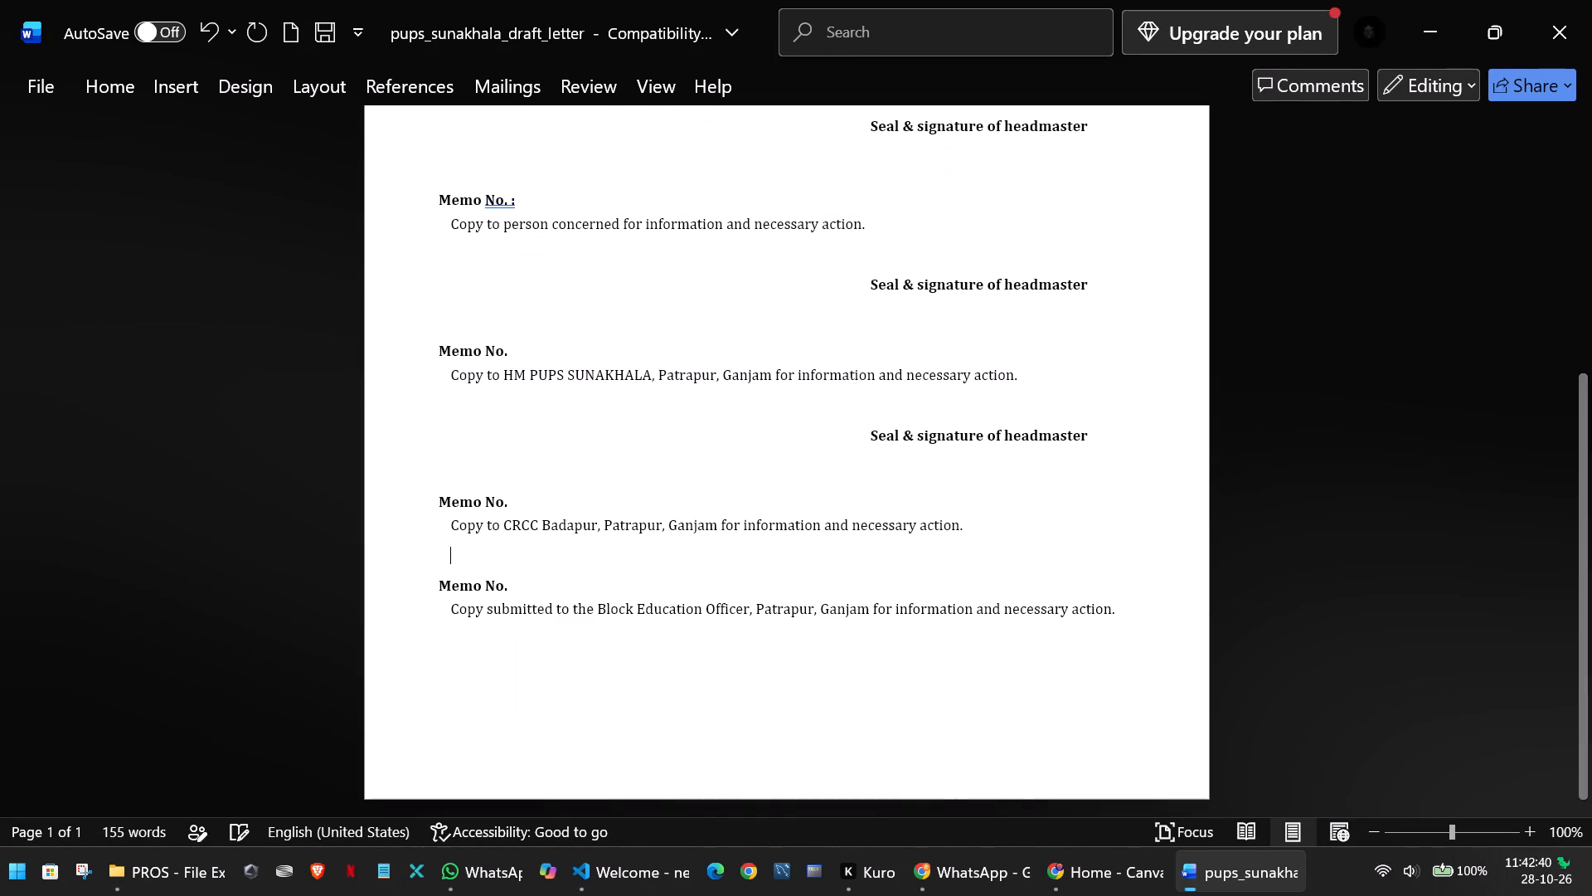
pyautogui.press('Return')
pyautogui.hotkey('ctrl', 'v')
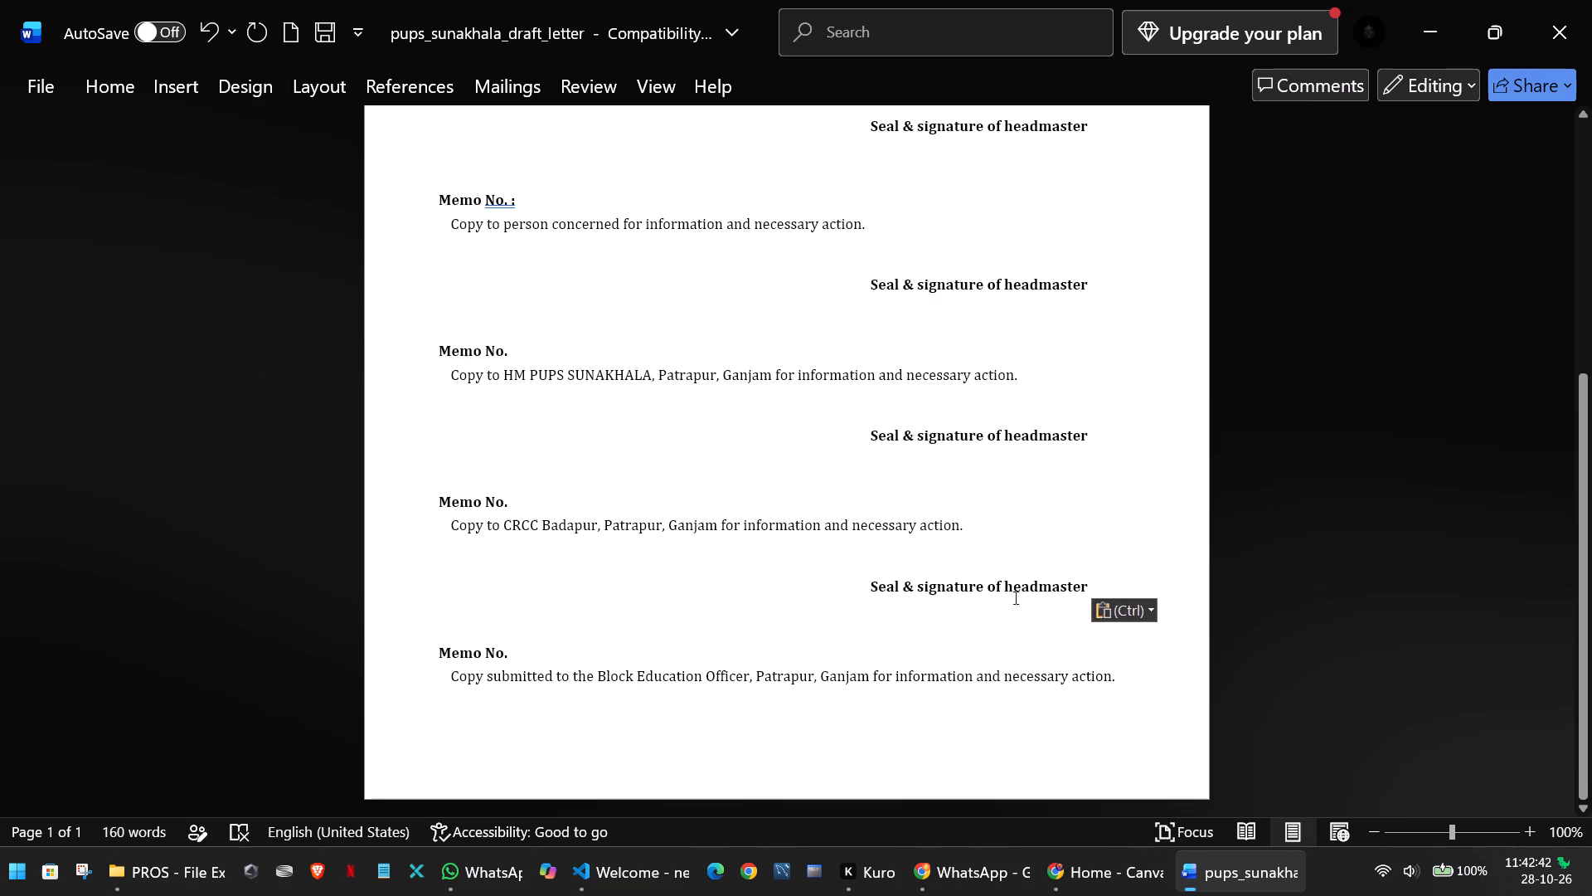
# Paste the "Seal & signature of headmaster" line directly beneath the Block Education Officer copy text.
pyautogui.click(1164, 676)
pyautogui.press('Return')
pyautogui.press('Return')
pyautogui.press('BackSpace')
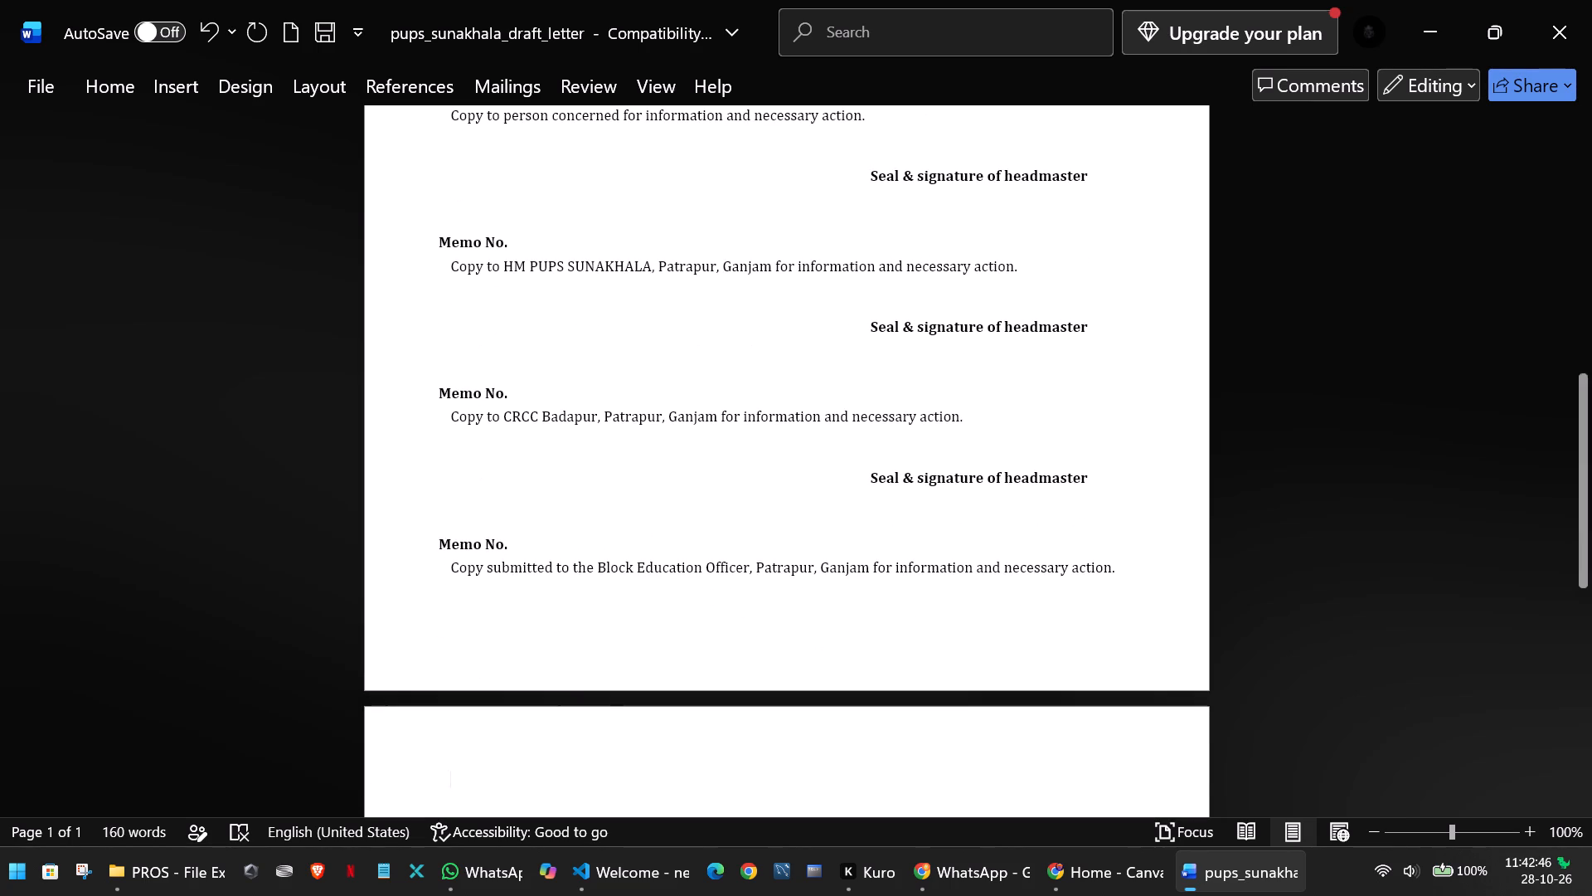
pyautogui.hotkey('ctrl', 'v')
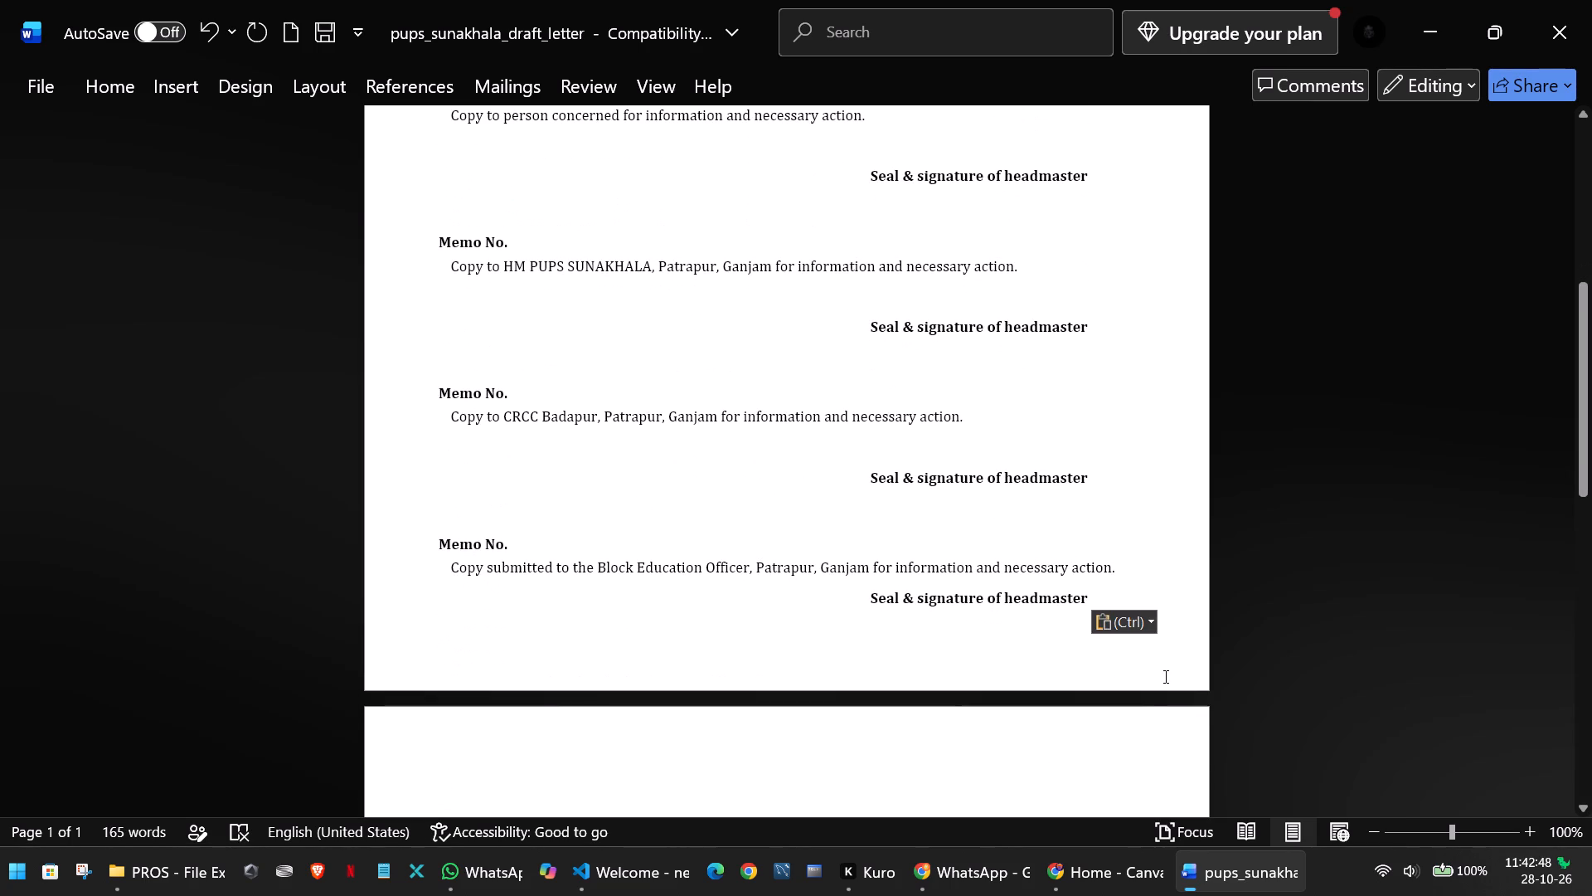
# Delete the blank line above the last memo label.
pyautogui.click(457, 516)
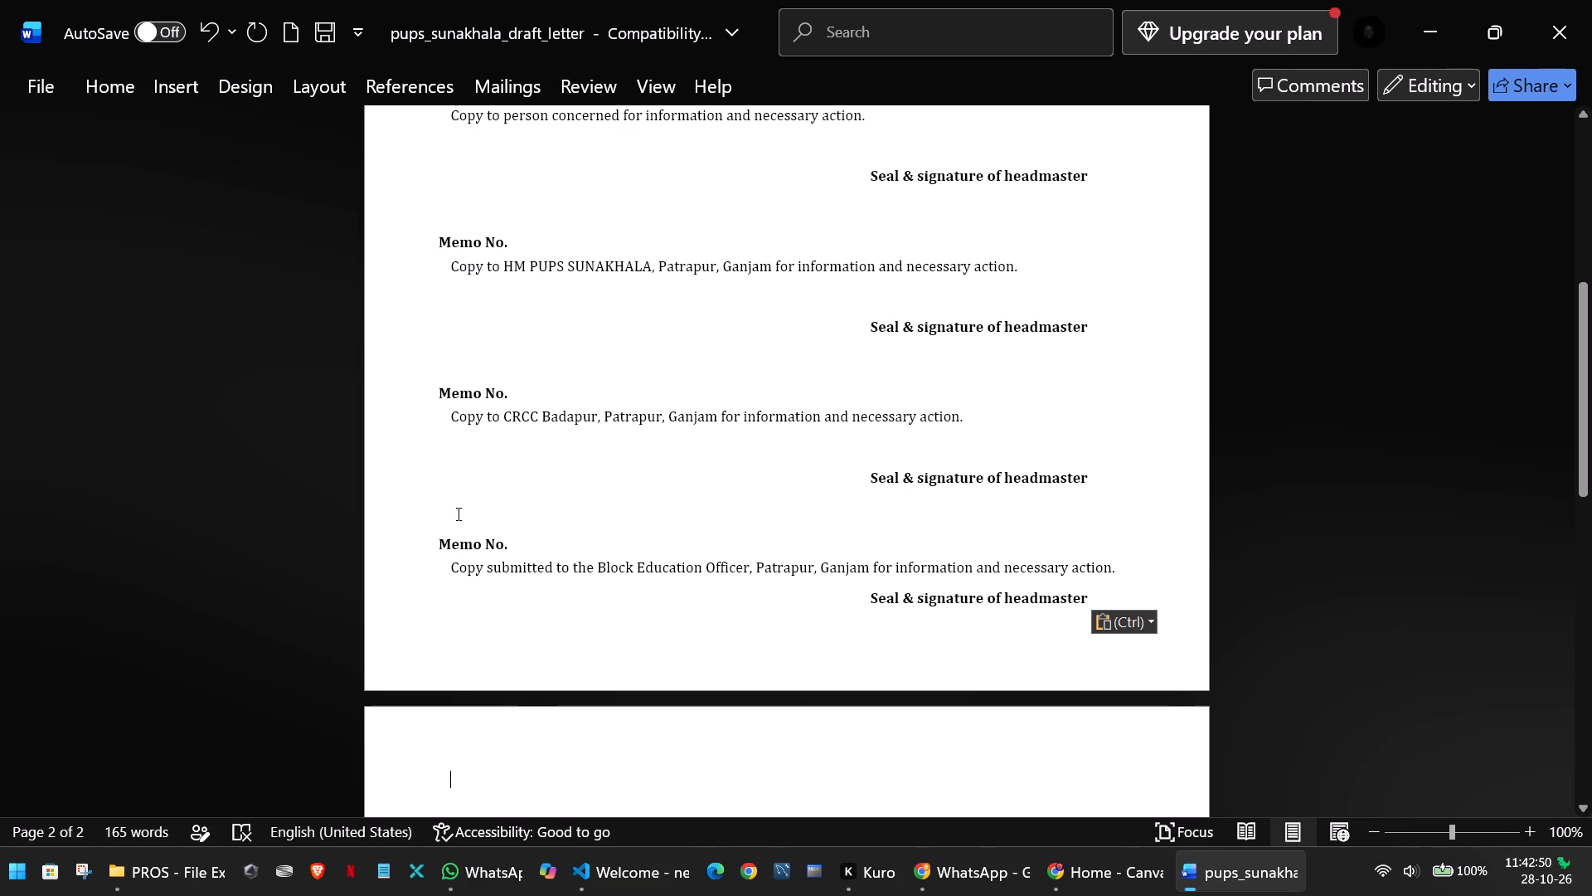
pyautogui.press('BackSpace')
pyautogui.press('BackSpace')
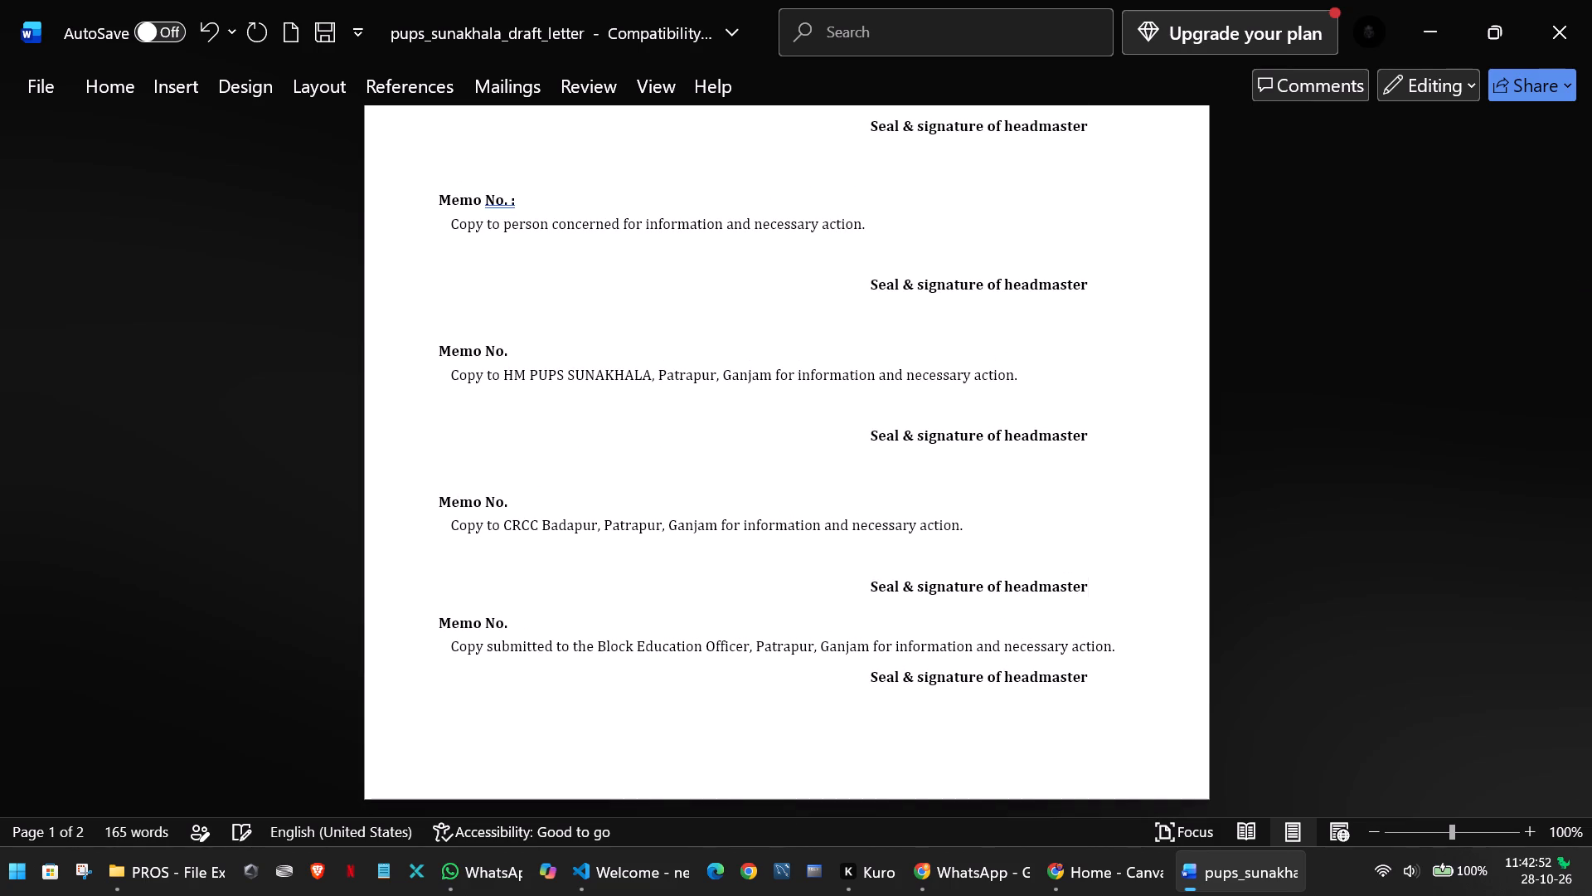
# Move the last "Seal & signature of headmaster" text down a line and space it over to align with the seal lines above.
pyautogui.click(851, 672)
pyautogui.press('Return')
pyautogui.press('space')
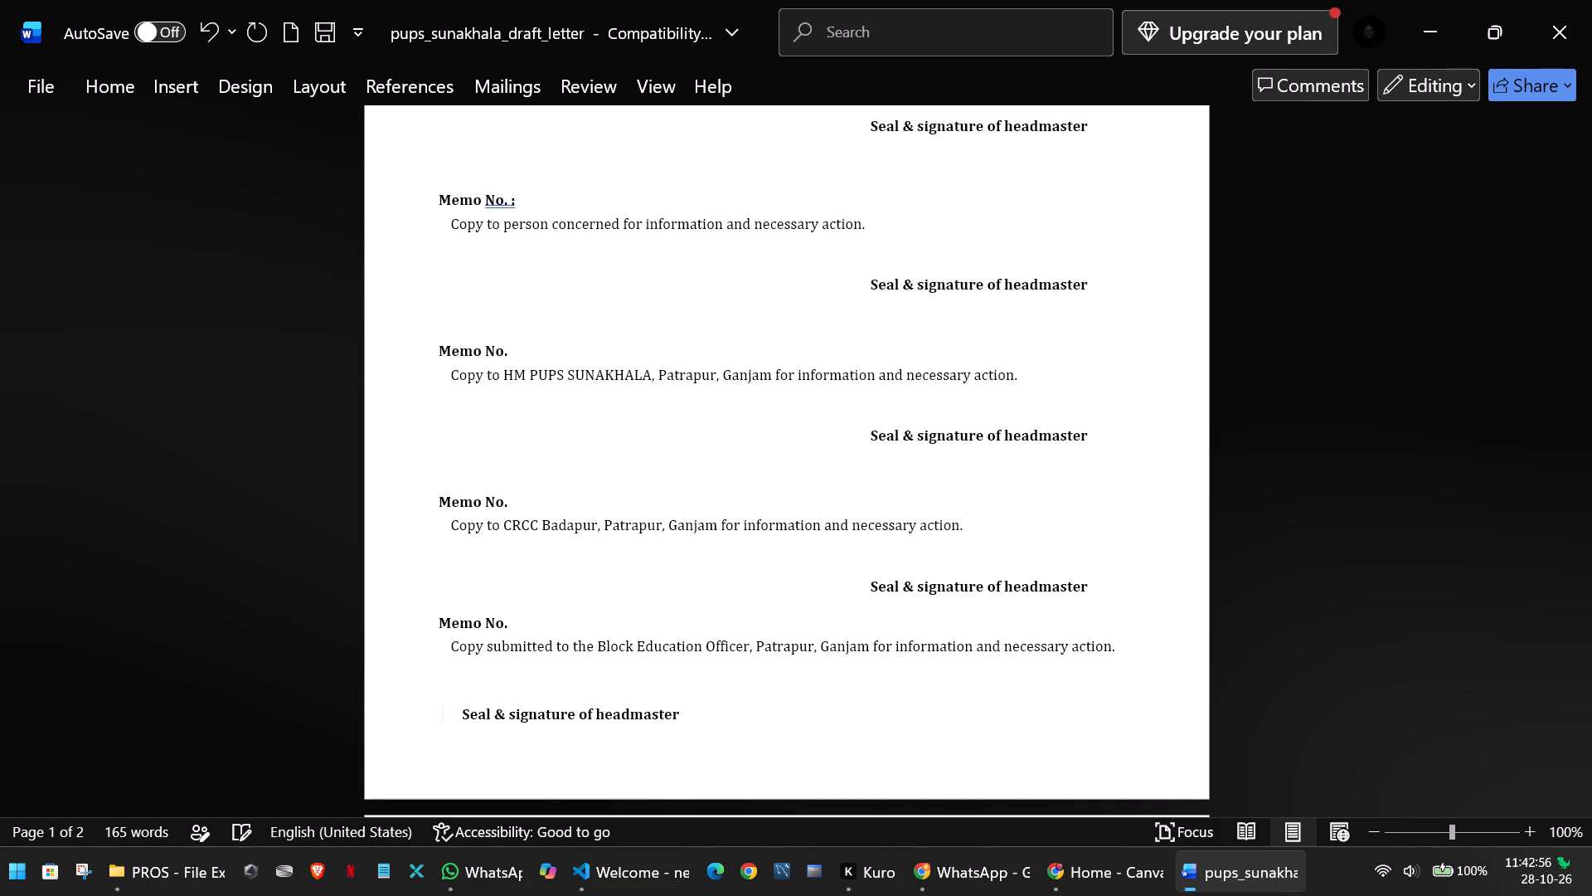
pyautogui.press('space')
pyautogui.press('space')
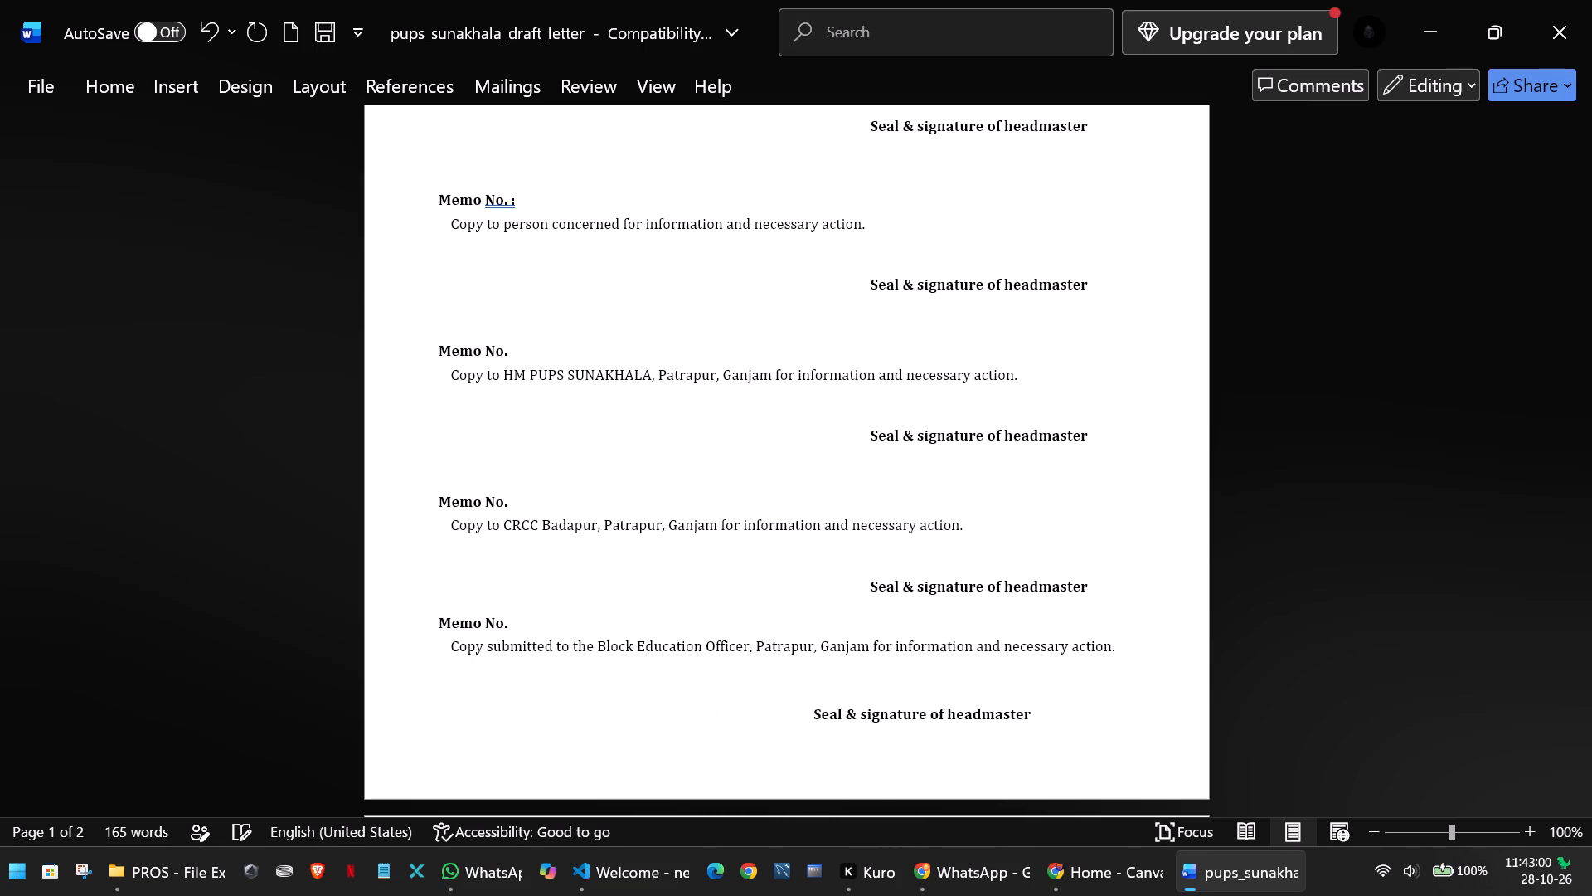
pyautogui.press('space')
pyautogui.press('space')
pyautogui.press('space')
pyautogui.press('space')
pyautogui.press('space')
pyautogui.press('space')
pyautogui.press('space')
pyautogui.press('space')
pyautogui.press('space')
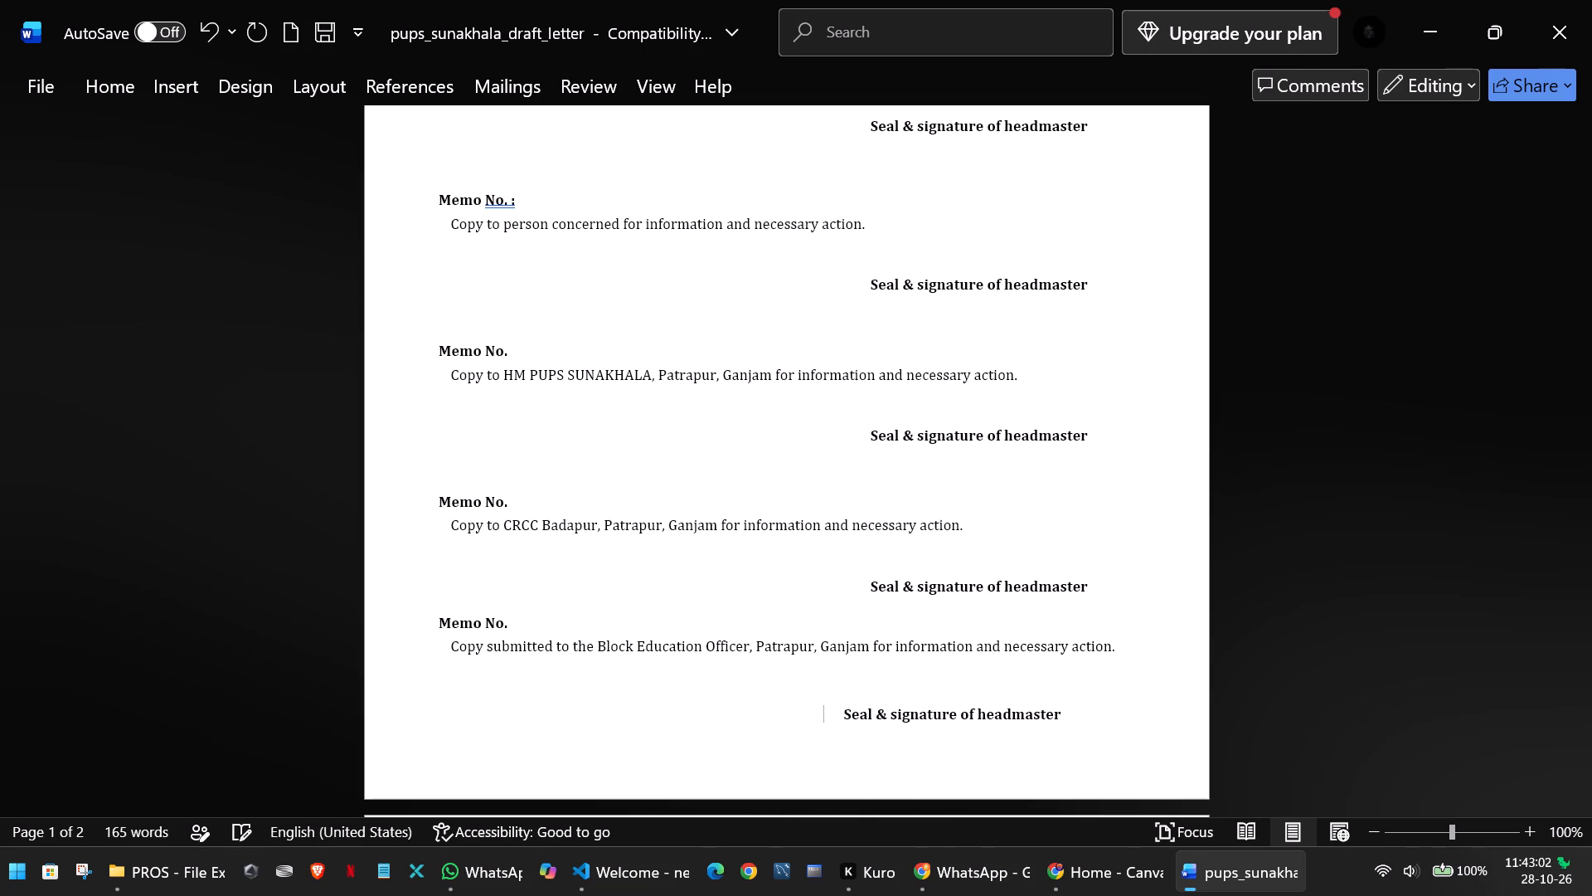
pyautogui.press('space')
pyautogui.press('space')
pyautogui.press('space')
pyautogui.press('space')
pyautogui.press('space')
pyautogui.press('space')
pyautogui.press('space')
pyautogui.press('space')
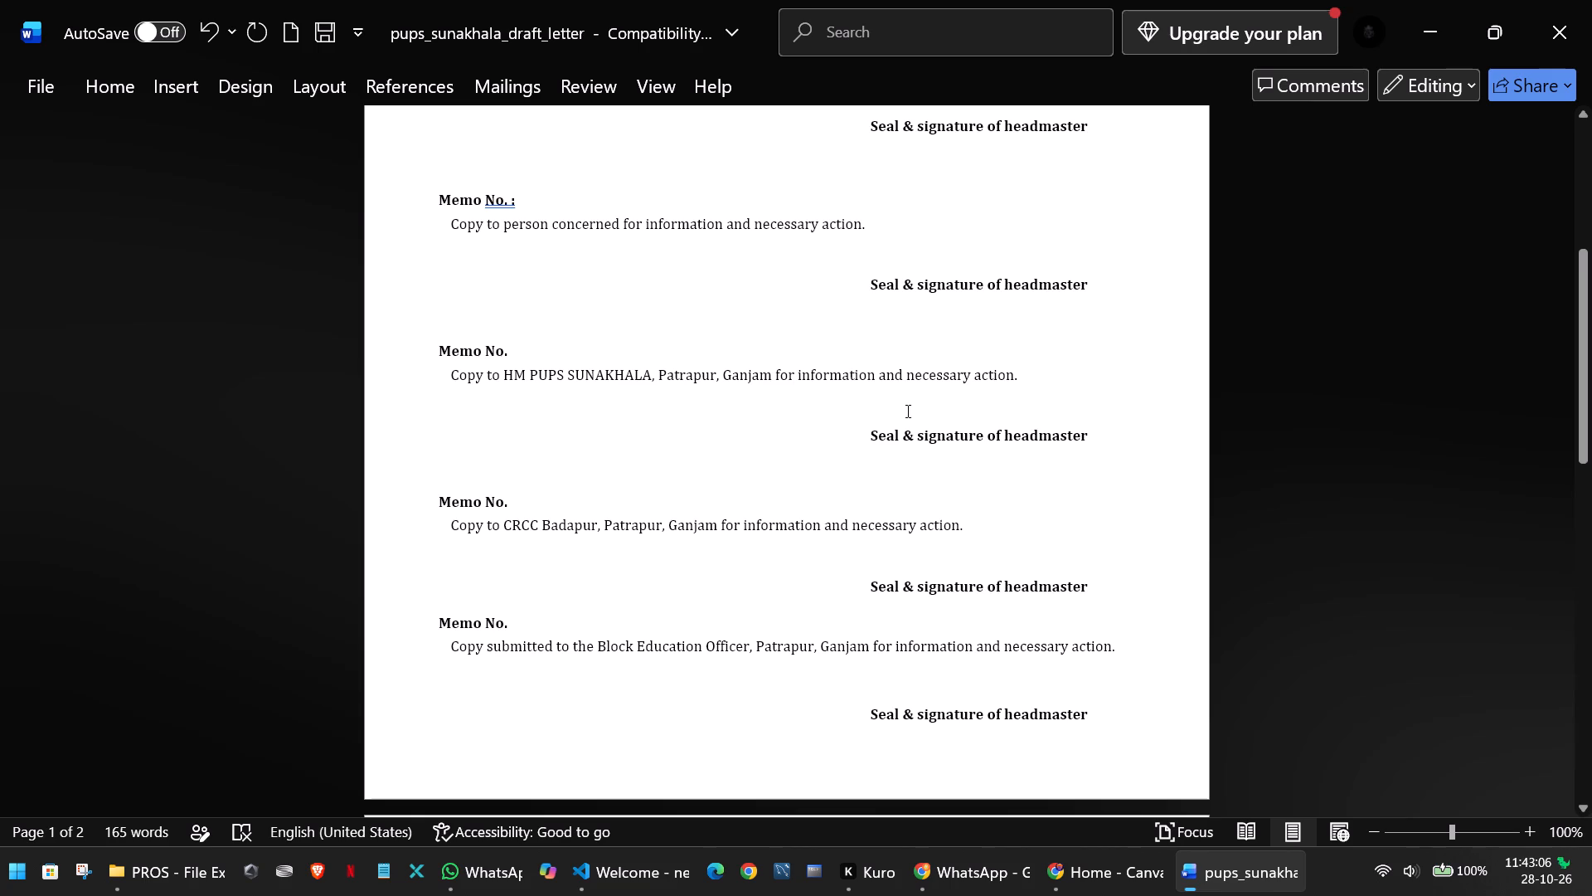
# Review the letter's layout across both pages, zooming out to 68% to see them side by side.
pyautogui.scroll(1, 906, 415)
pyautogui.scroll(-1, 906, 415)
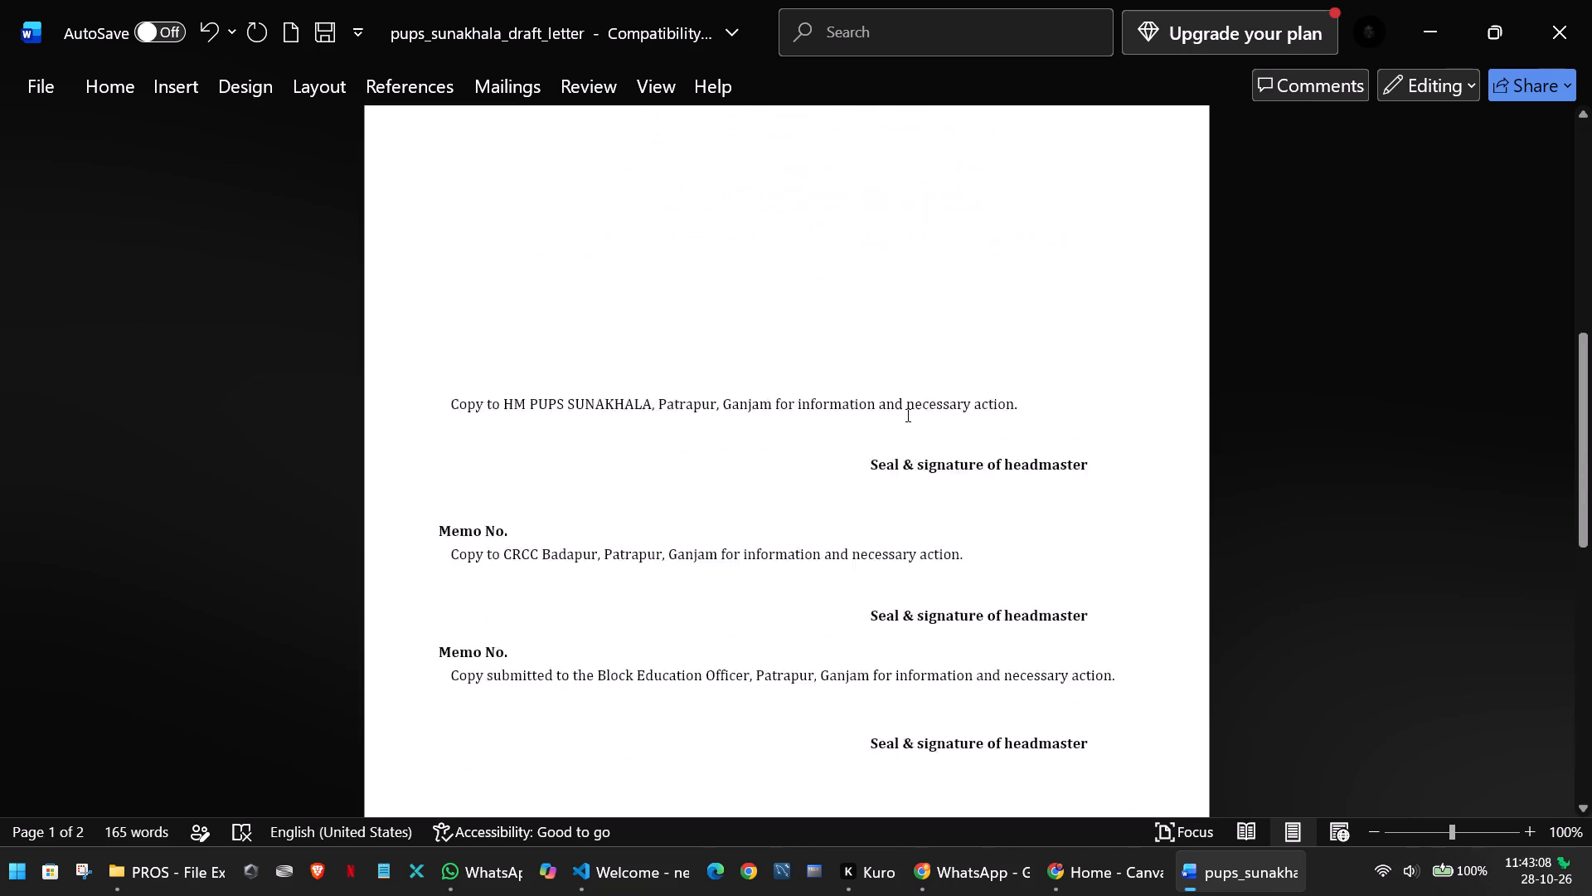
pyautogui.scroll(-1, 906, 415)
pyautogui.scroll(1, 906, 415)
pyautogui.scroll(-3, 906, 415)
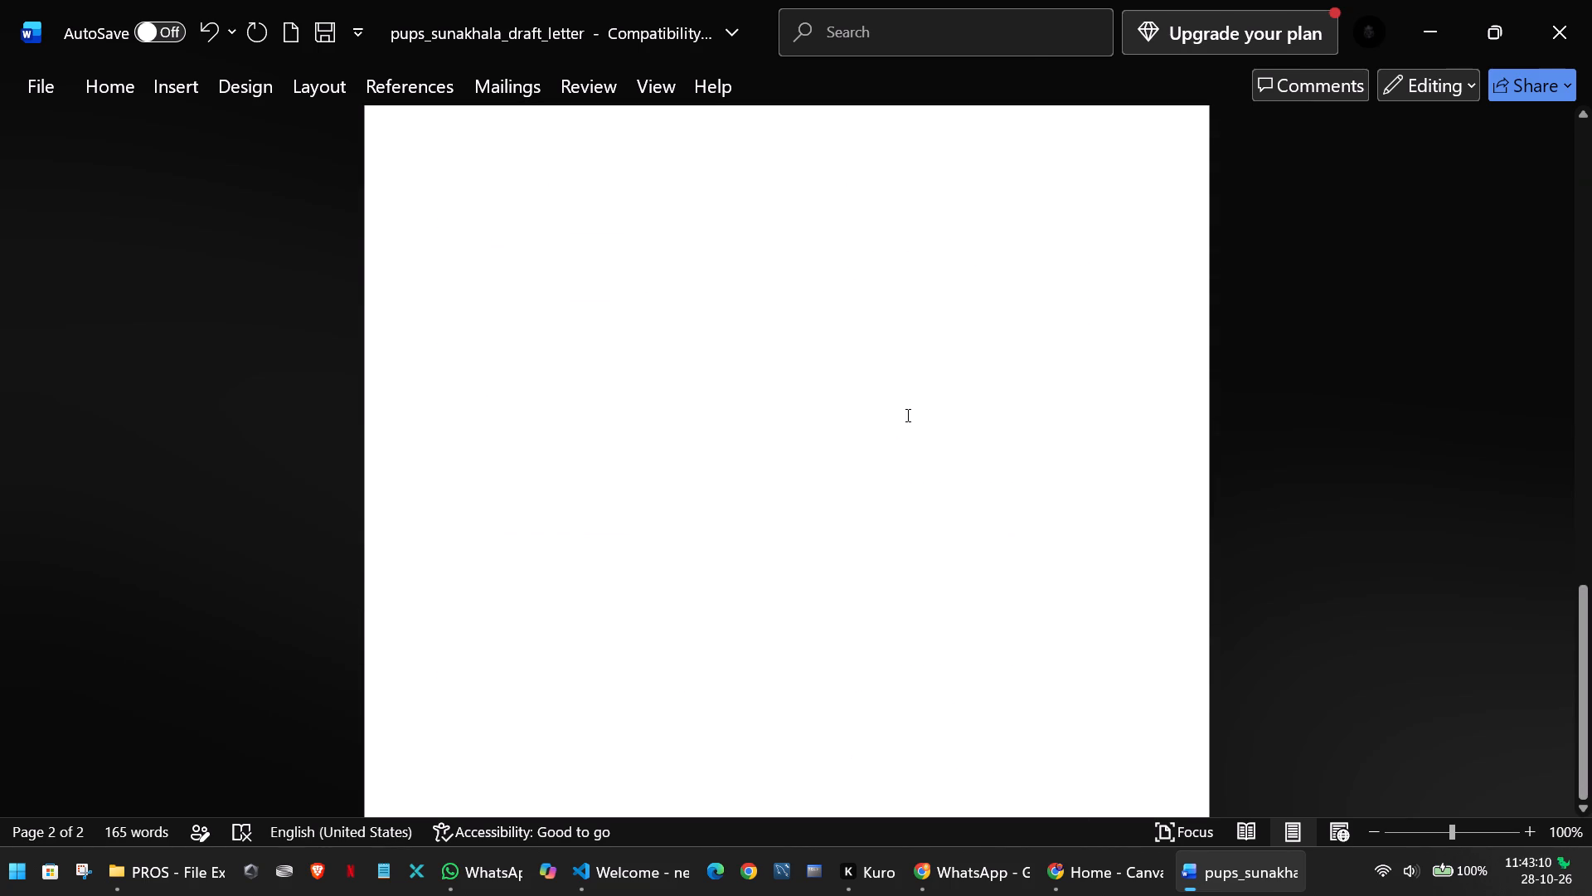
pyautogui.scroll(5, 906, 415)
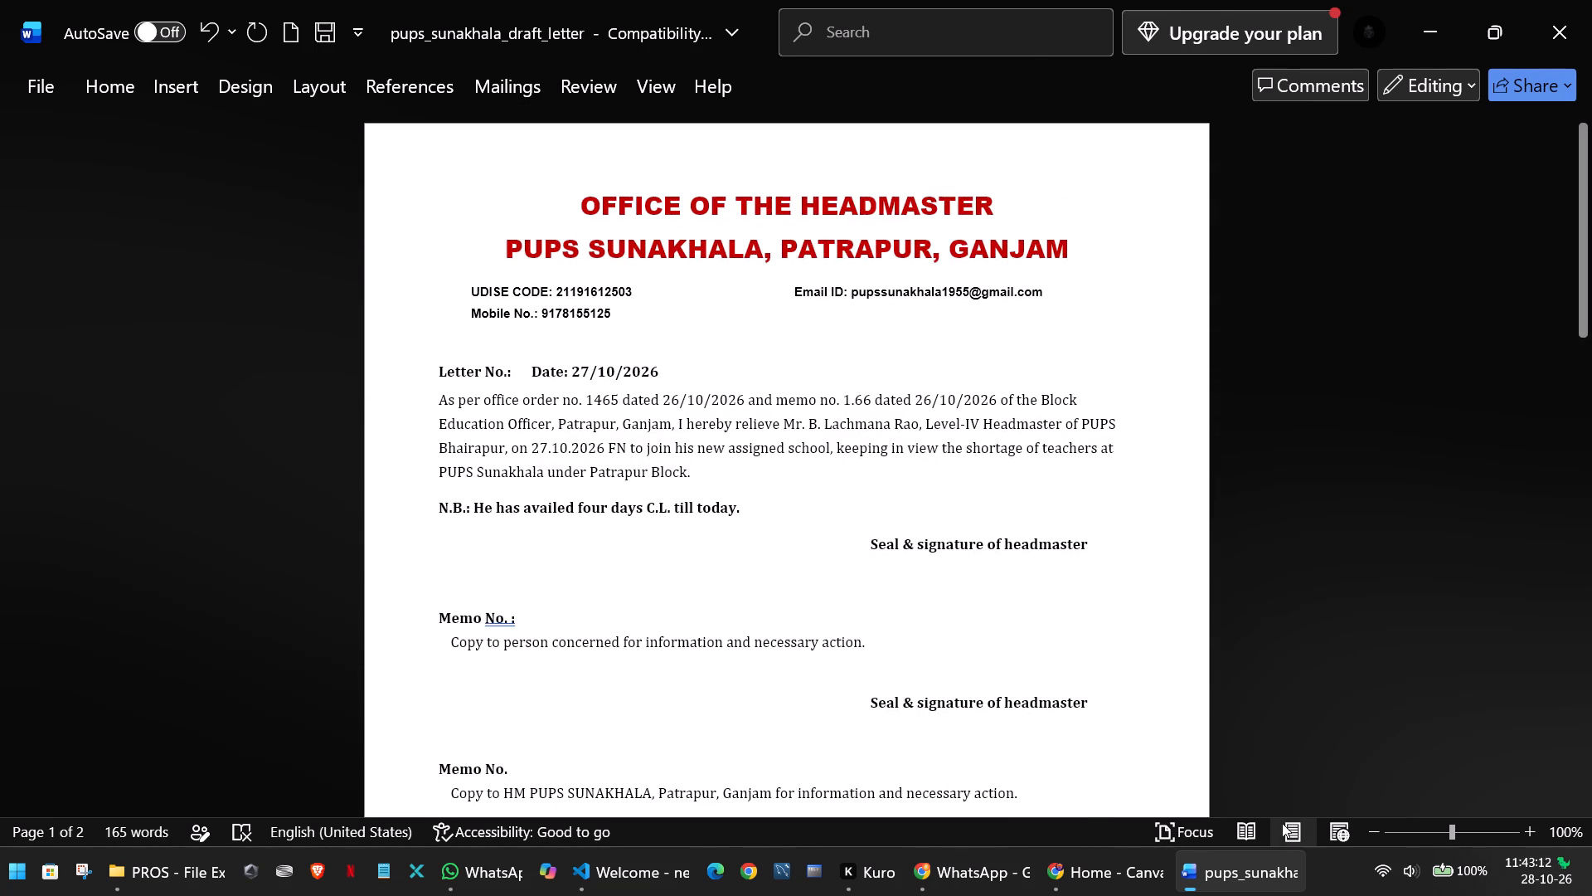
pyautogui.click(1289, 824)
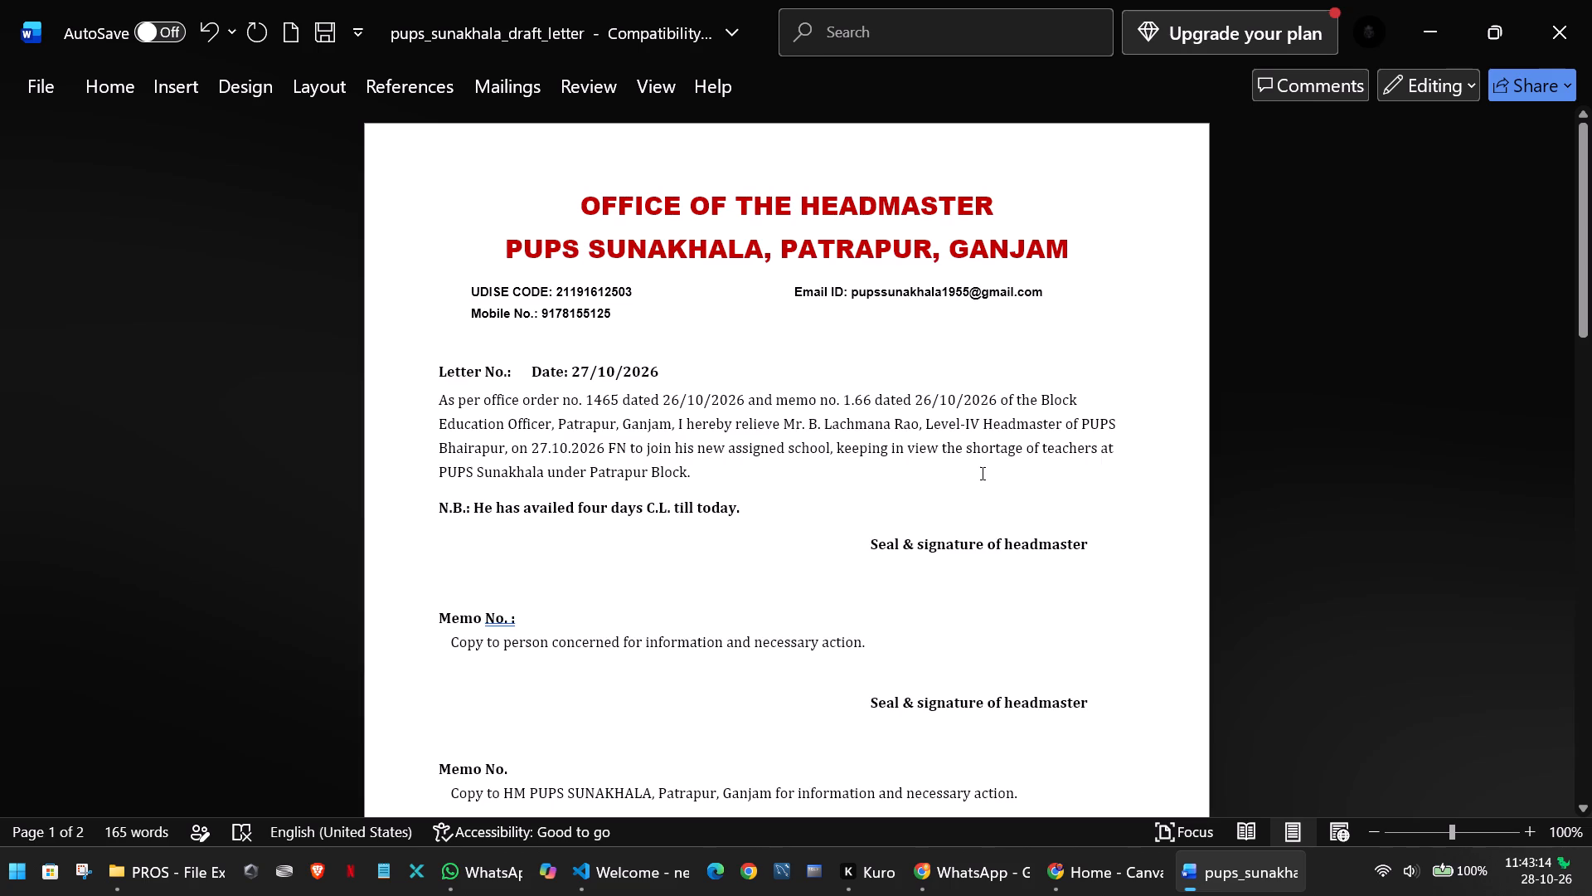
pyautogui.scroll(-4, 981, 473)
pyautogui.scroll(6, 981, 473)
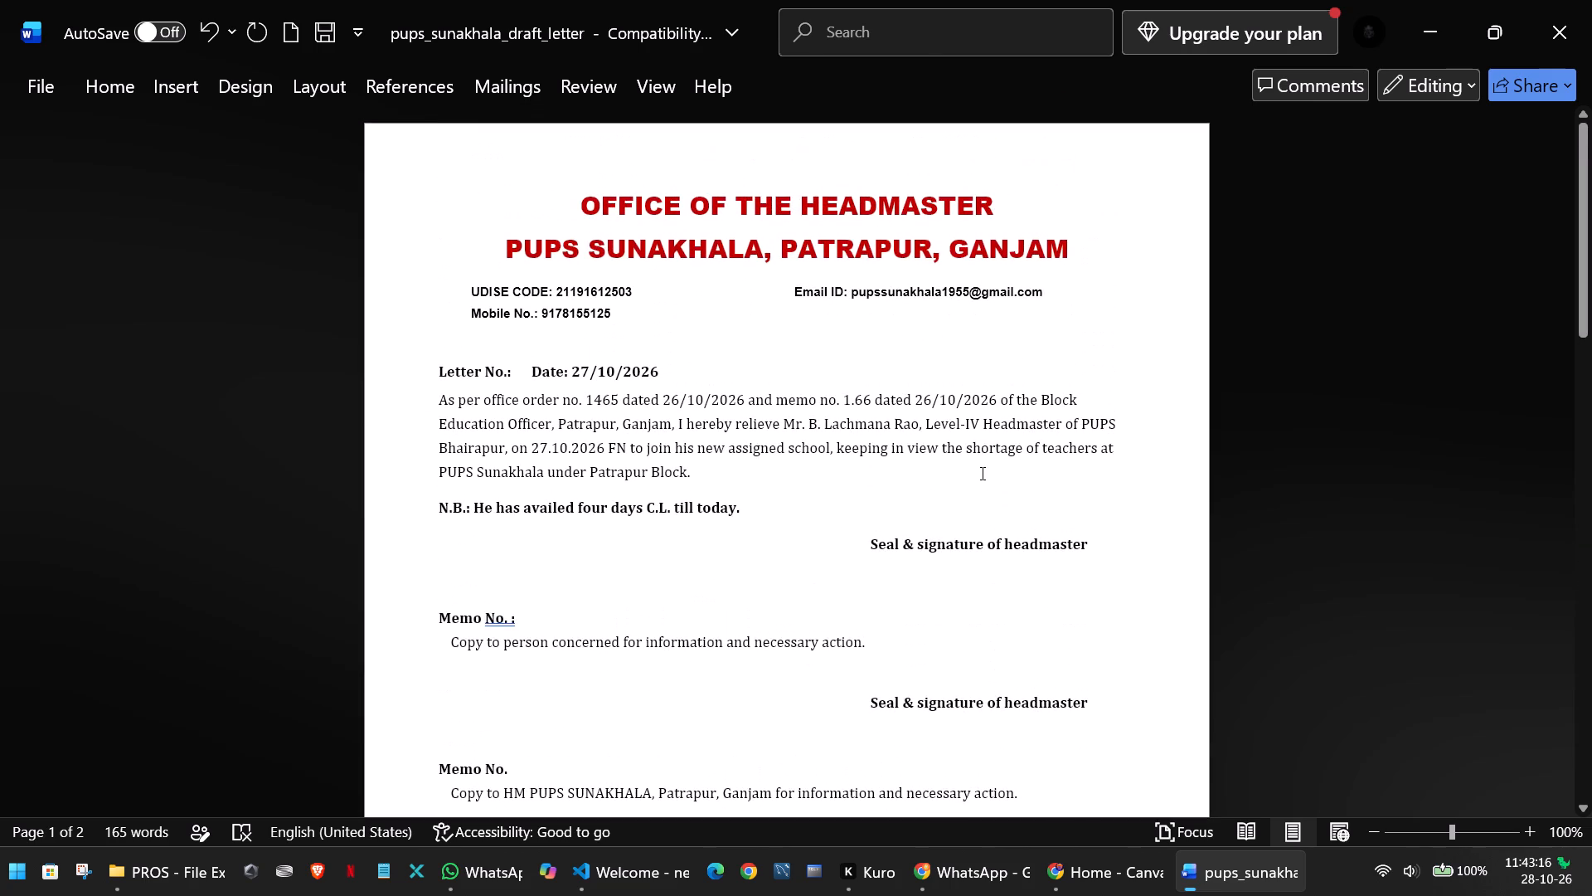
pyautogui.scroll(-5, 981, 473)
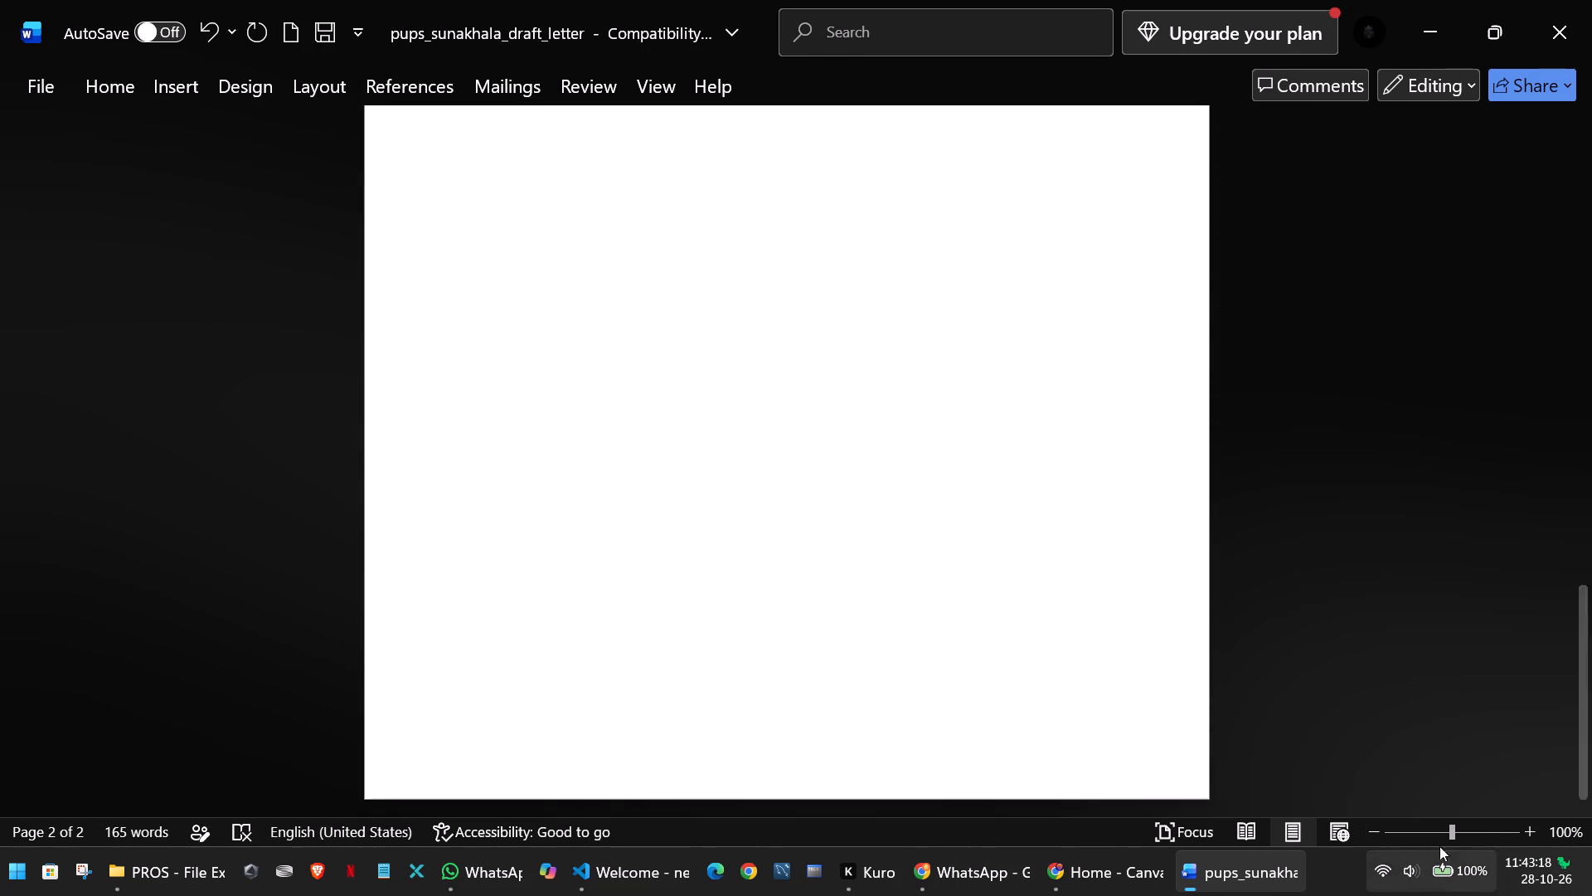
pyautogui.moveTo(1444, 836); pyautogui.dragTo(1410, 840)
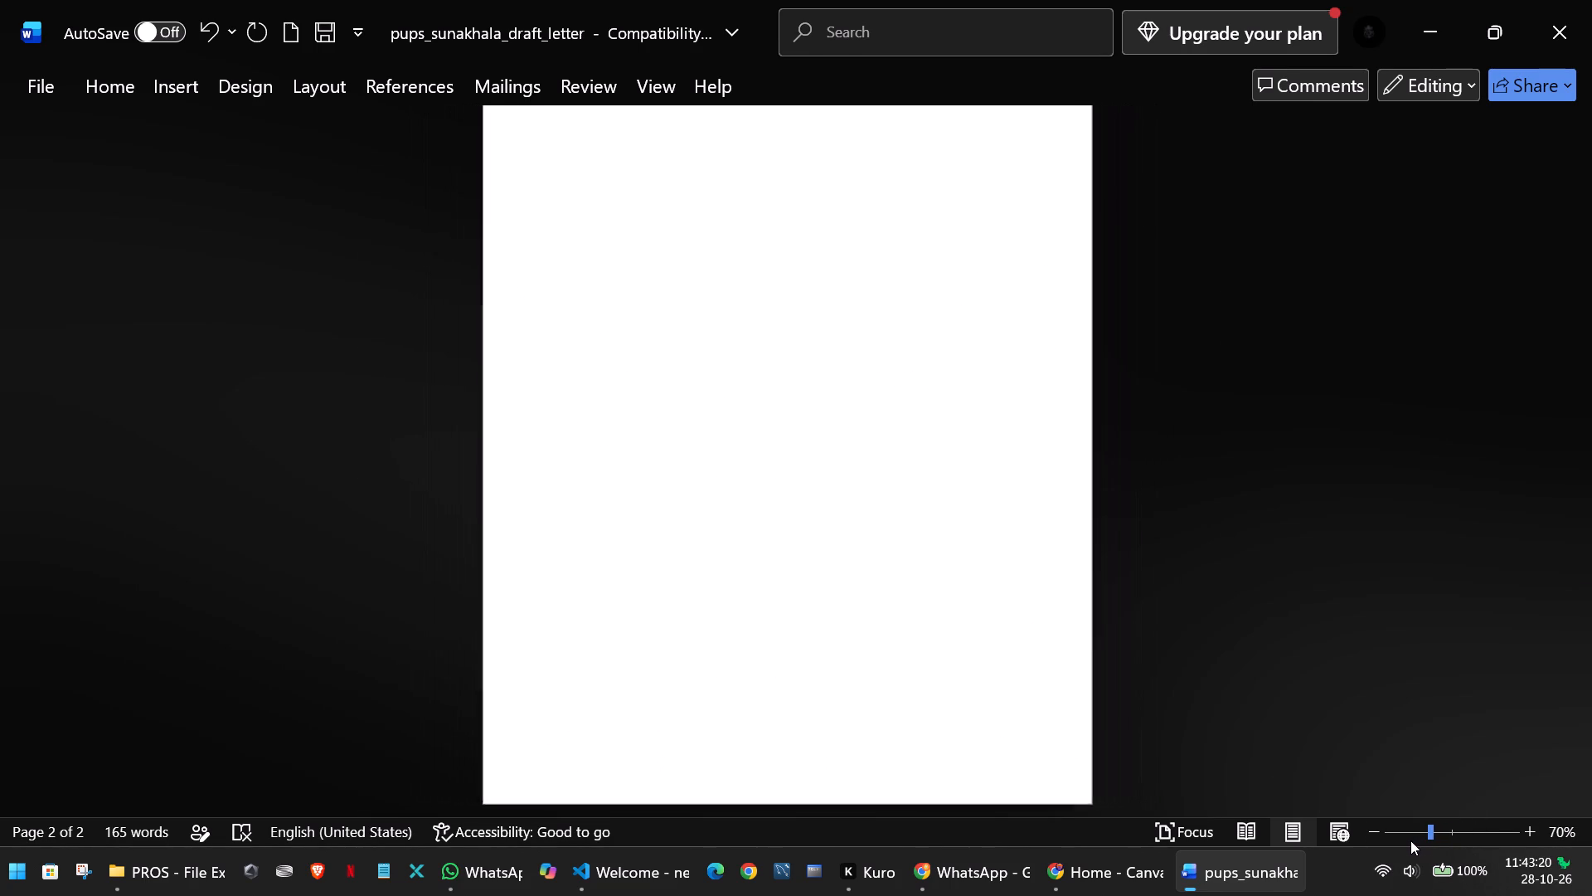
pyautogui.moveTo(1410, 840); pyautogui.dragTo(1410, 840)
pyautogui.scroll(1, 859, 509)
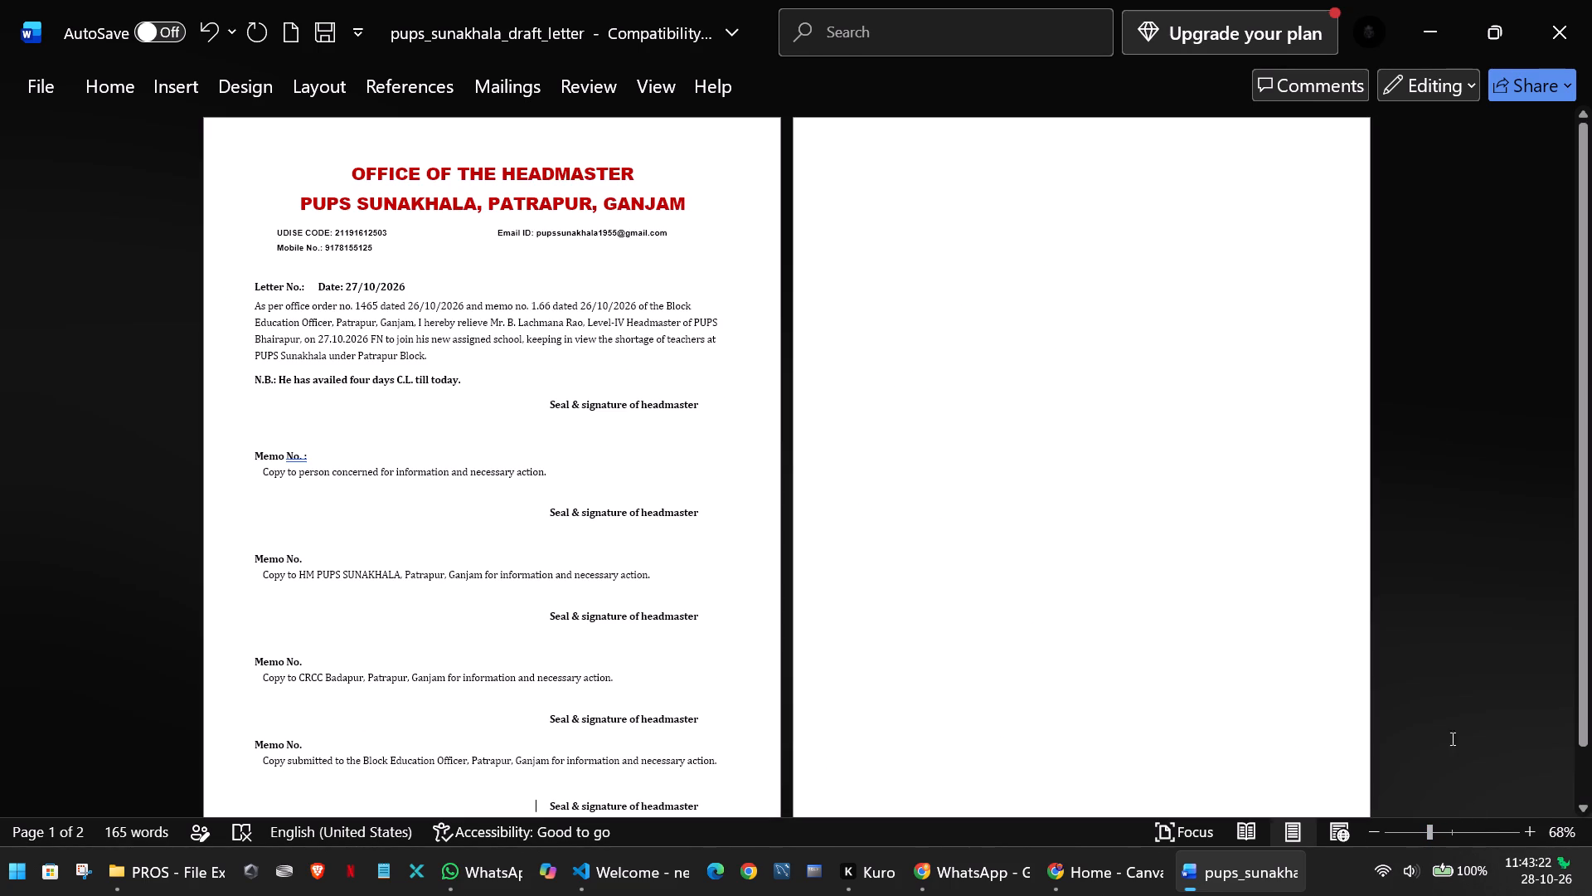
# Place the text cursor on the blank second page.
pyautogui.click(946, 391)
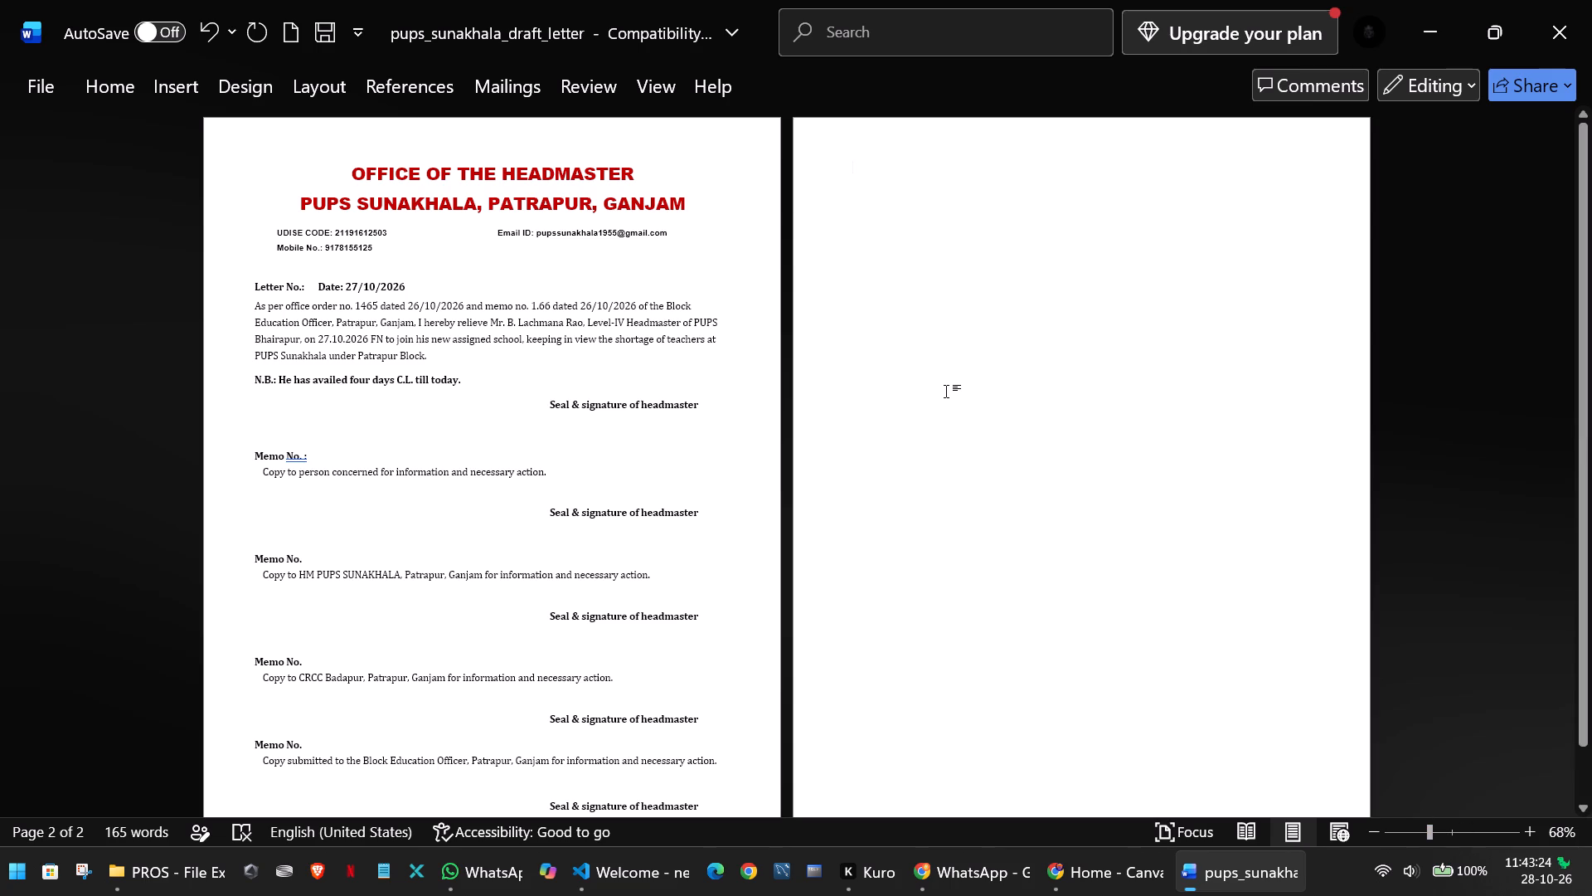
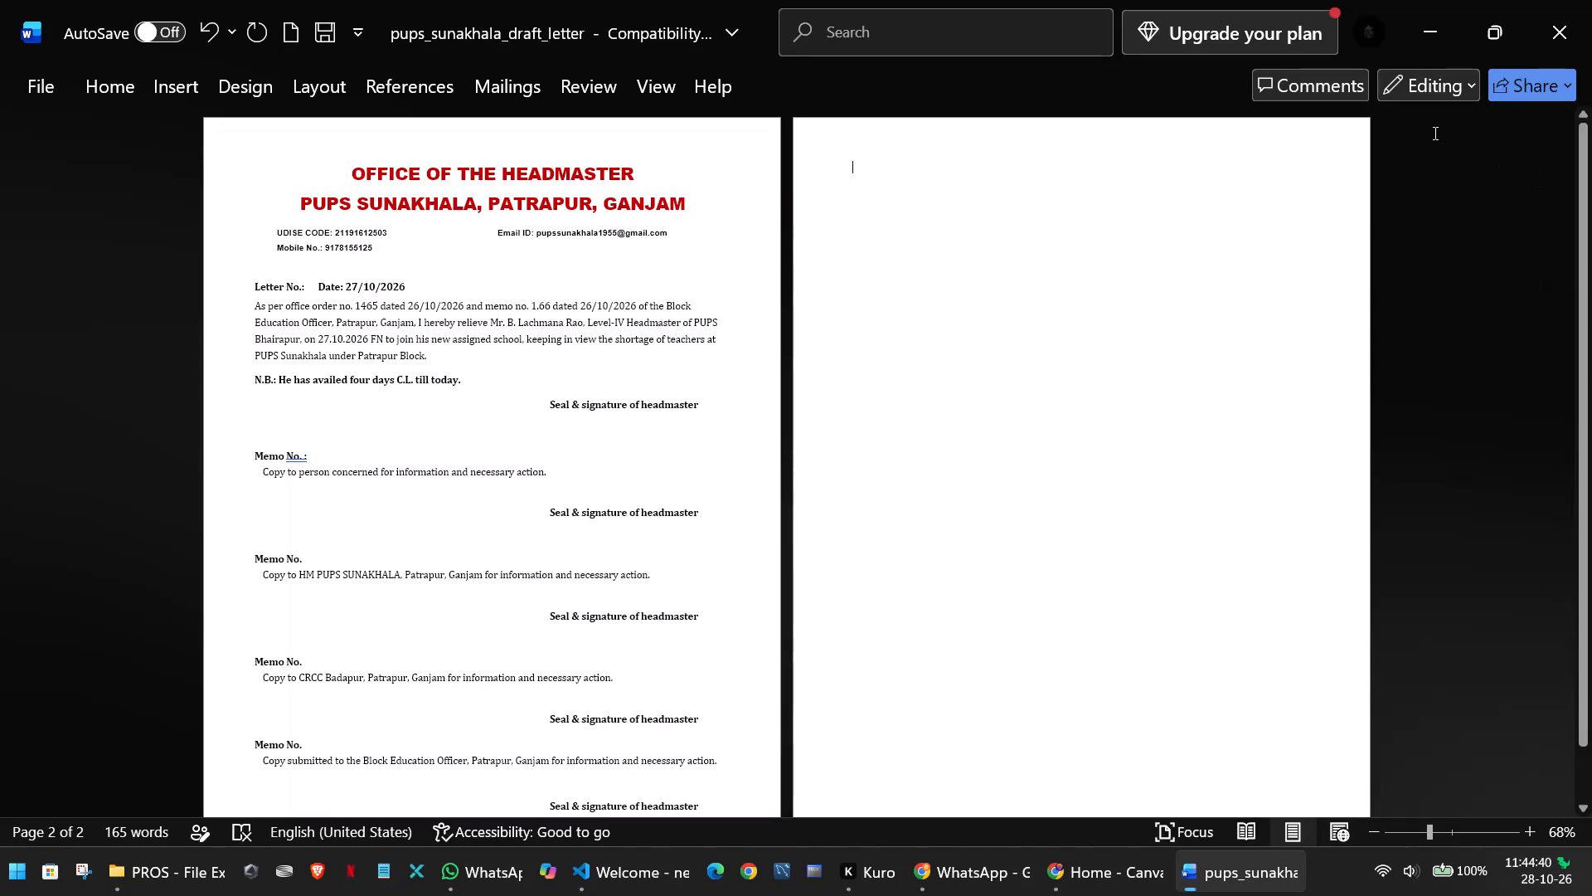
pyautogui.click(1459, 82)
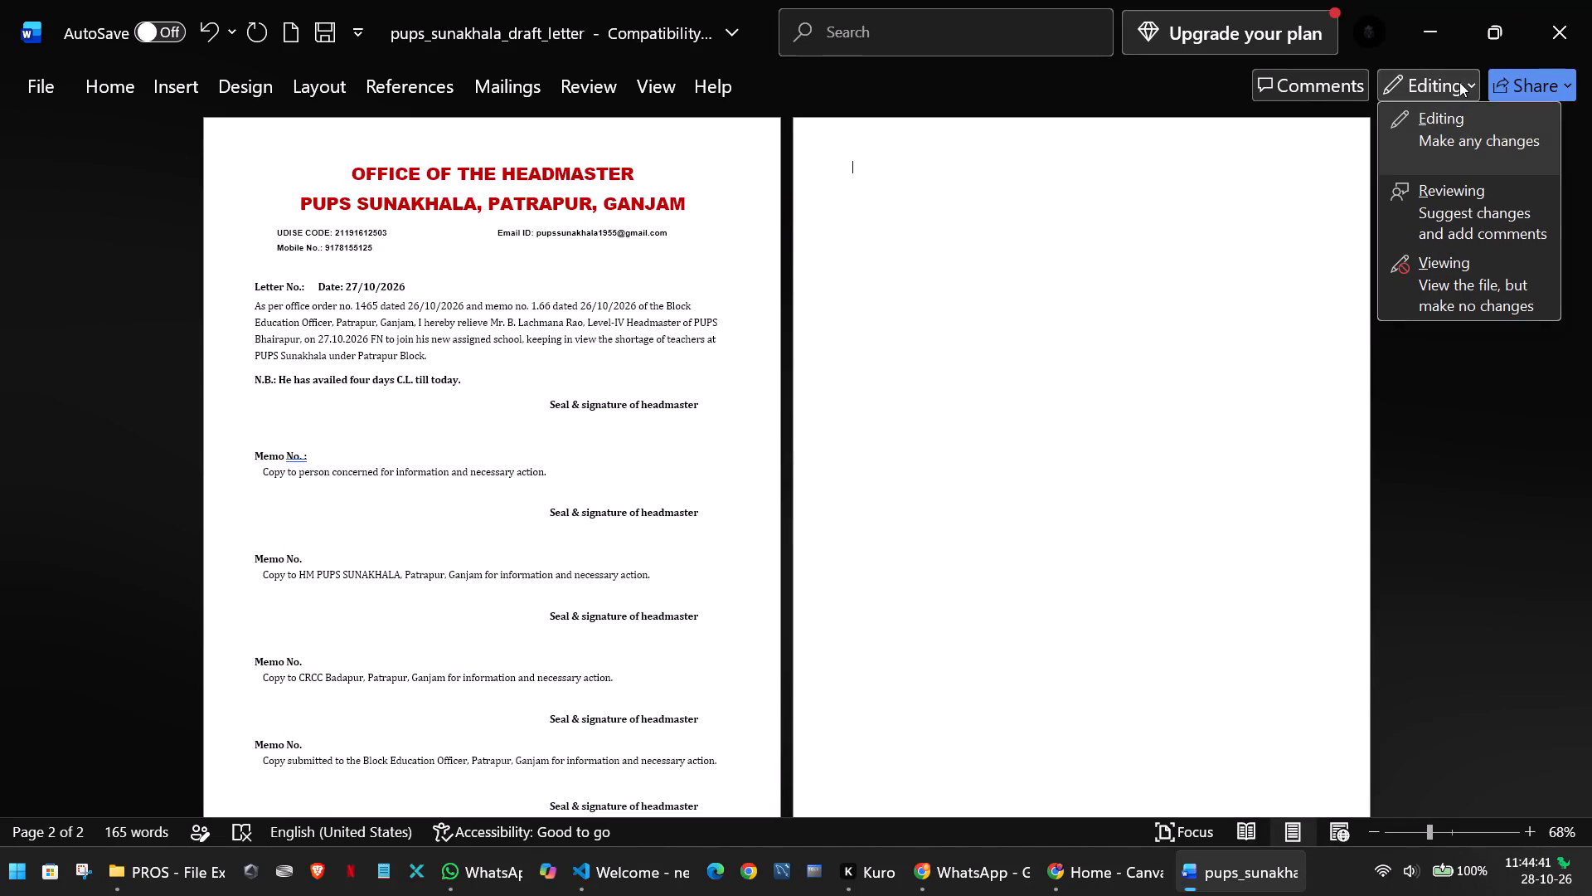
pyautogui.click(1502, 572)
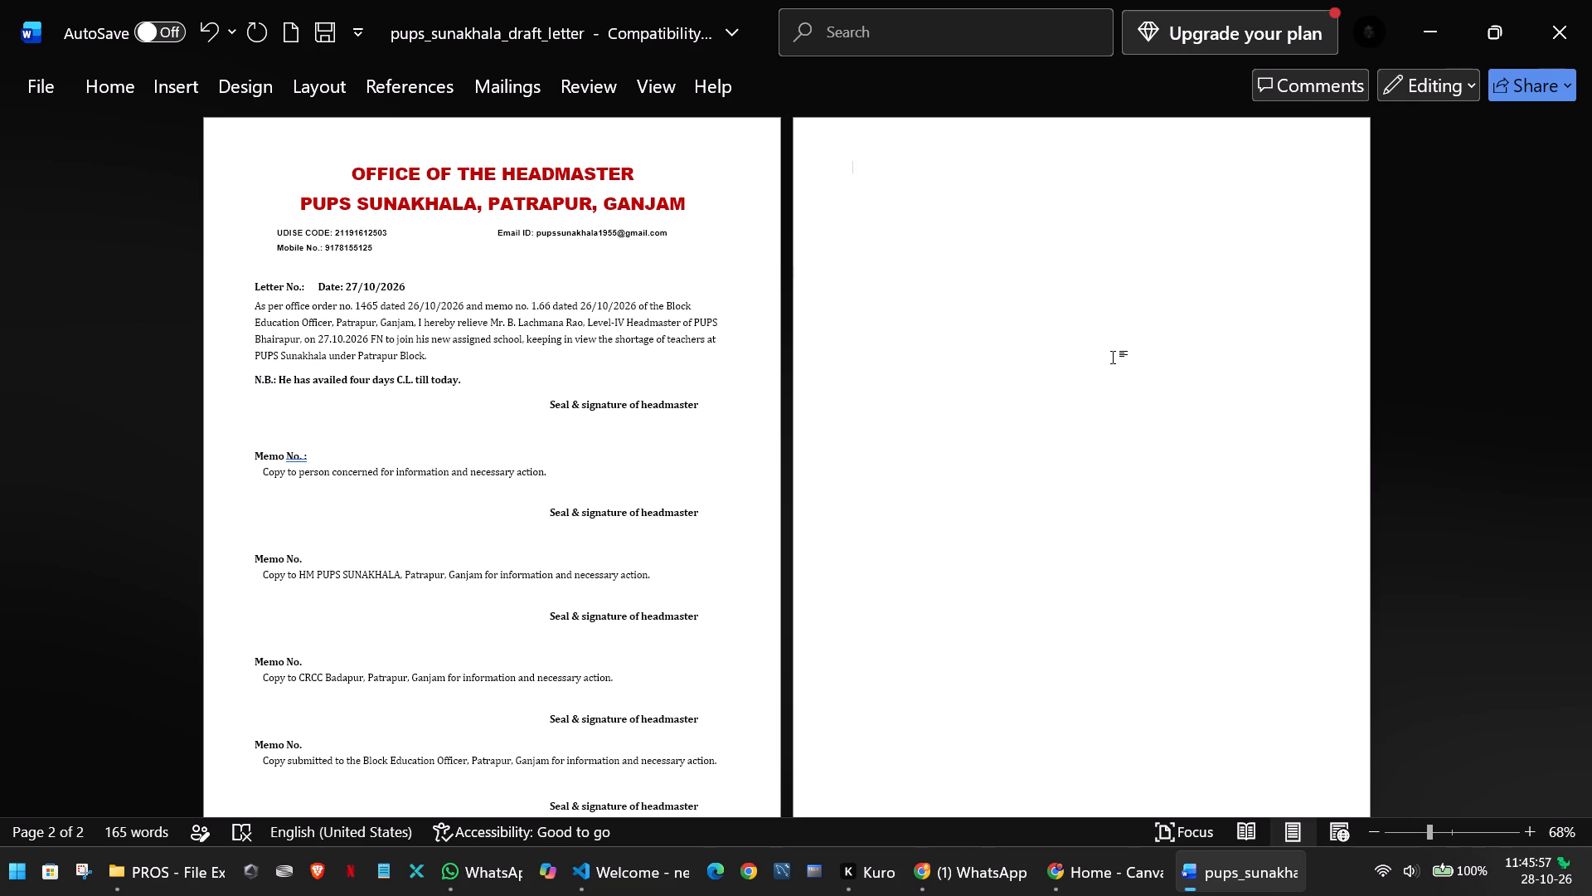
# Show the formatting marks and examine both pages to see what remains on the second page.
pyautogui.hotkey('ctrl', 'shift', '8')
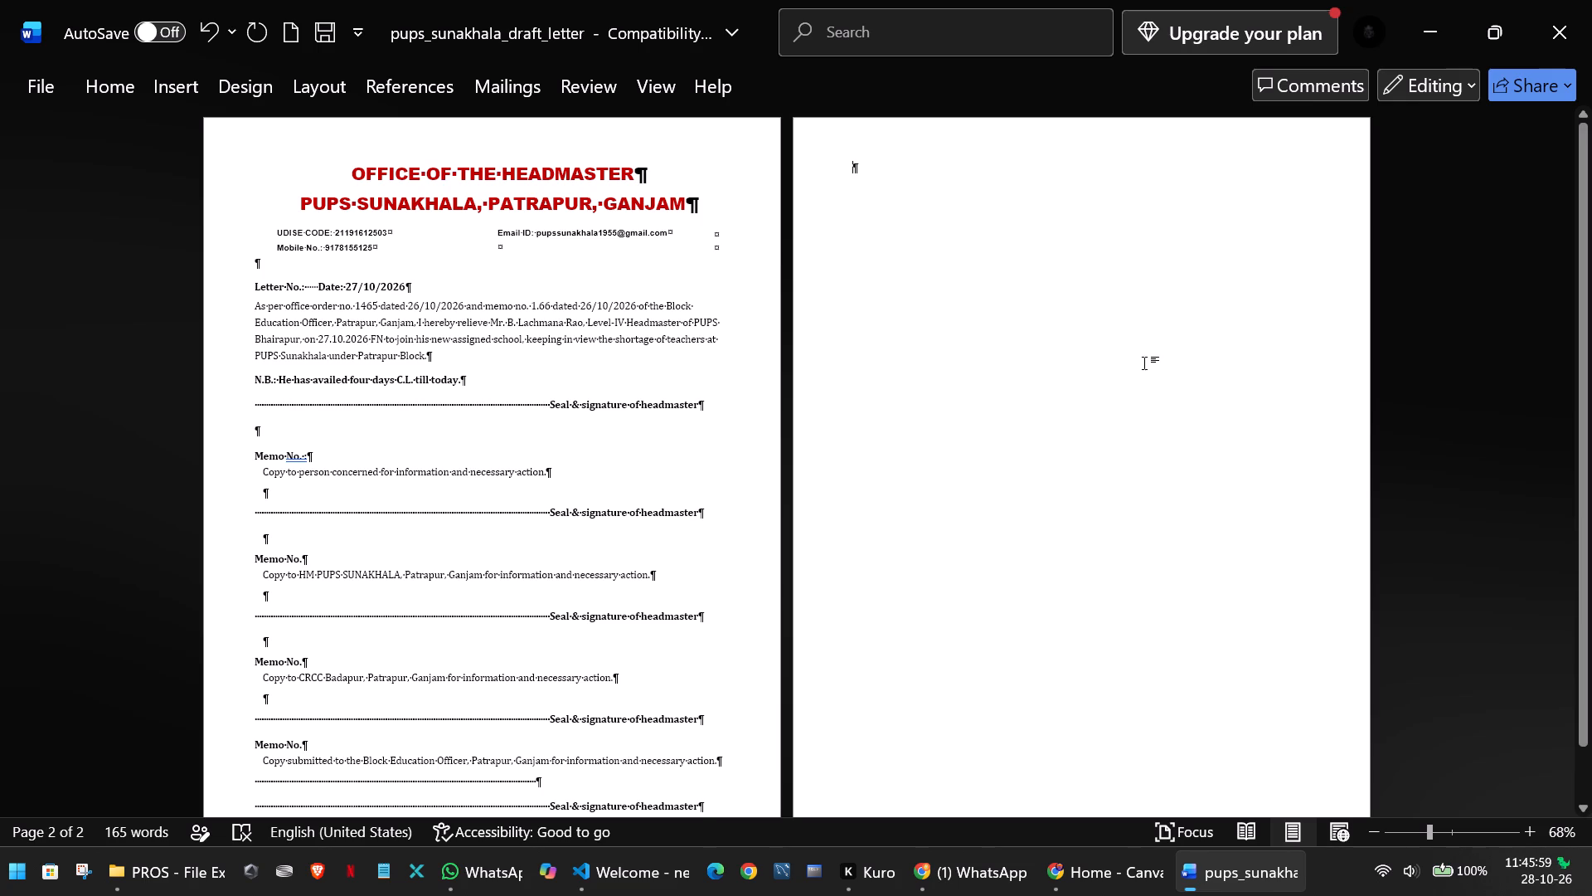
pyautogui.click(856, 169)
pyautogui.keyDown('ctrl'); pyautogui.scroll(-1, 1242, 543); pyautogui.keyUp('ctrl')
pyautogui.click(1425, 592)
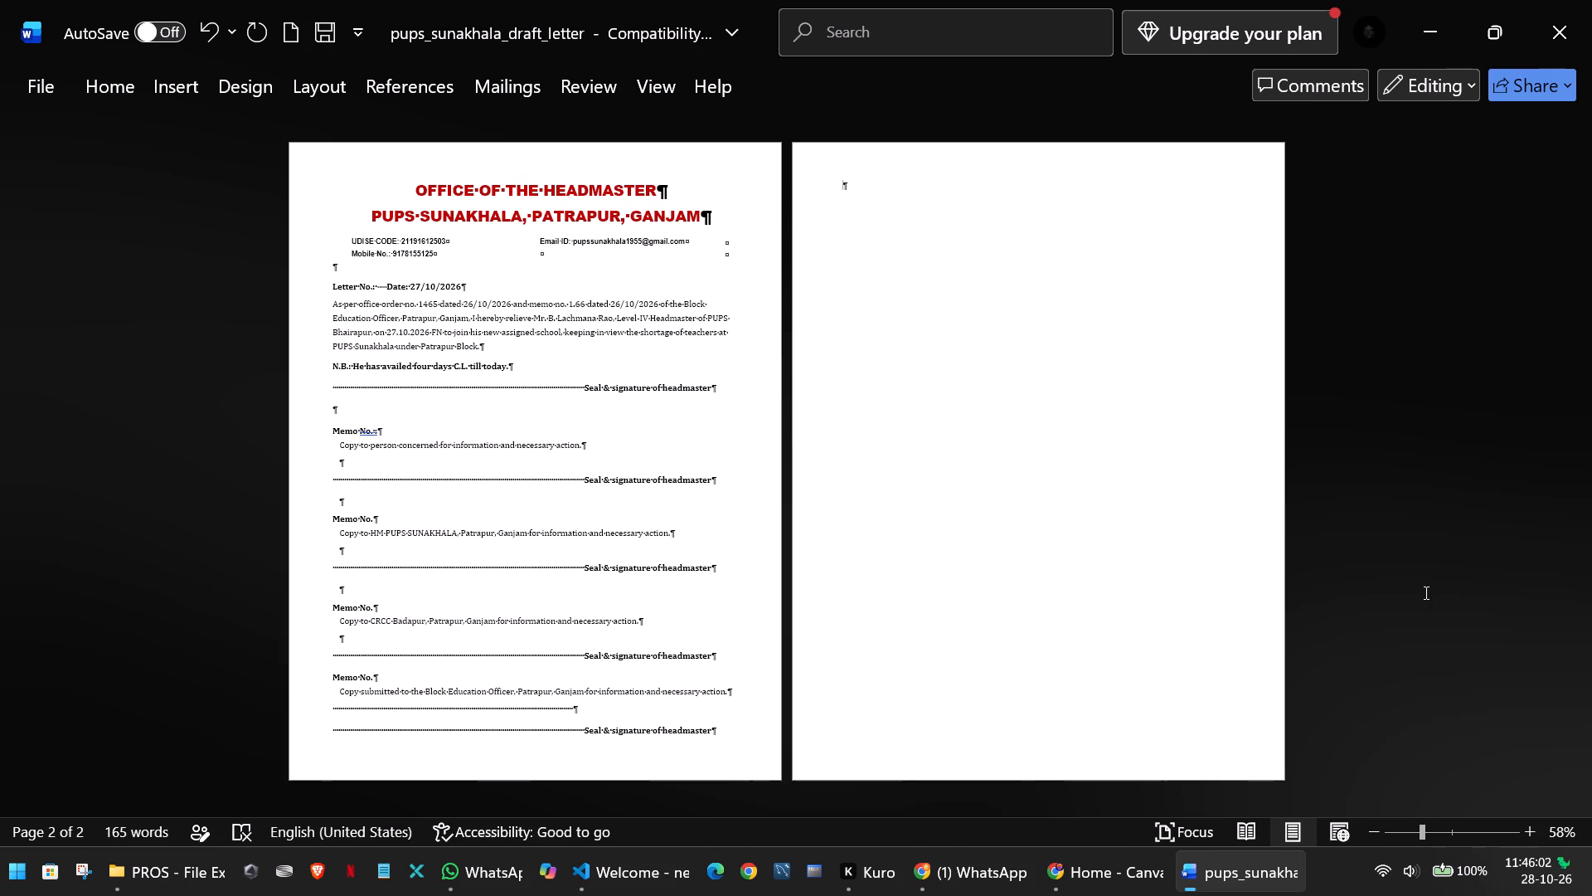
# Place the text cursor partway down the middle of the blank second page.
pyautogui.click(1165, 391)
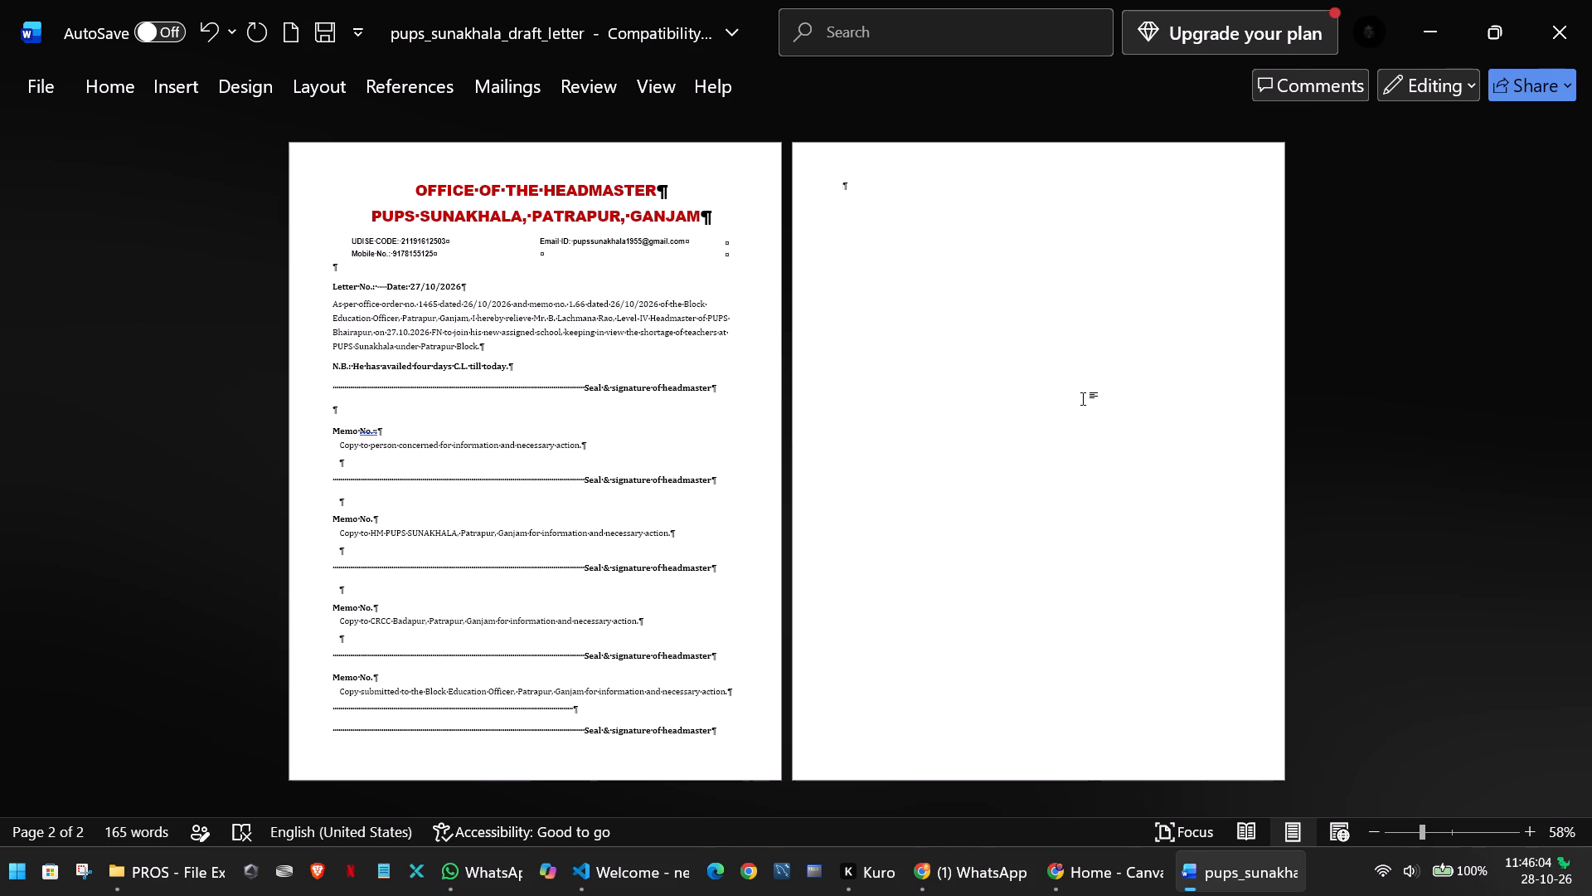
pyautogui.tripleClick(1083, 398)
# Save the letter.
pyautogui.click(319, 26)
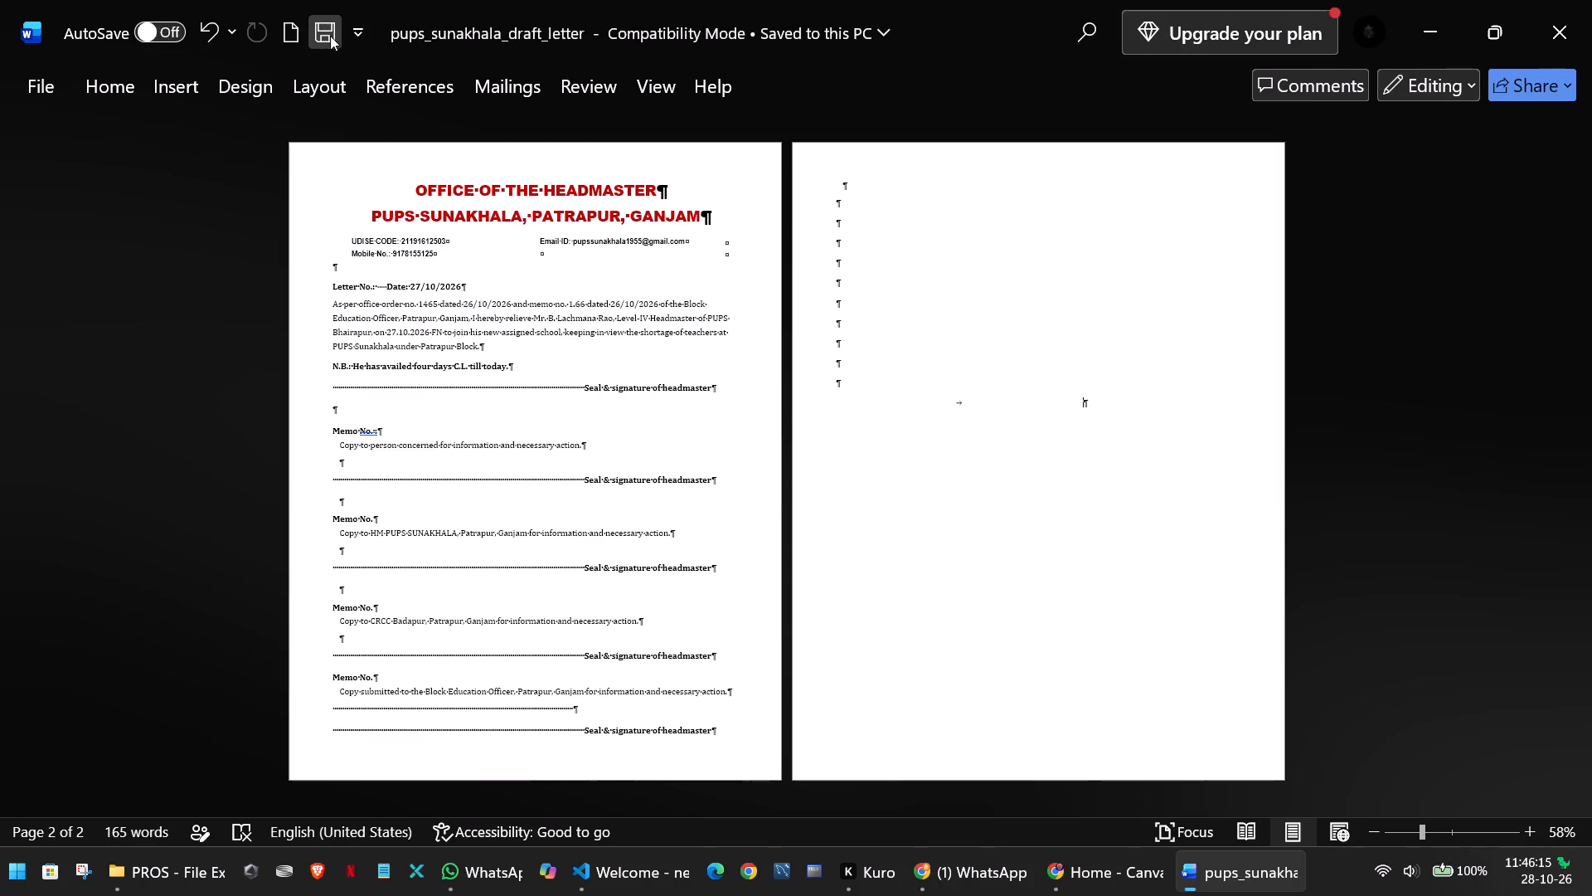
pyautogui.click(177, 27)
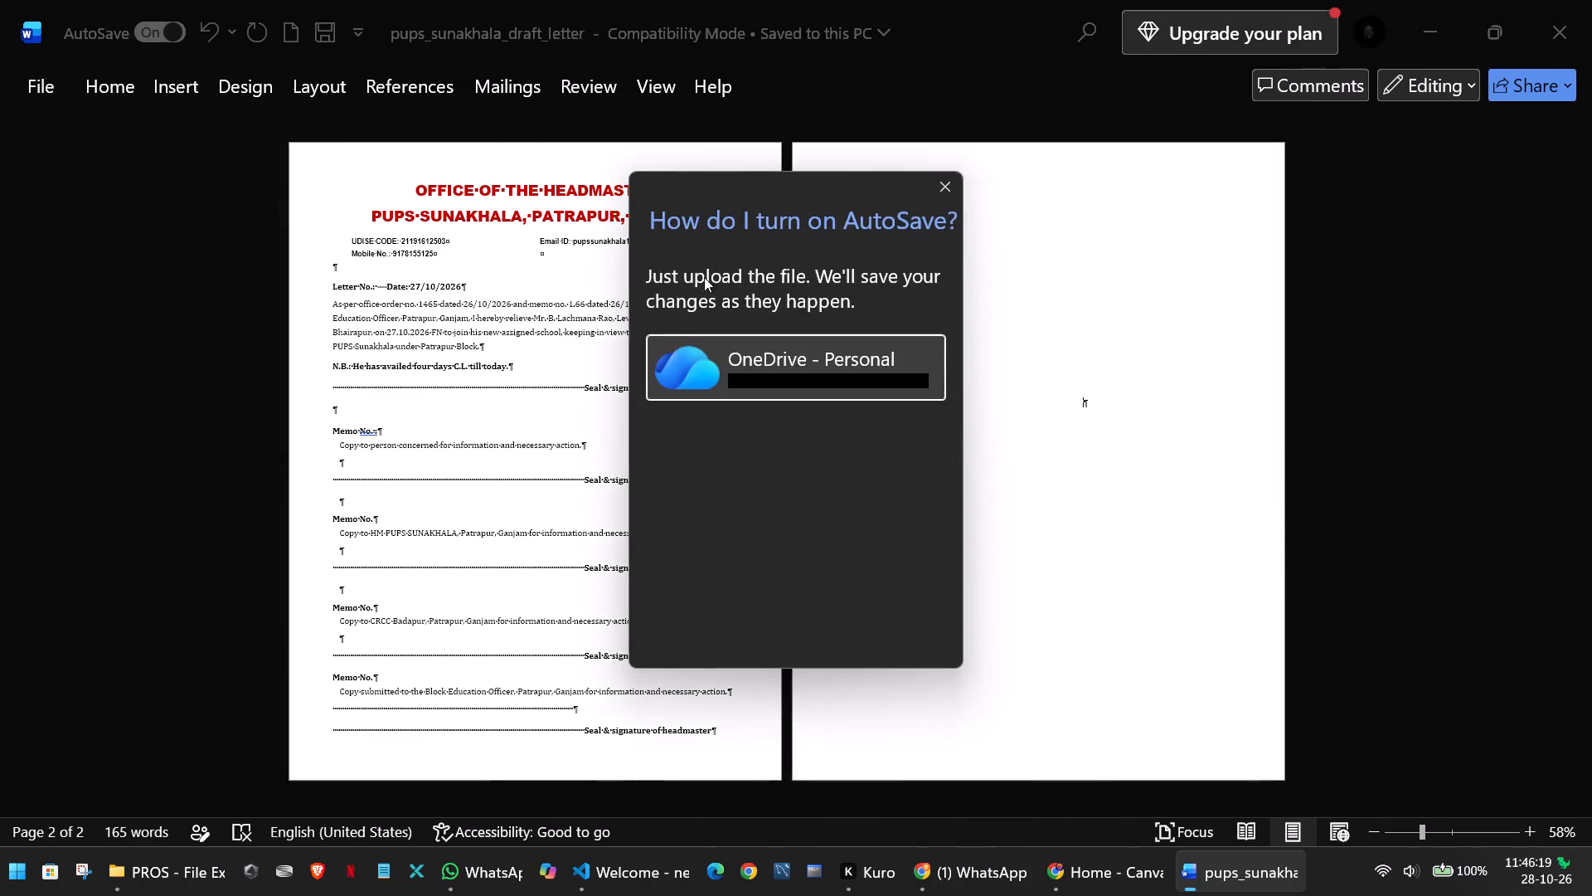
pyautogui.click(949, 196)
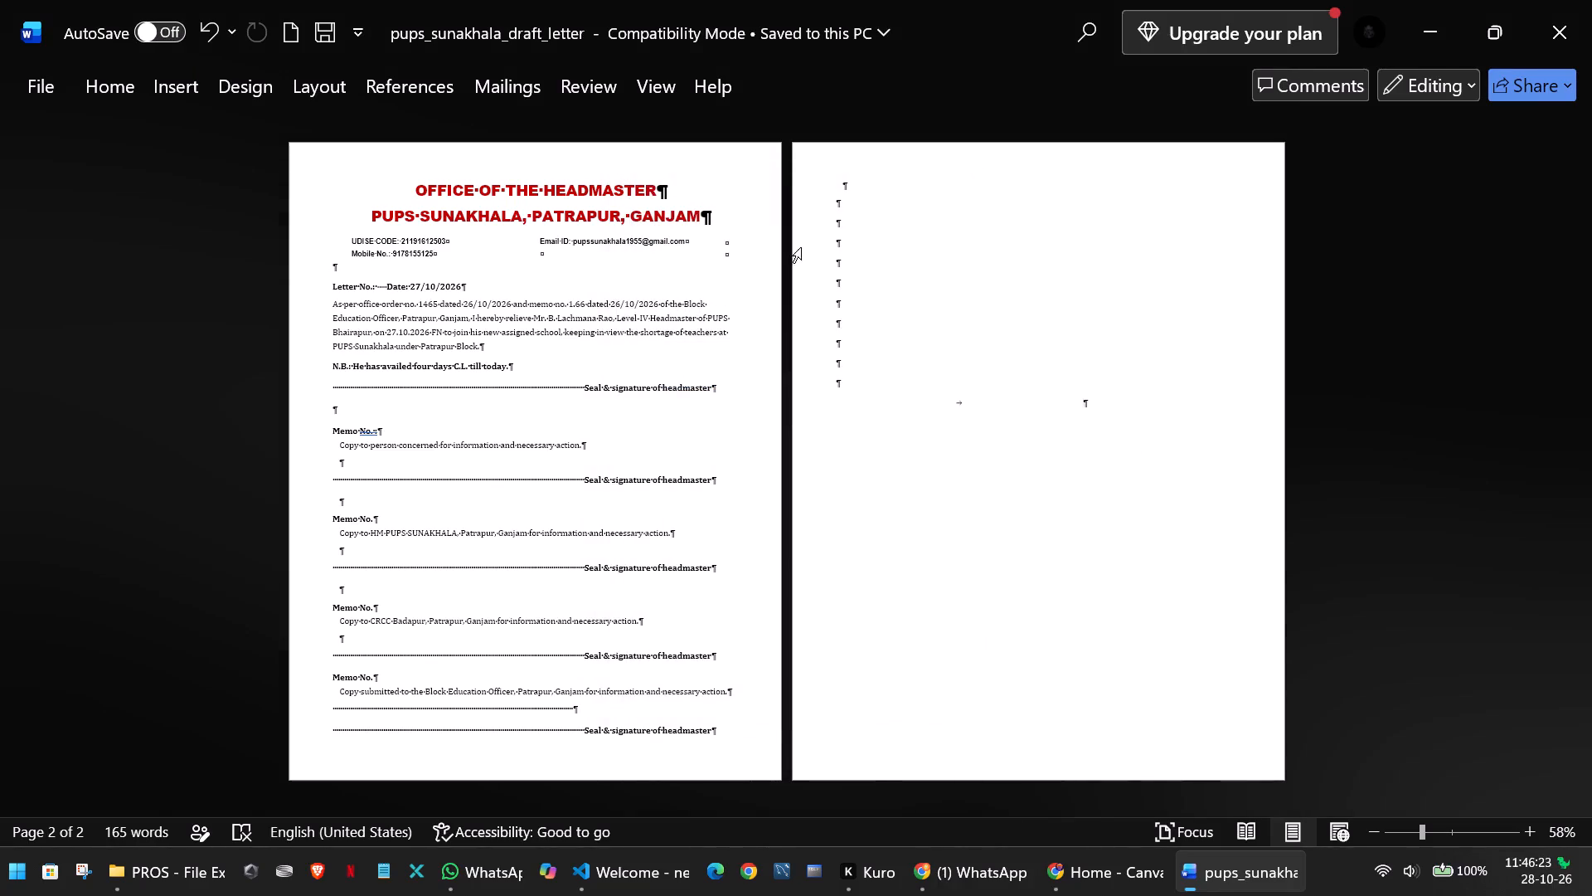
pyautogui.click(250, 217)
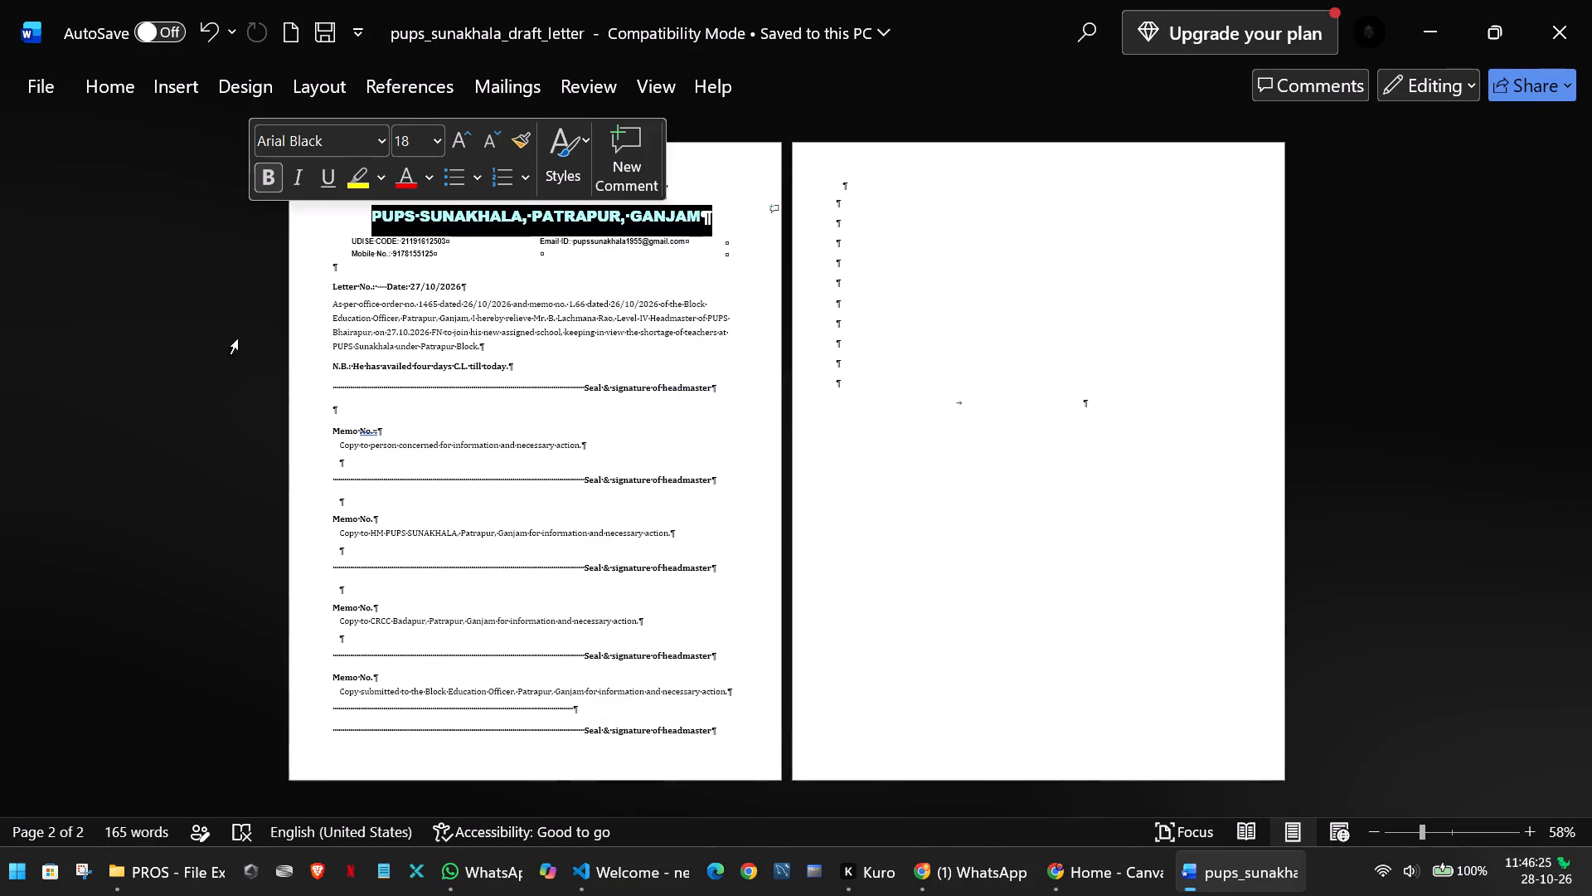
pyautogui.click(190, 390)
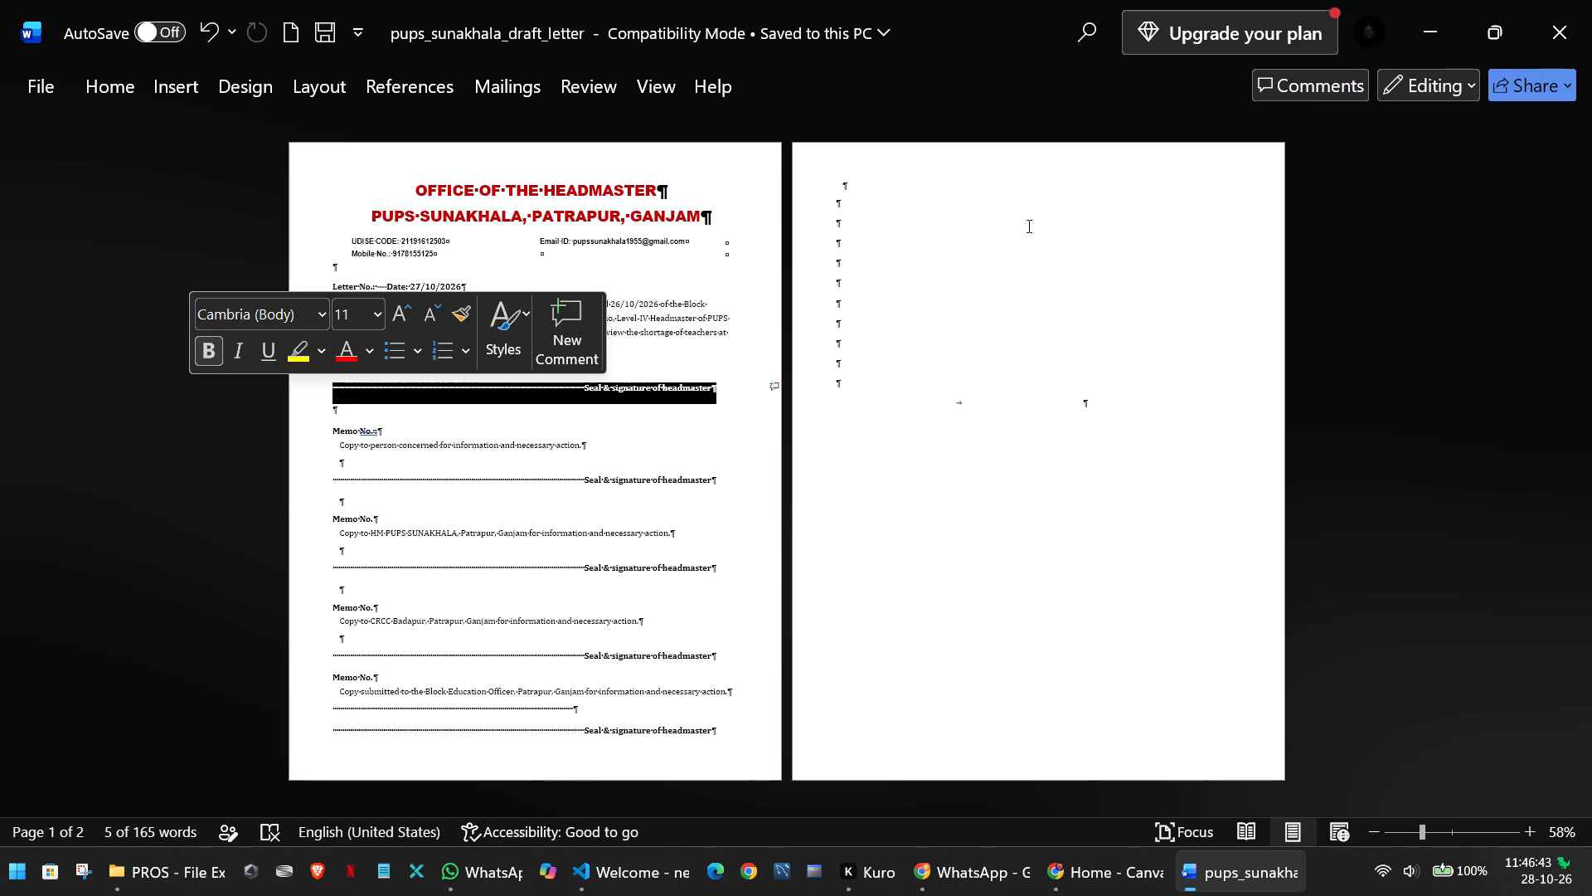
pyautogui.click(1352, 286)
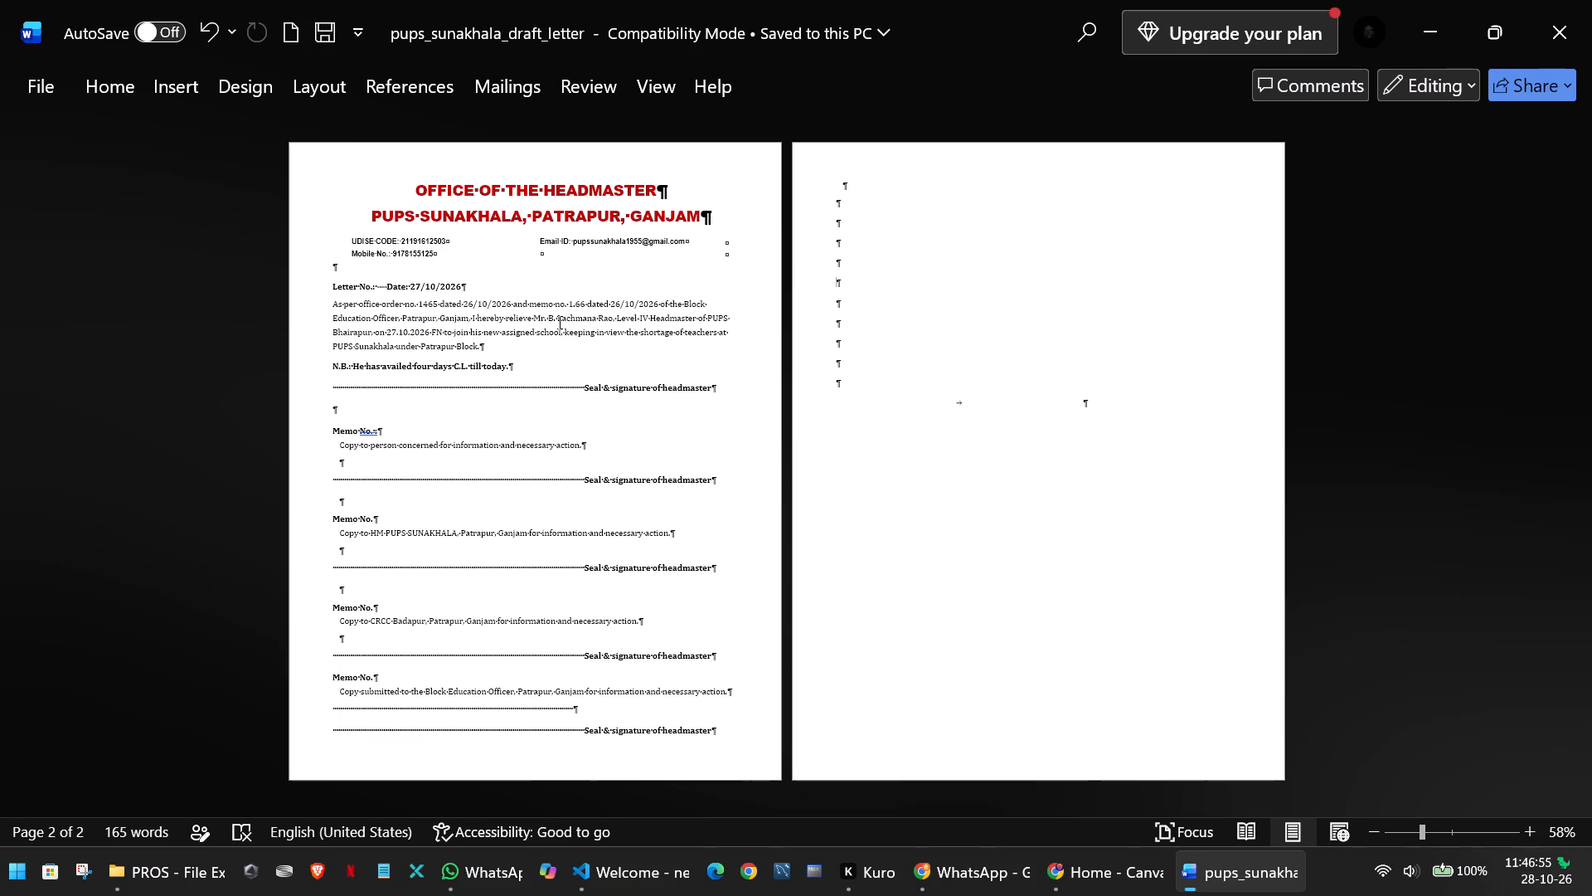
# Hide the formatting marks and view both pages of the letter at 49%.
pyautogui.hotkey('ctrl', 'shift', '8')
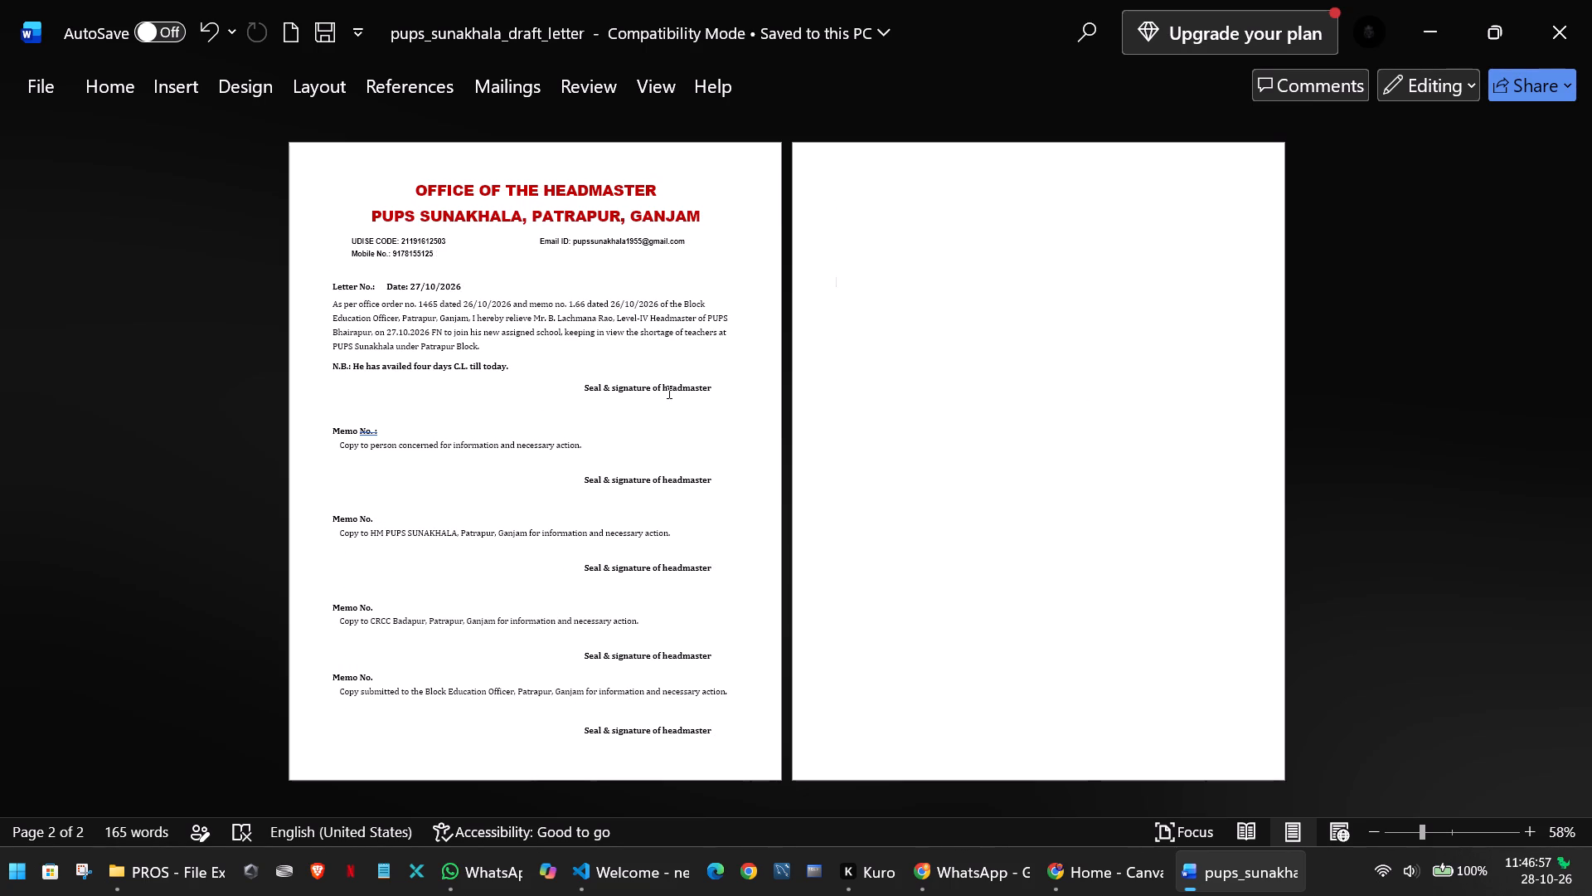
pyautogui.scroll(-1, 966, 490)
pyautogui.click(1292, 833)
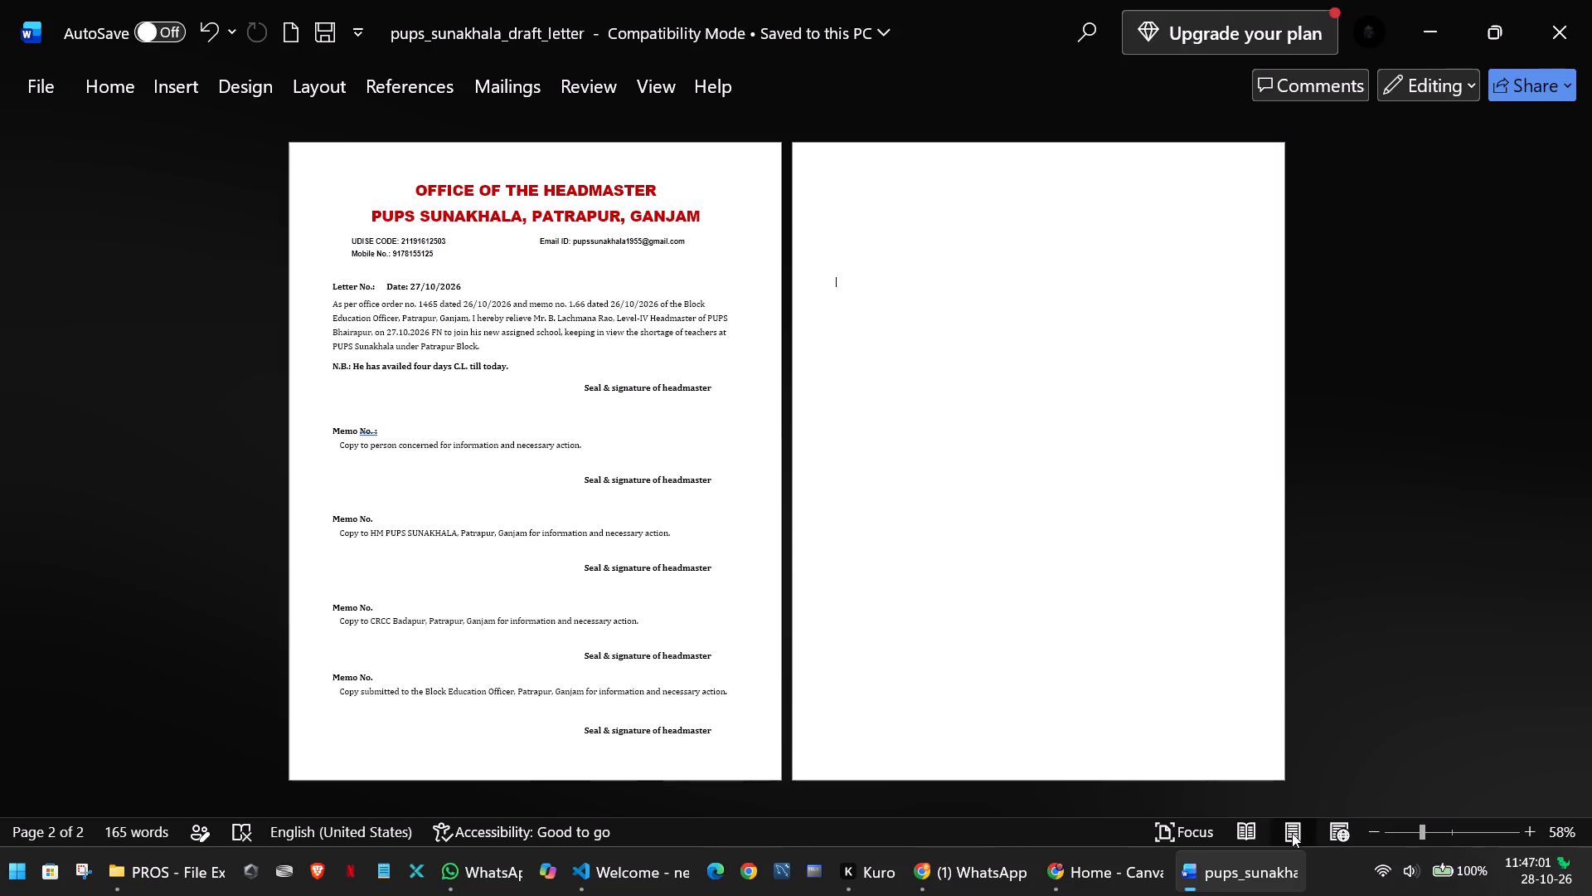
pyautogui.moveTo(1422, 830); pyautogui.dragTo(1415, 841)
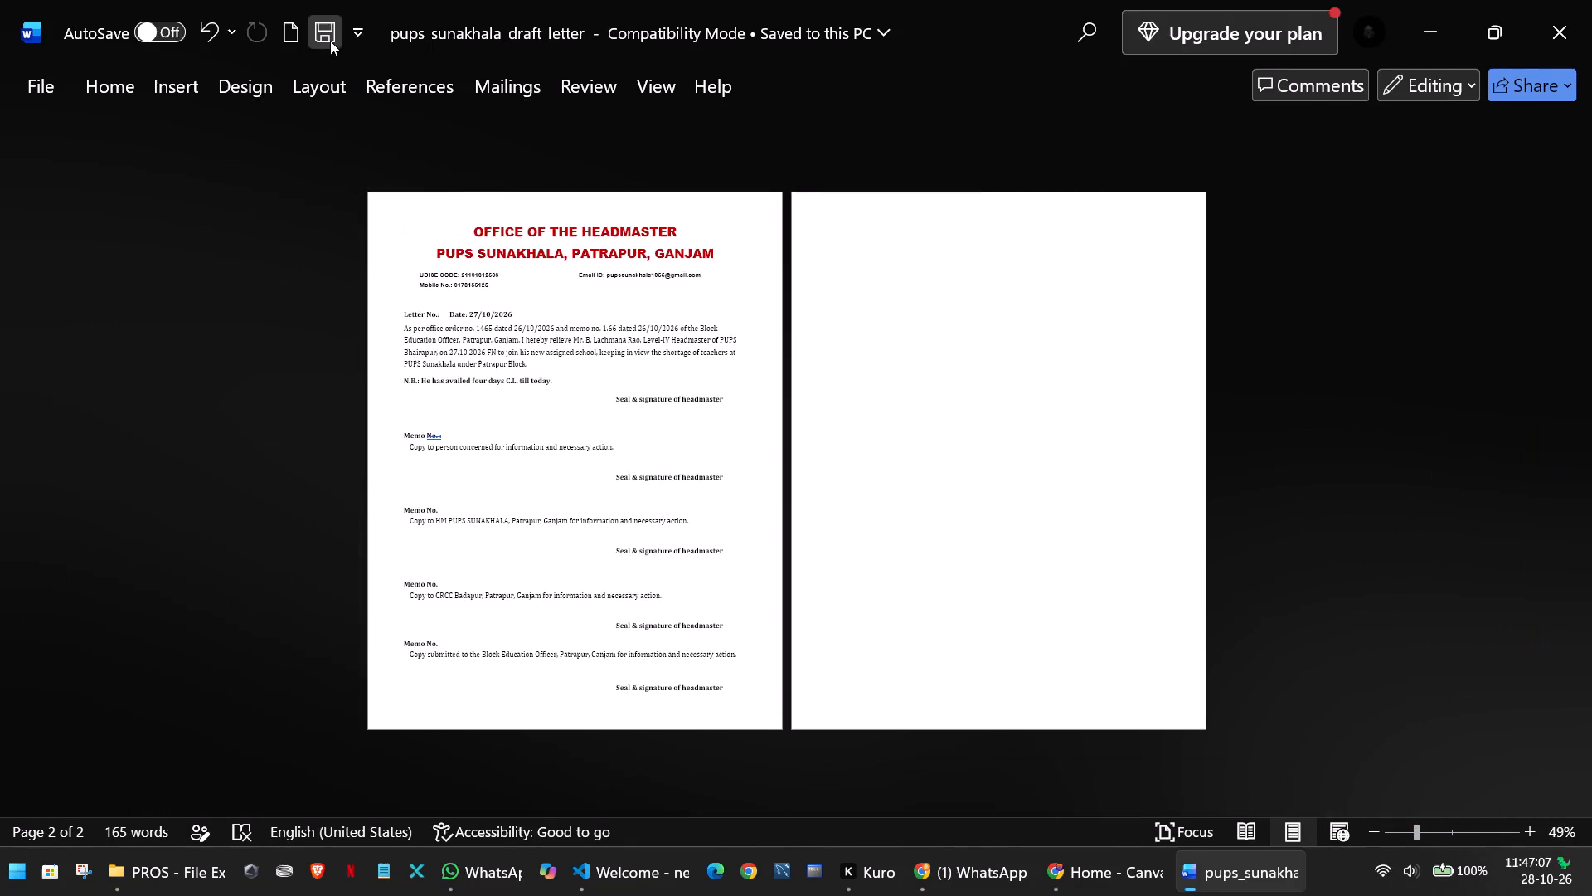
# Turn on AutoSave by uploading the letter to the personal OneDrive.
pyautogui.click(169, 32)
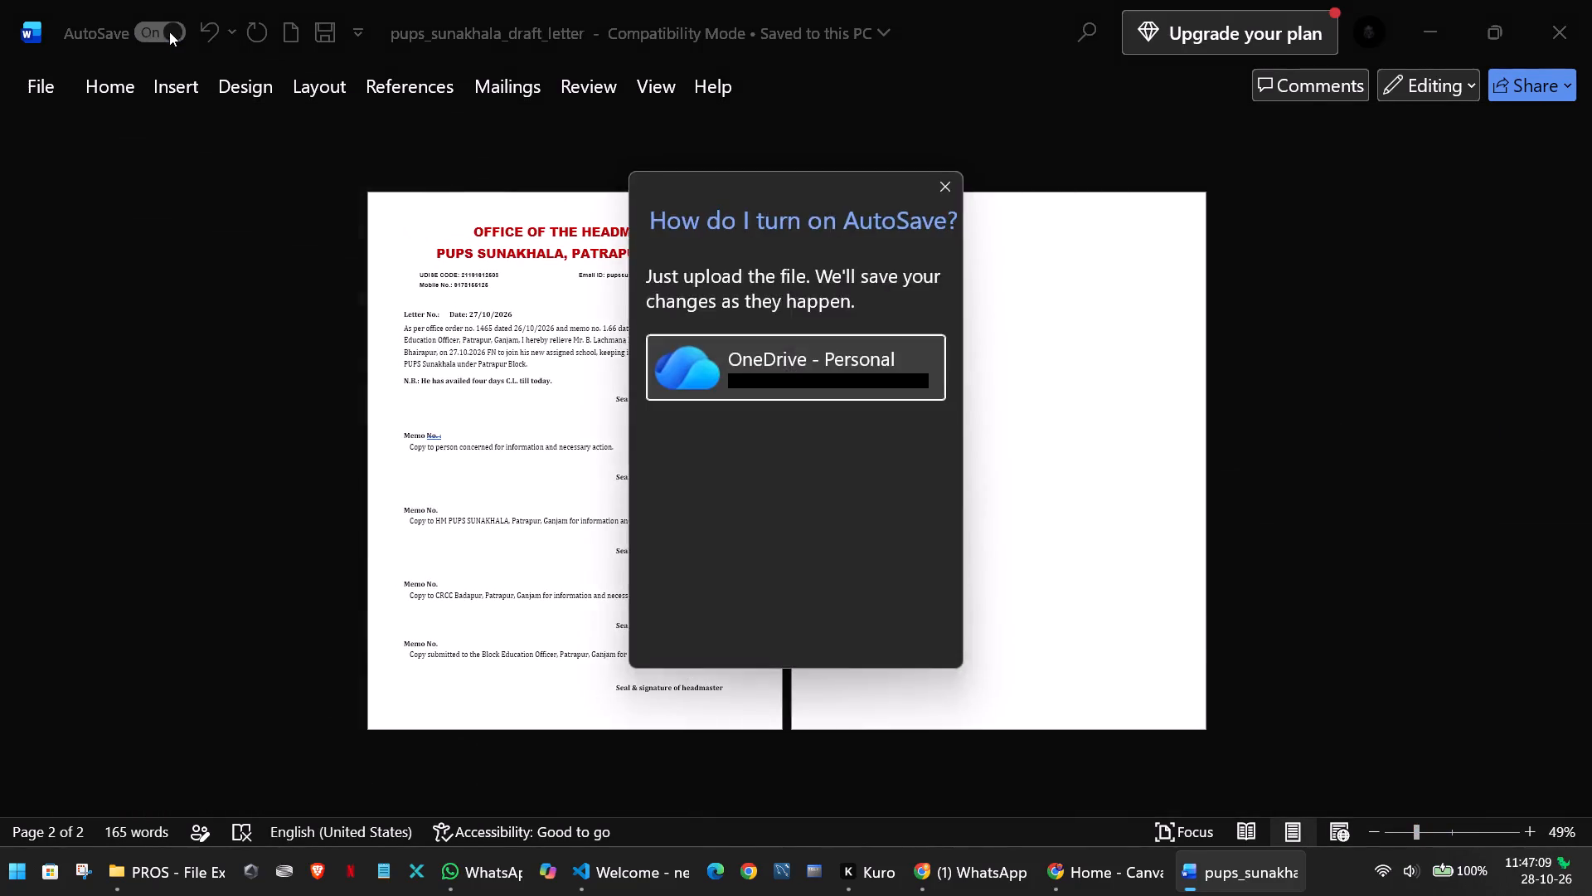
pyautogui.click(767, 352)
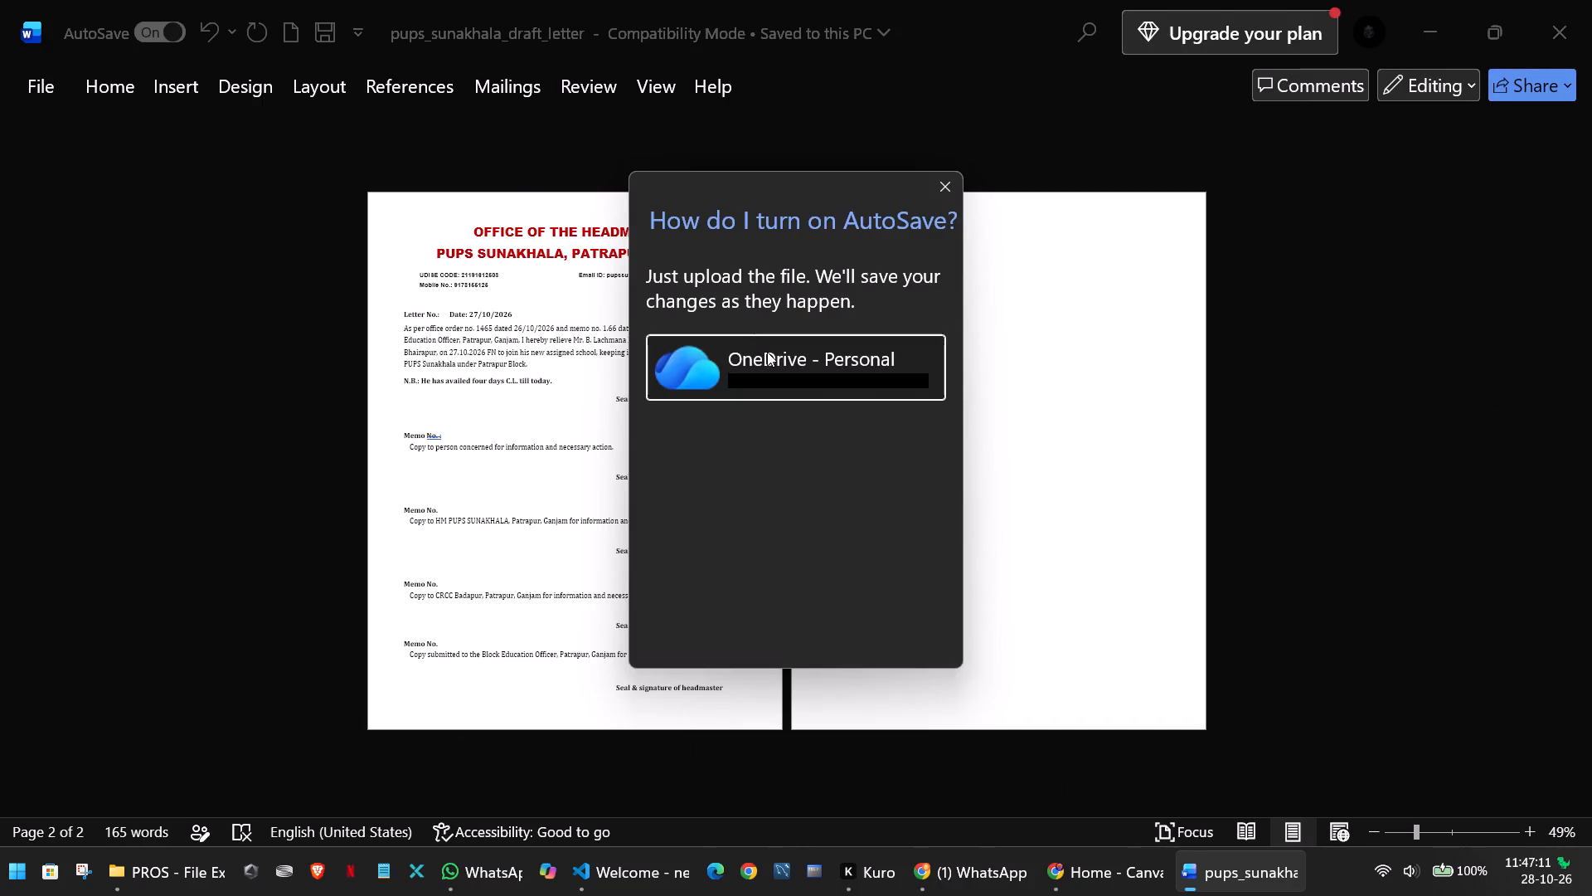
pyautogui.click(874, 364)
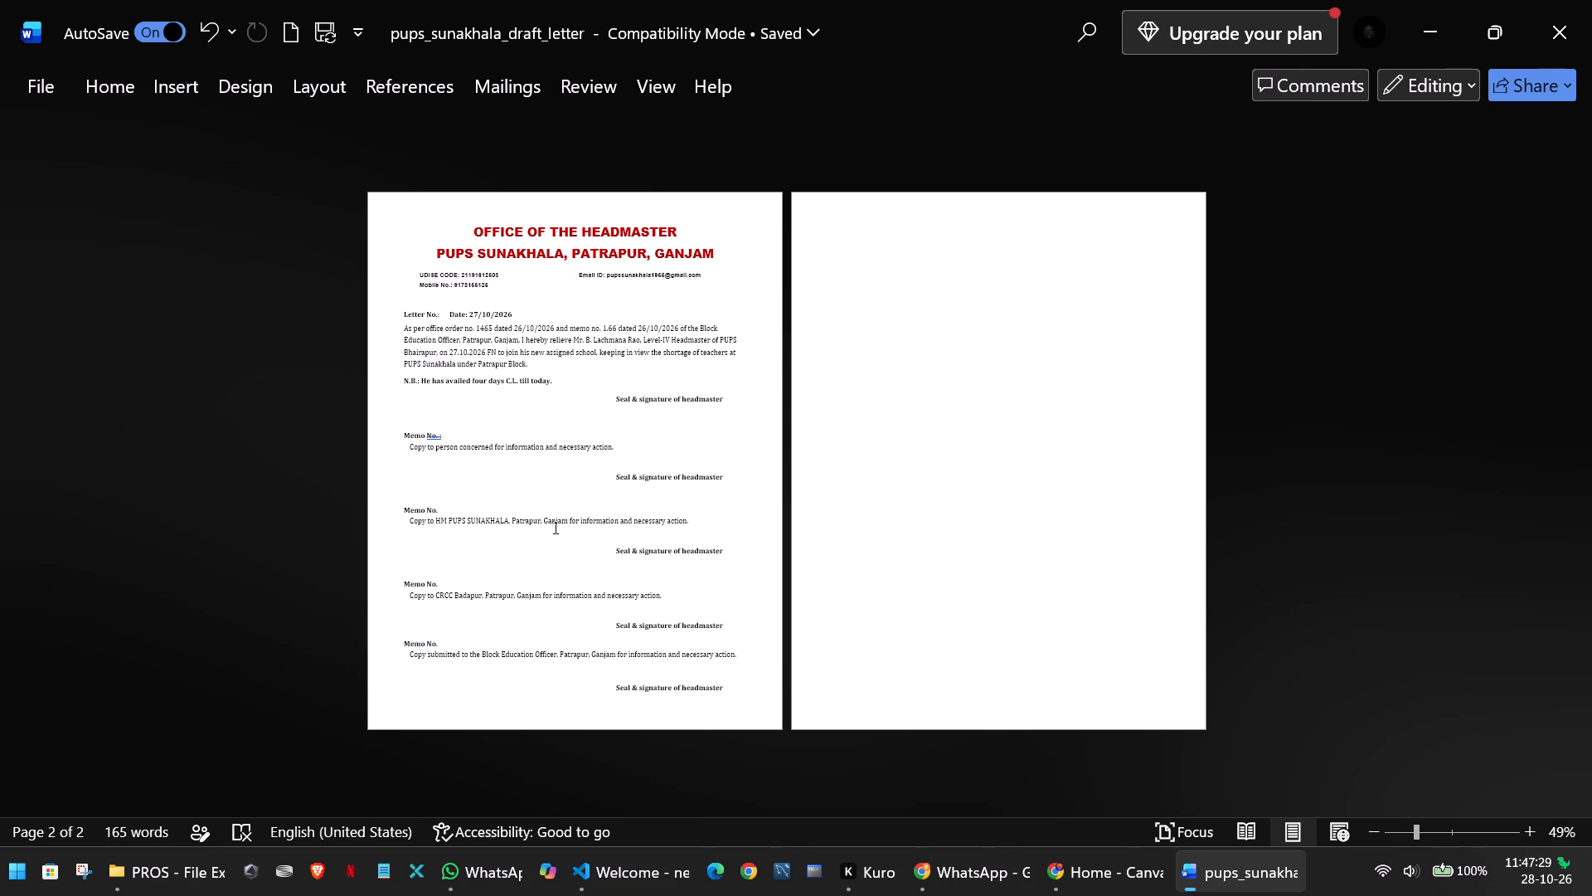
# Copy the whole letter on the first page, from the office heading to the last seal and signature line.
pyautogui.moveTo(736, 689); pyautogui.dragTo(487, 334)
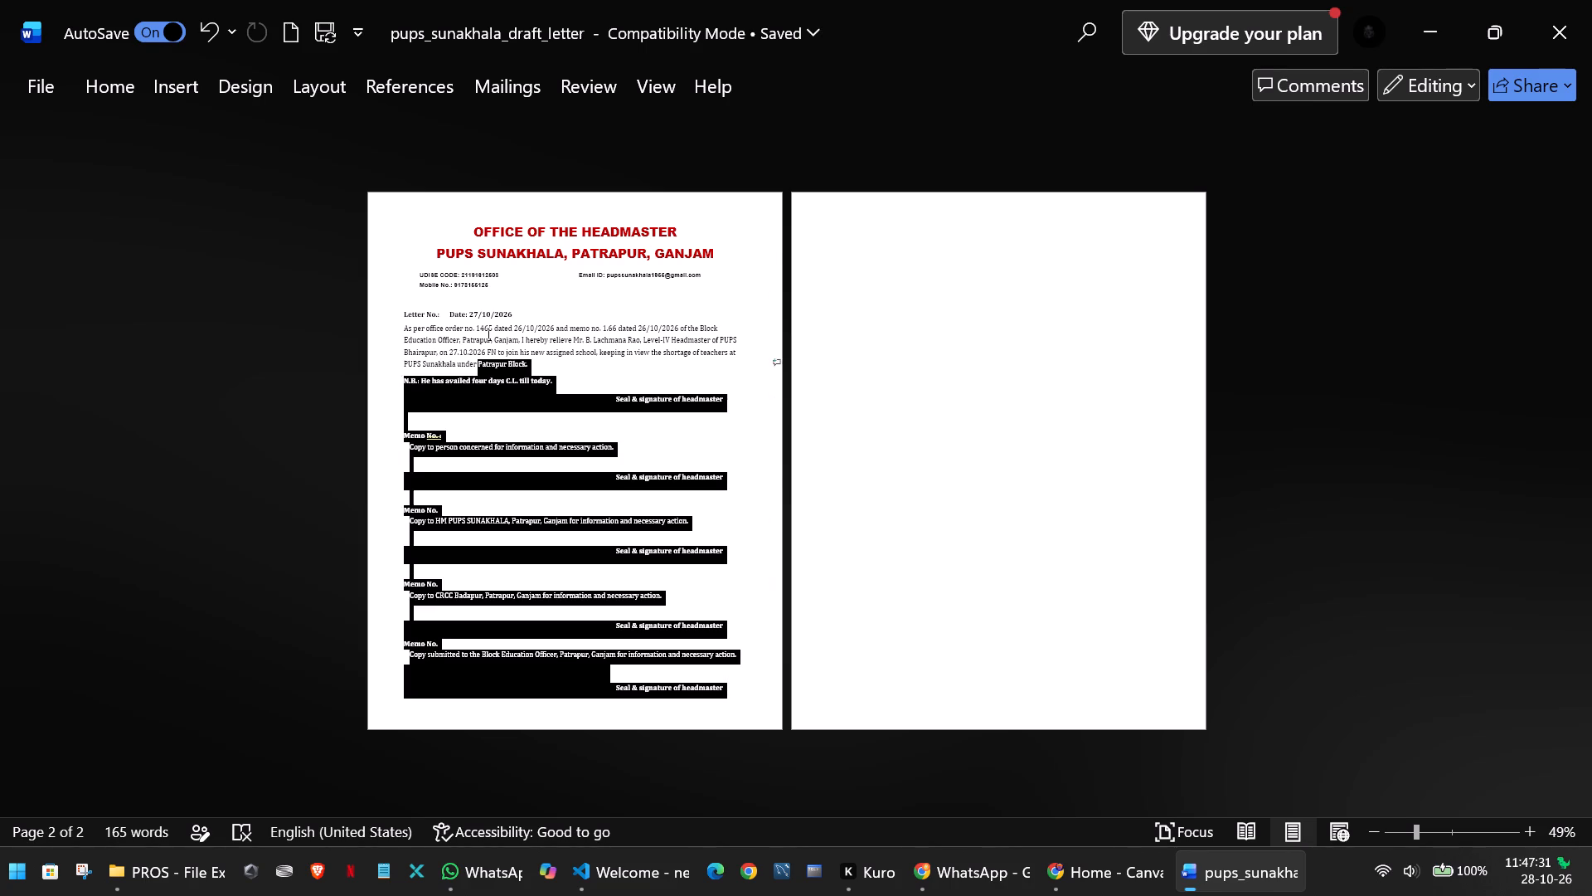
pyautogui.moveTo(487, 334); pyautogui.dragTo(411, 235)
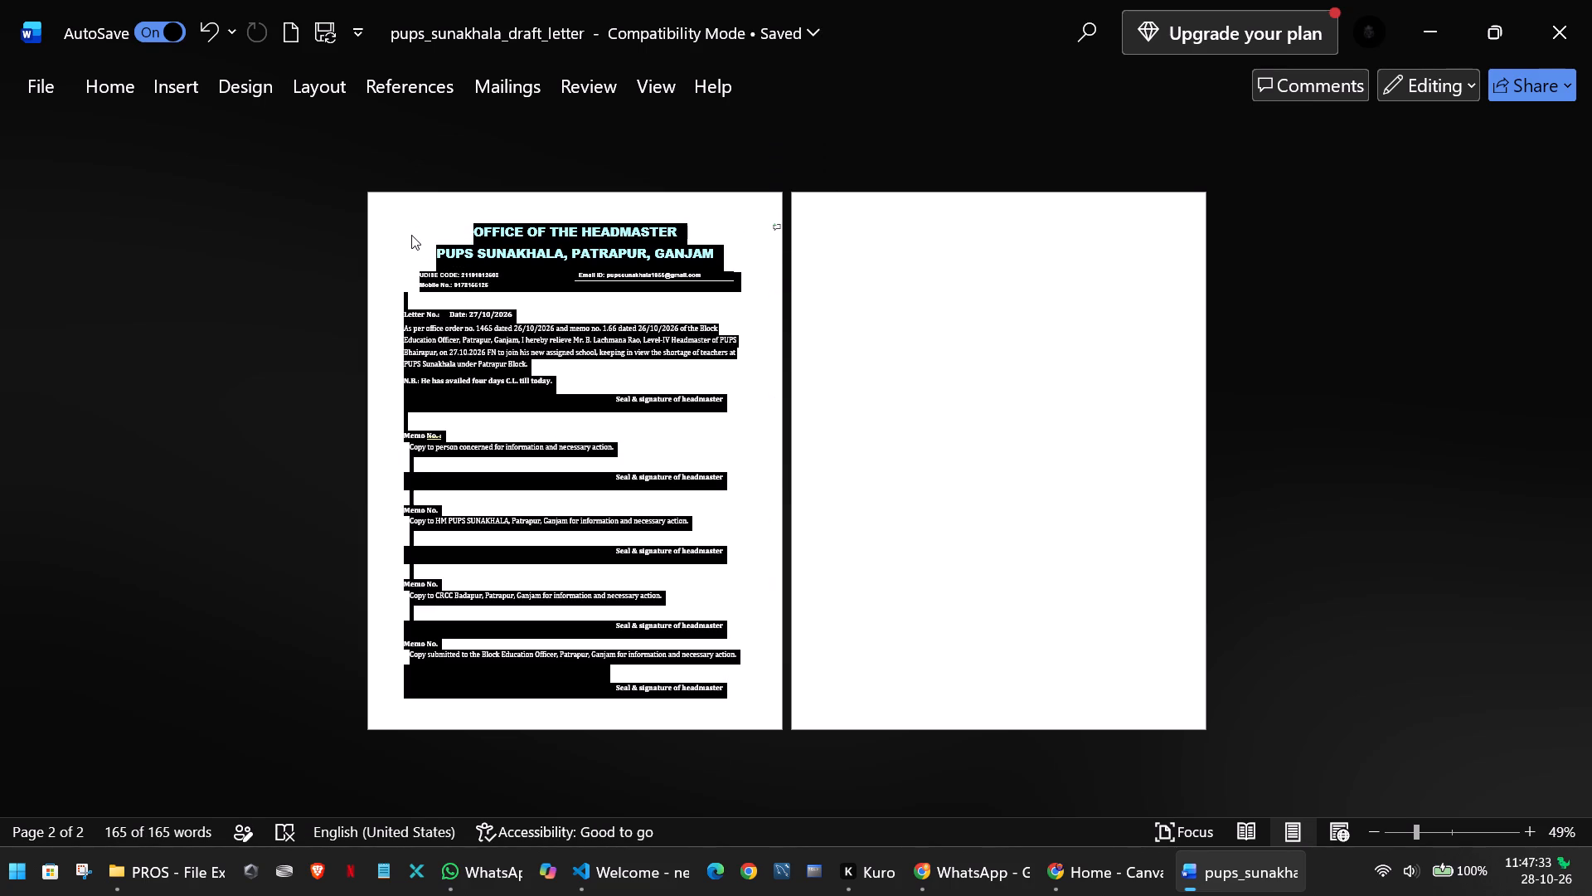
pyautogui.hotkey('ctrl', 'c')
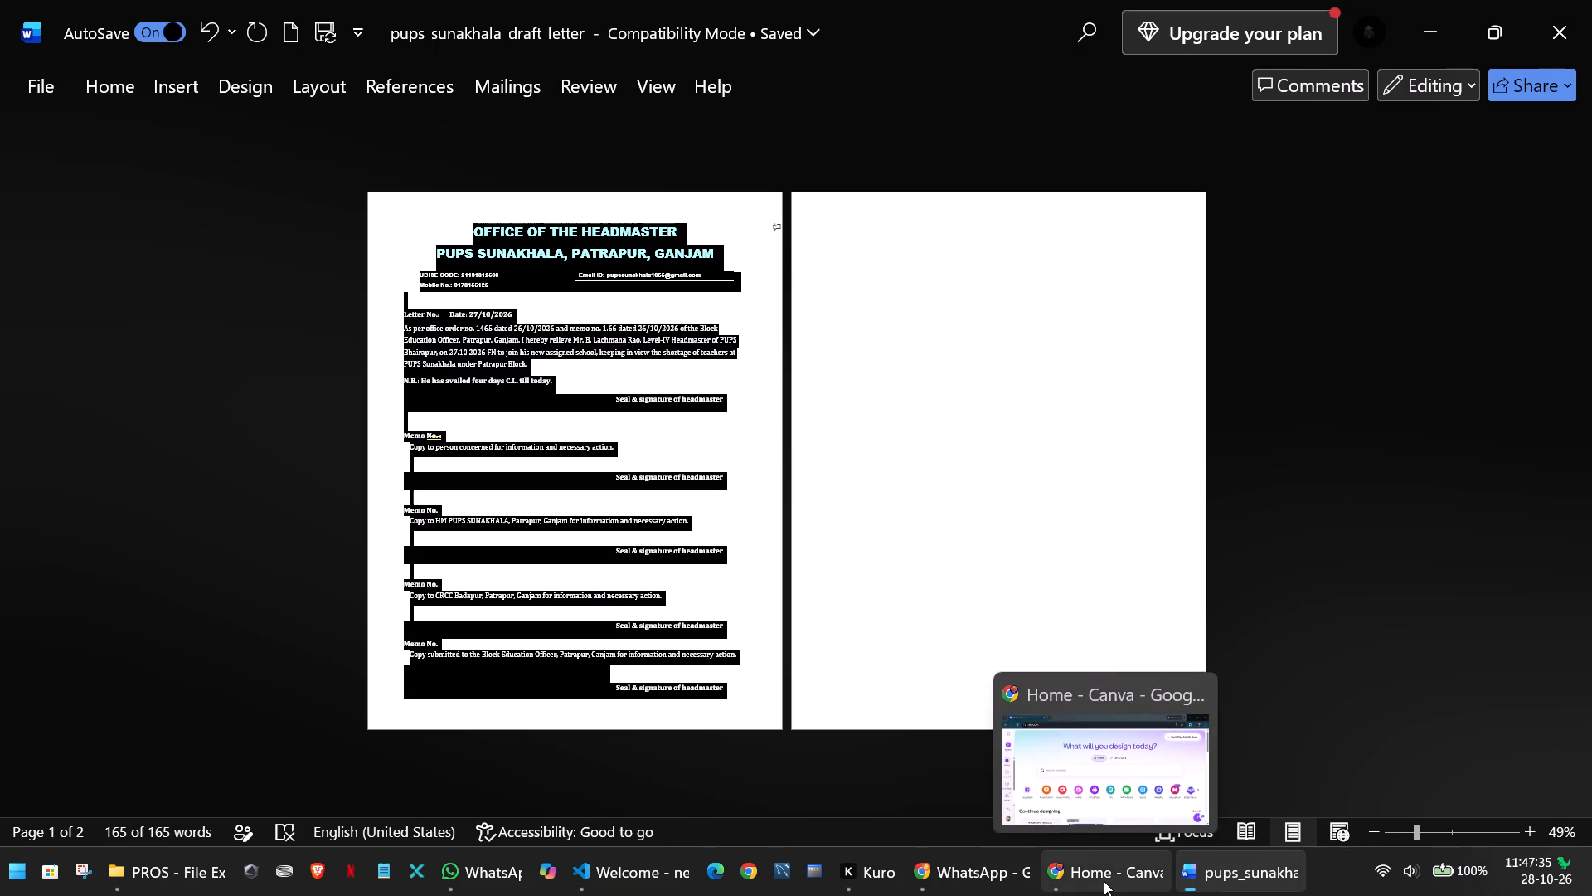
# Switch to Canva and create a blank Poster (A2, Portrait) design from the printables.
pyautogui.click(1104, 881)
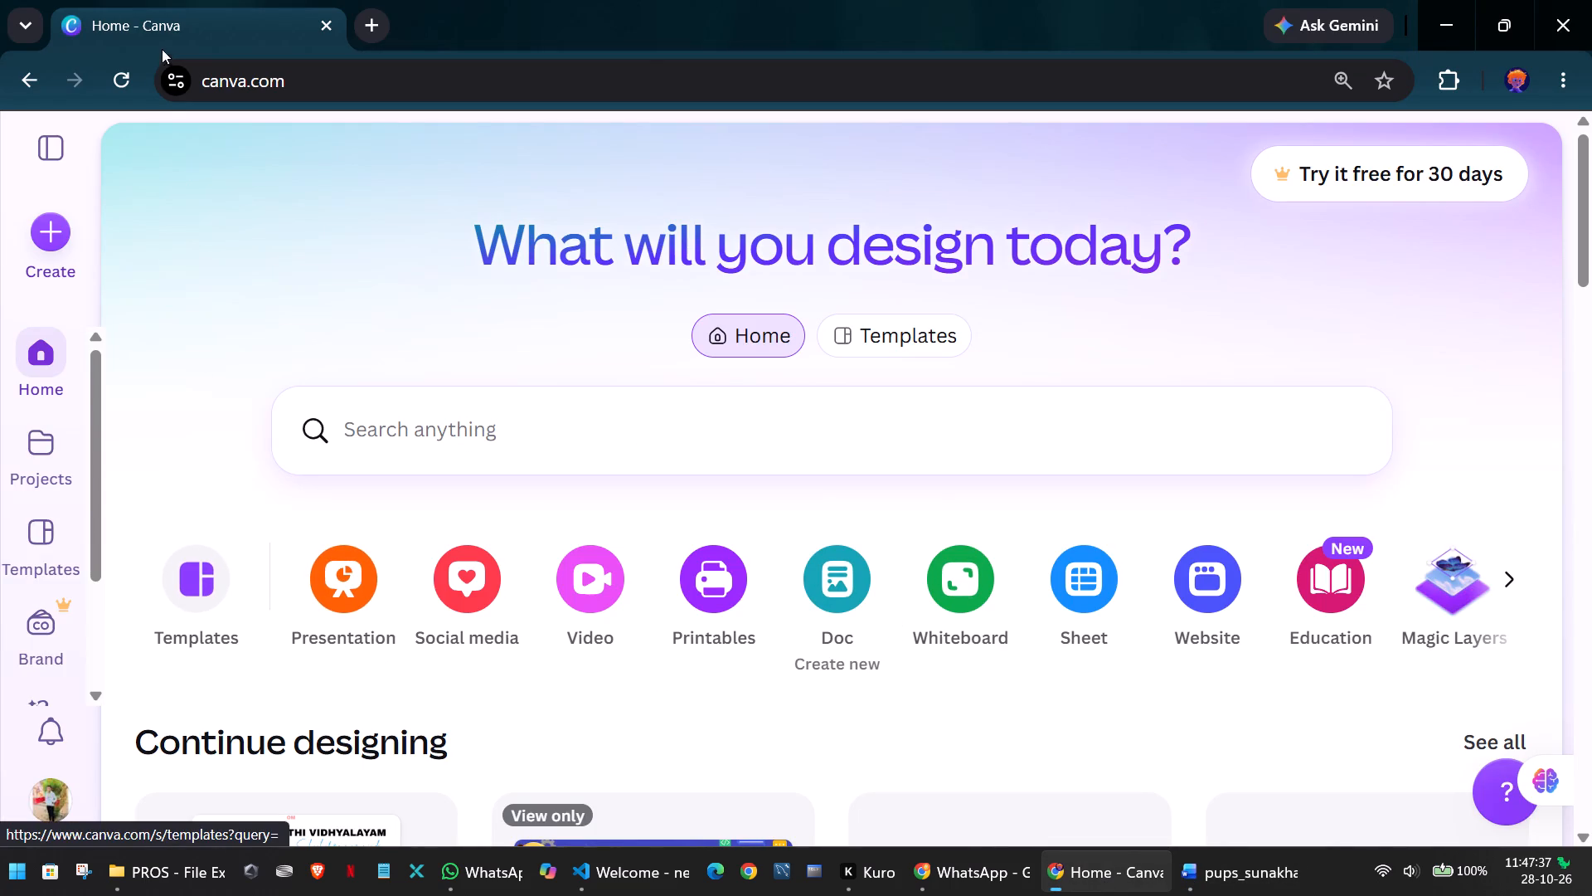
pyautogui.click(46, 246)
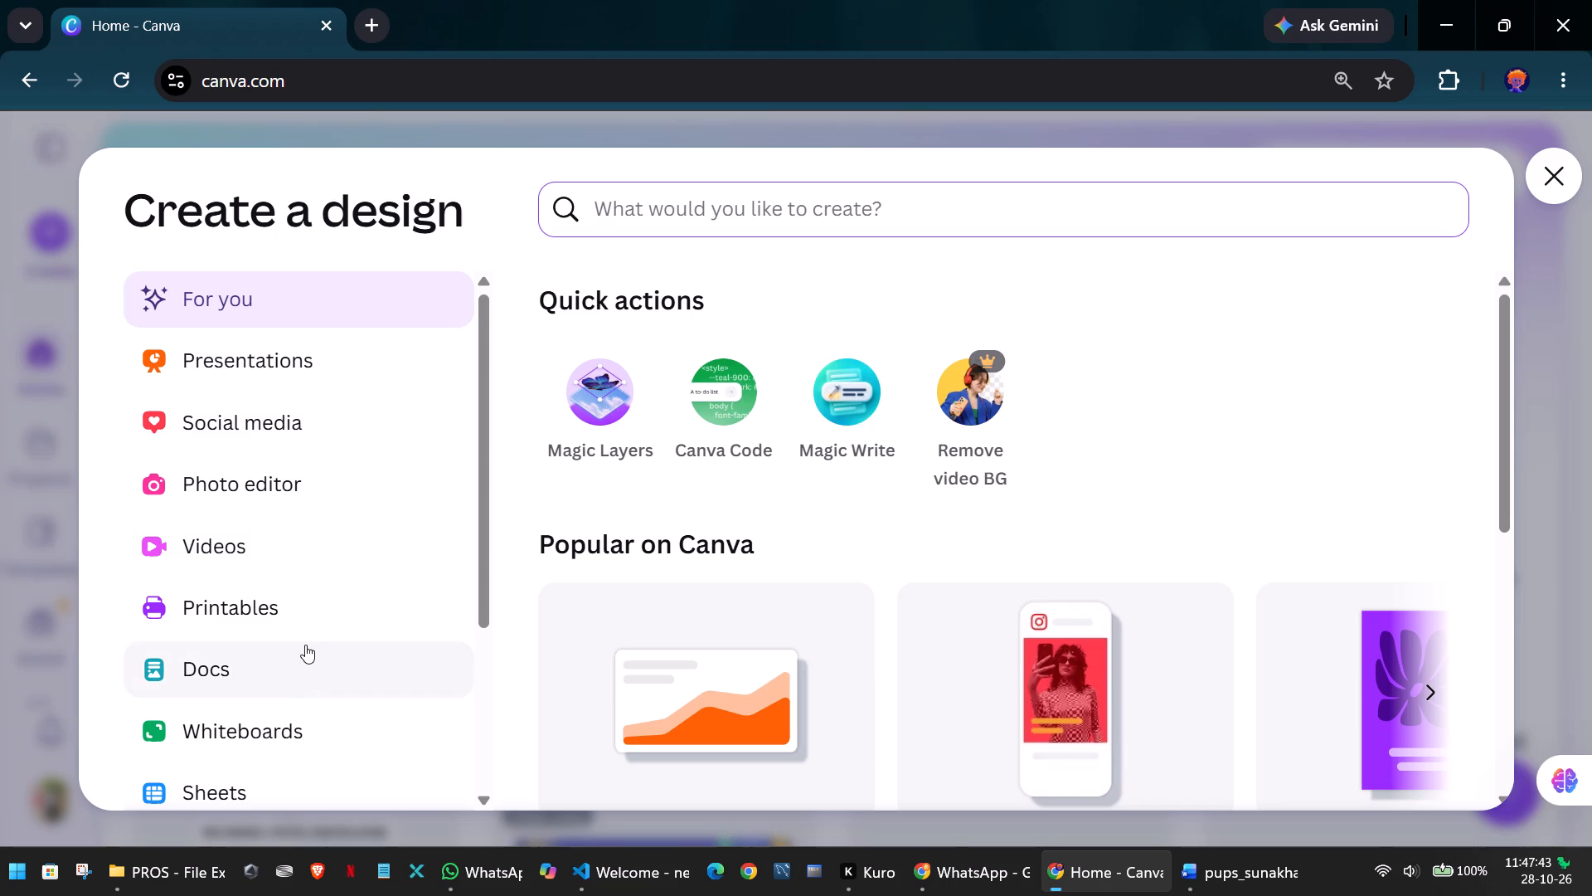
pyautogui.click(299, 616)
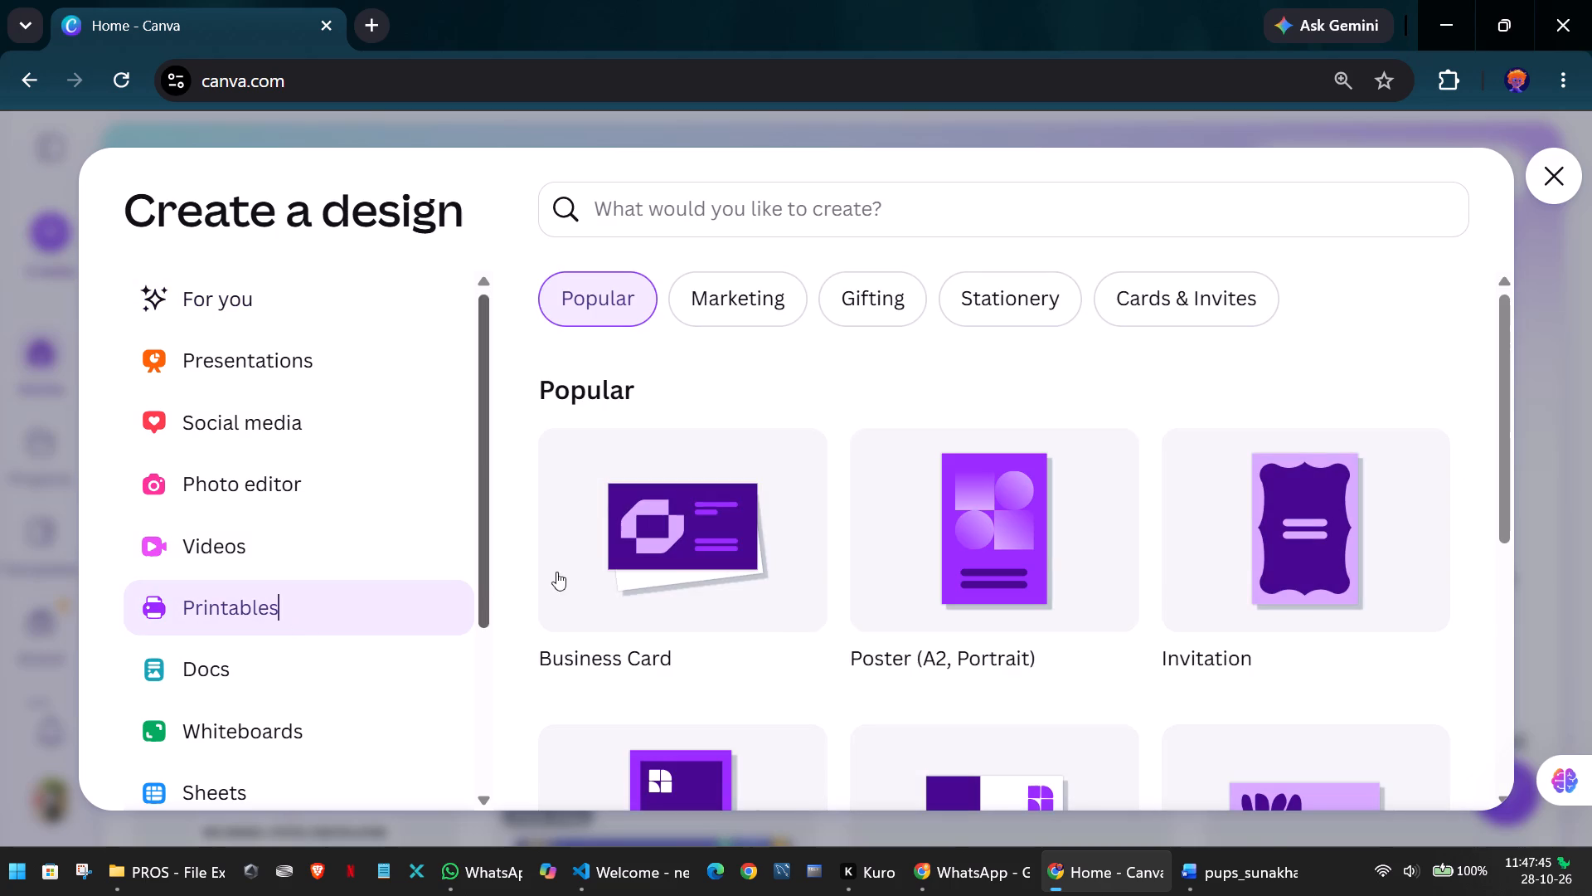
pyautogui.click(1042, 538)
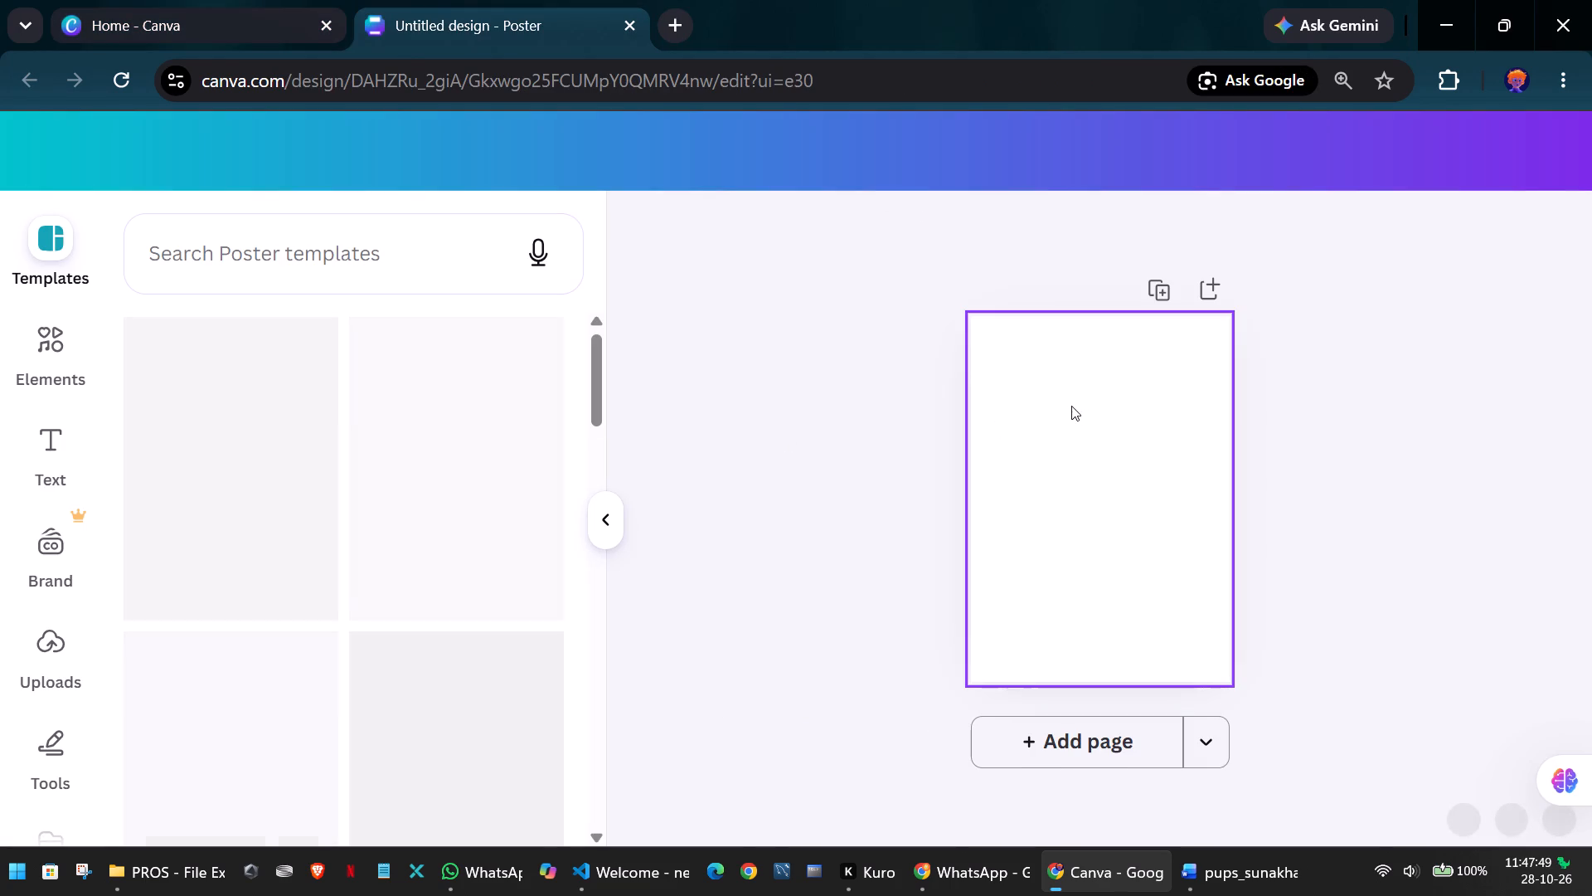
# Add a subheading text box to the poster page and replace its placeholder with the copied letter.
pyautogui.click(1071, 406)
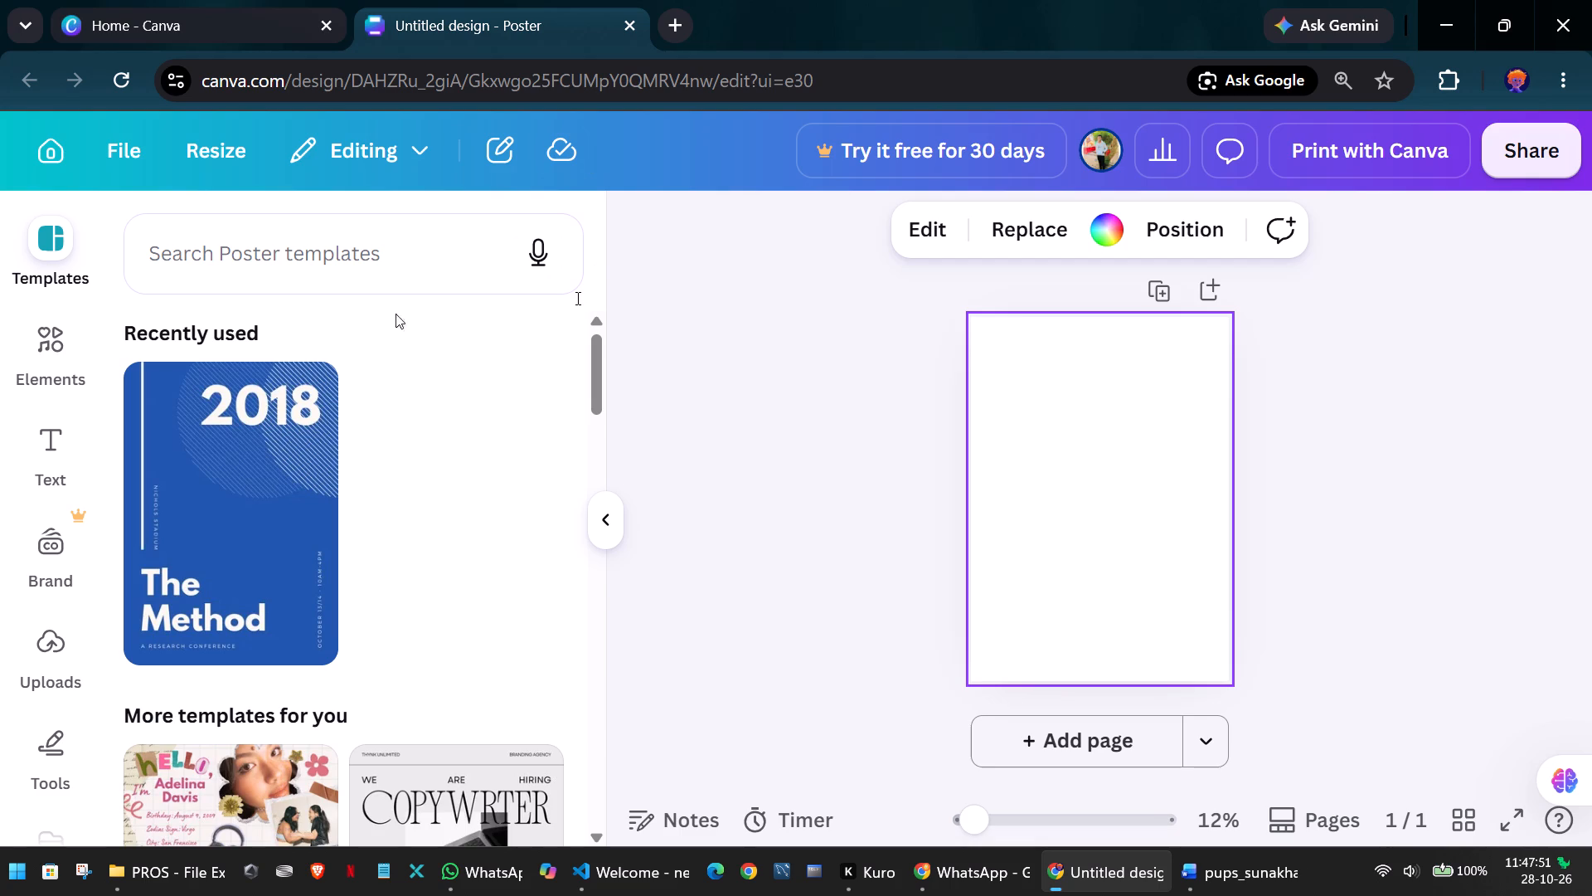
pyautogui.click(46, 446)
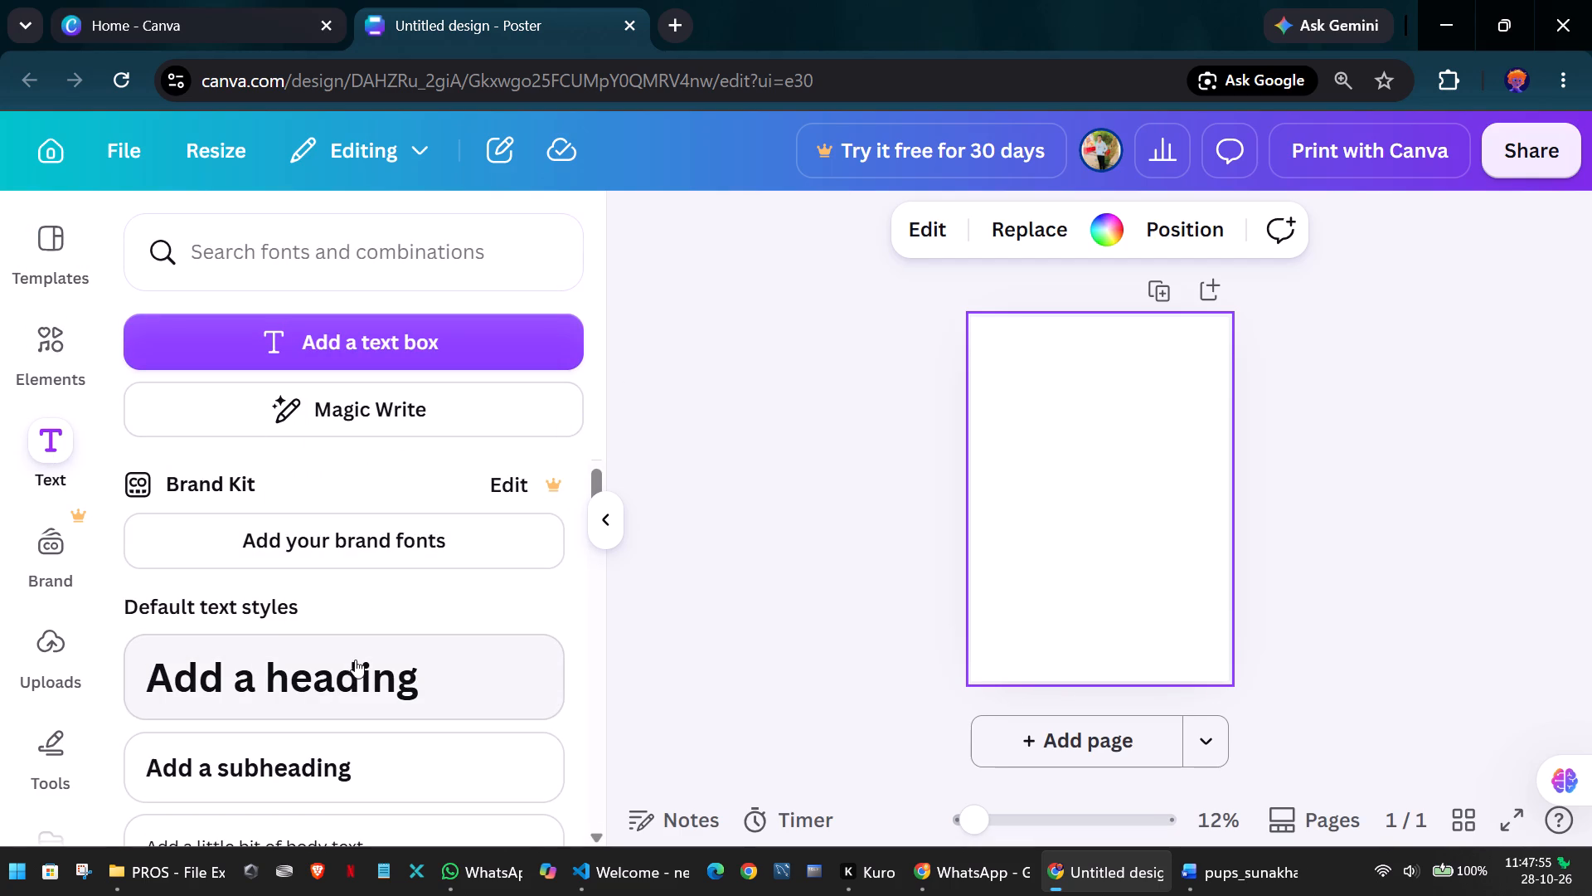
pyautogui.click(308, 774)
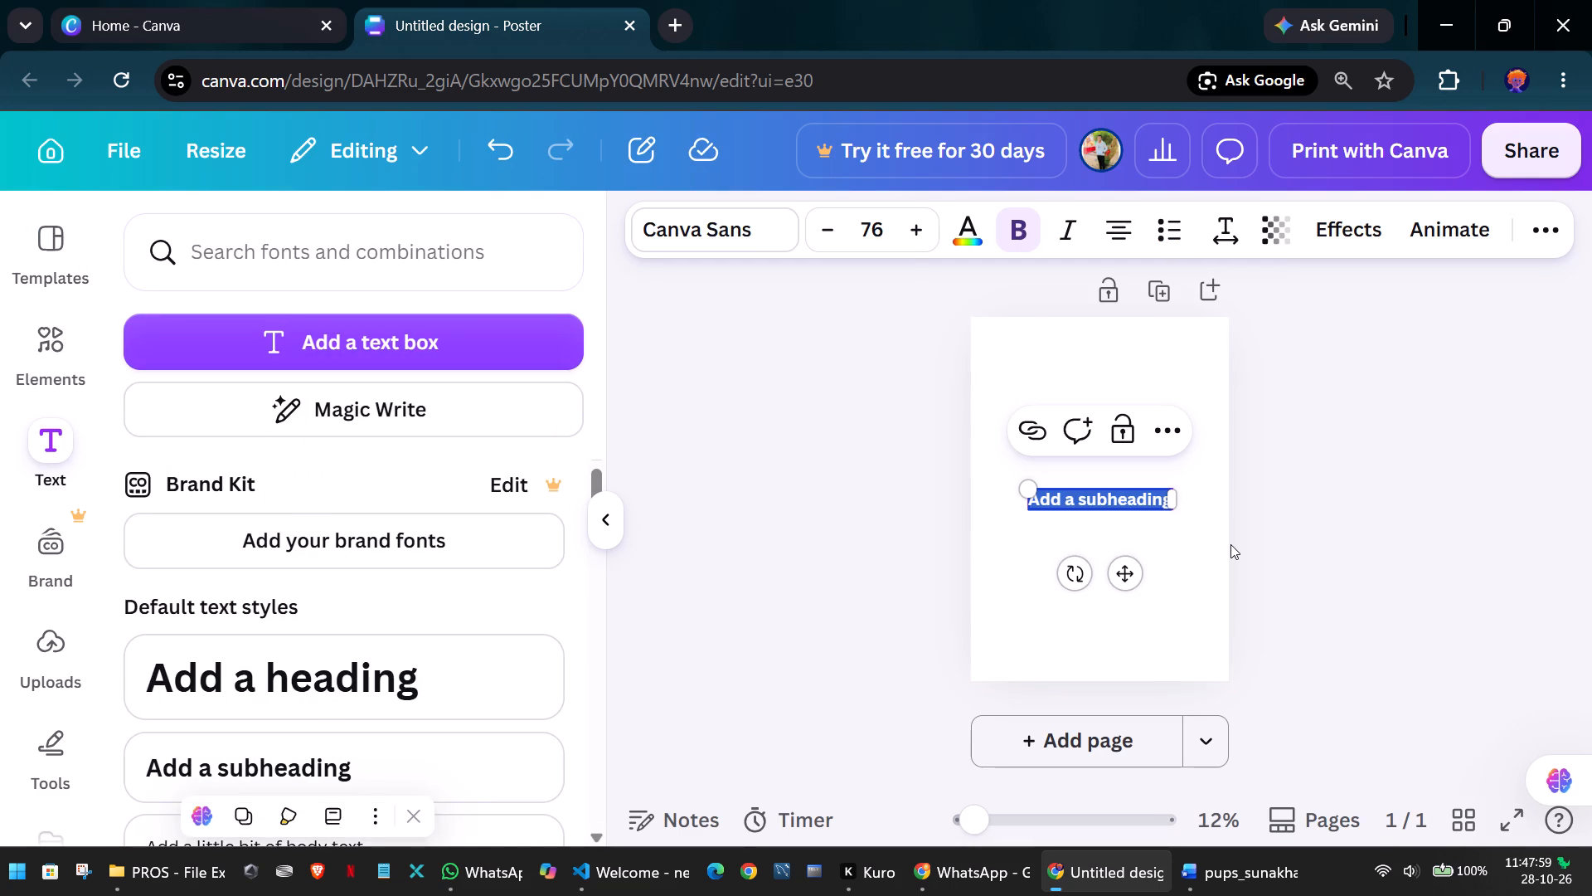
pyautogui.hotkey('ctrl', 'v')
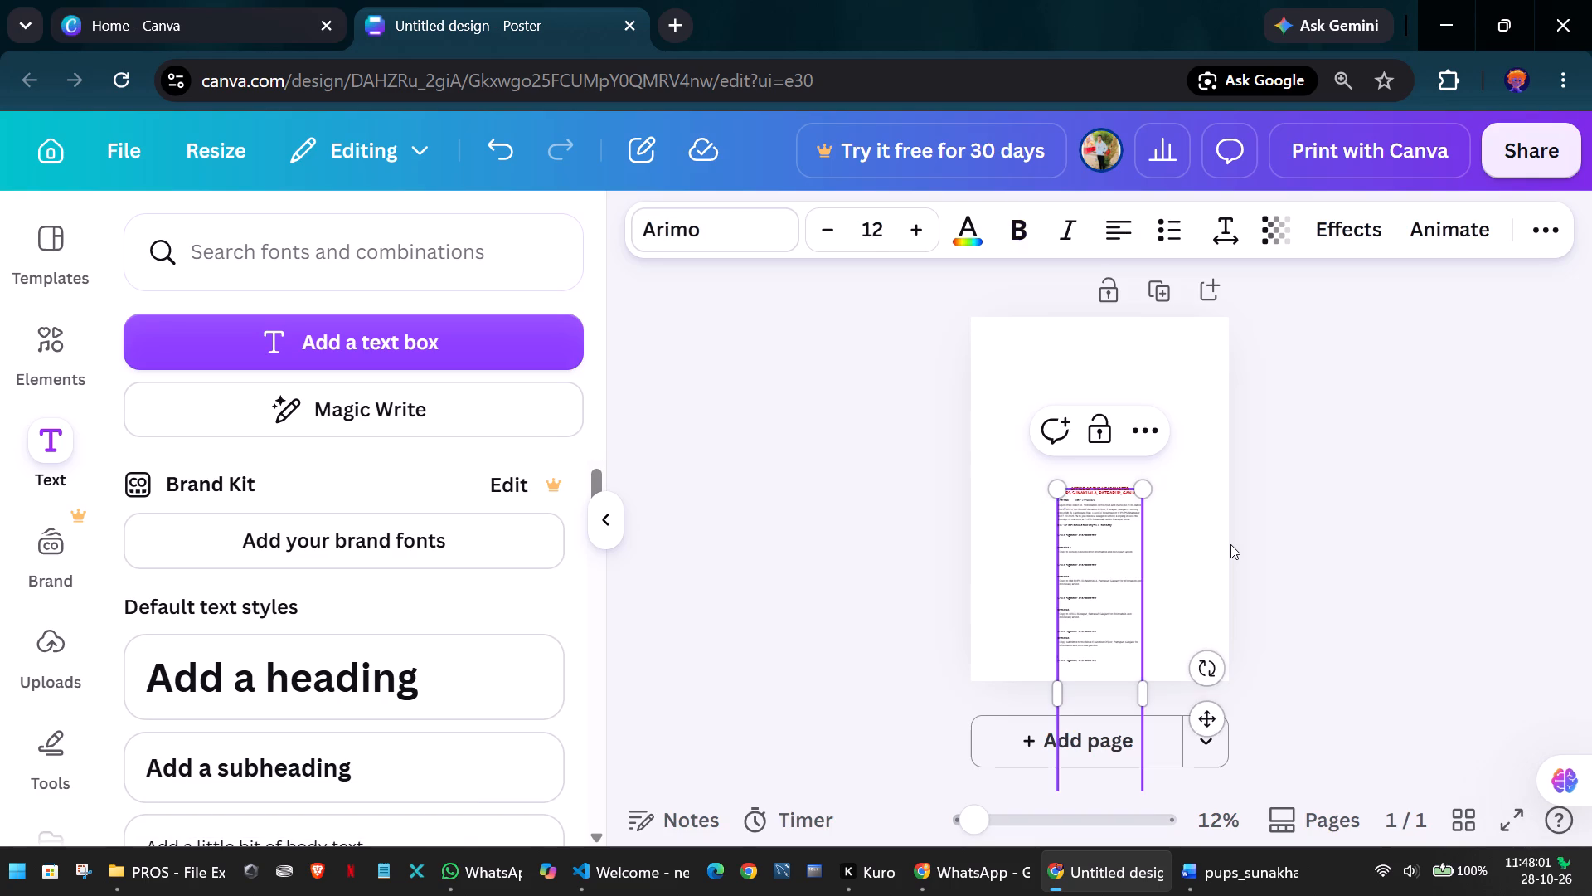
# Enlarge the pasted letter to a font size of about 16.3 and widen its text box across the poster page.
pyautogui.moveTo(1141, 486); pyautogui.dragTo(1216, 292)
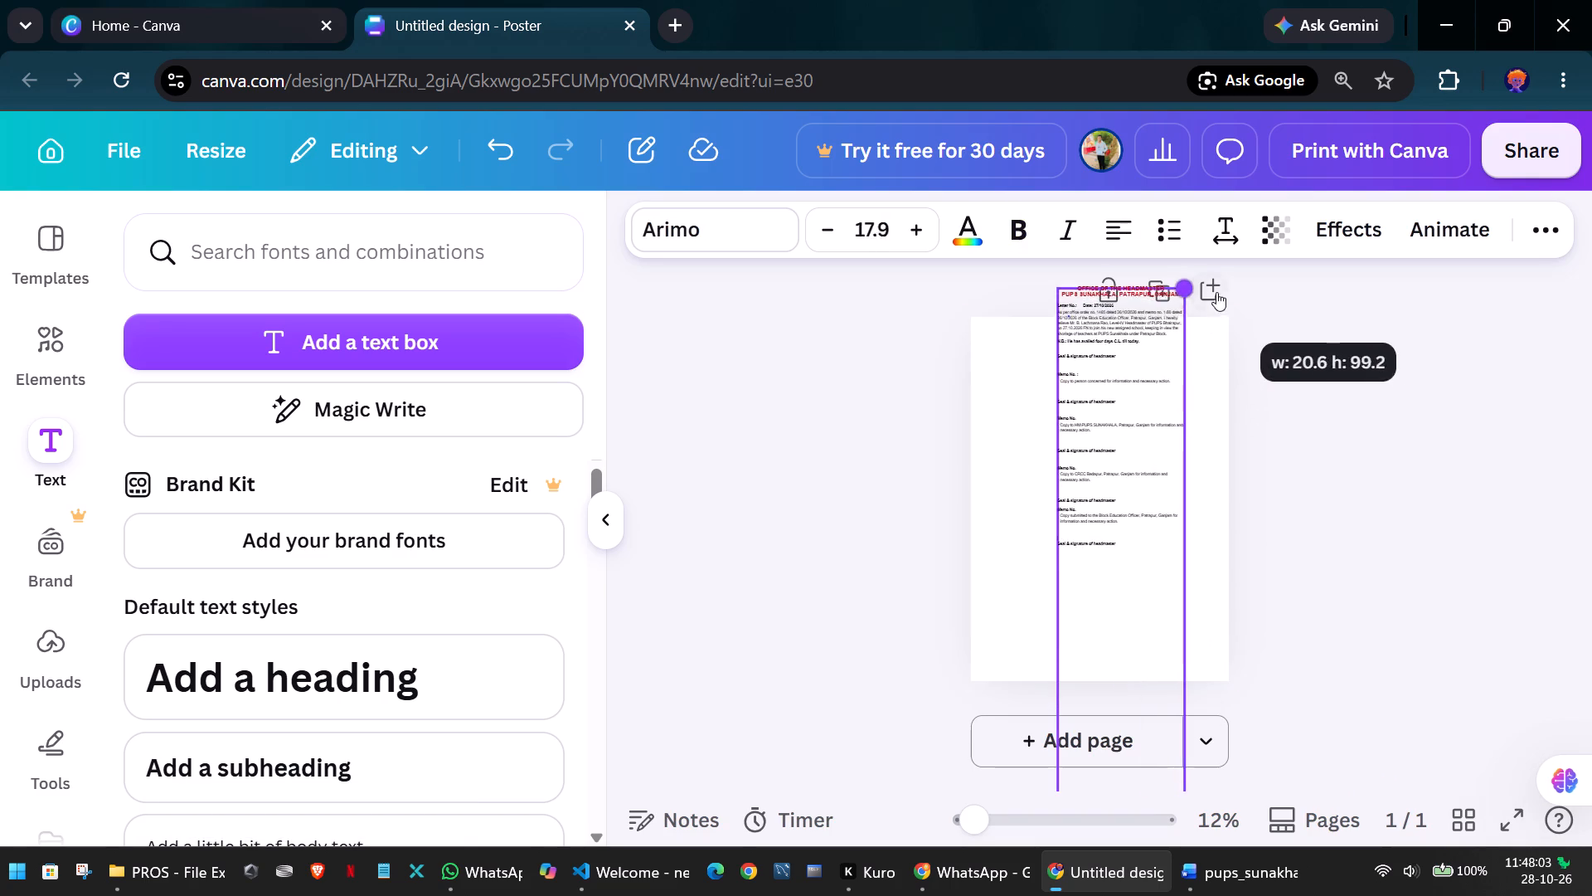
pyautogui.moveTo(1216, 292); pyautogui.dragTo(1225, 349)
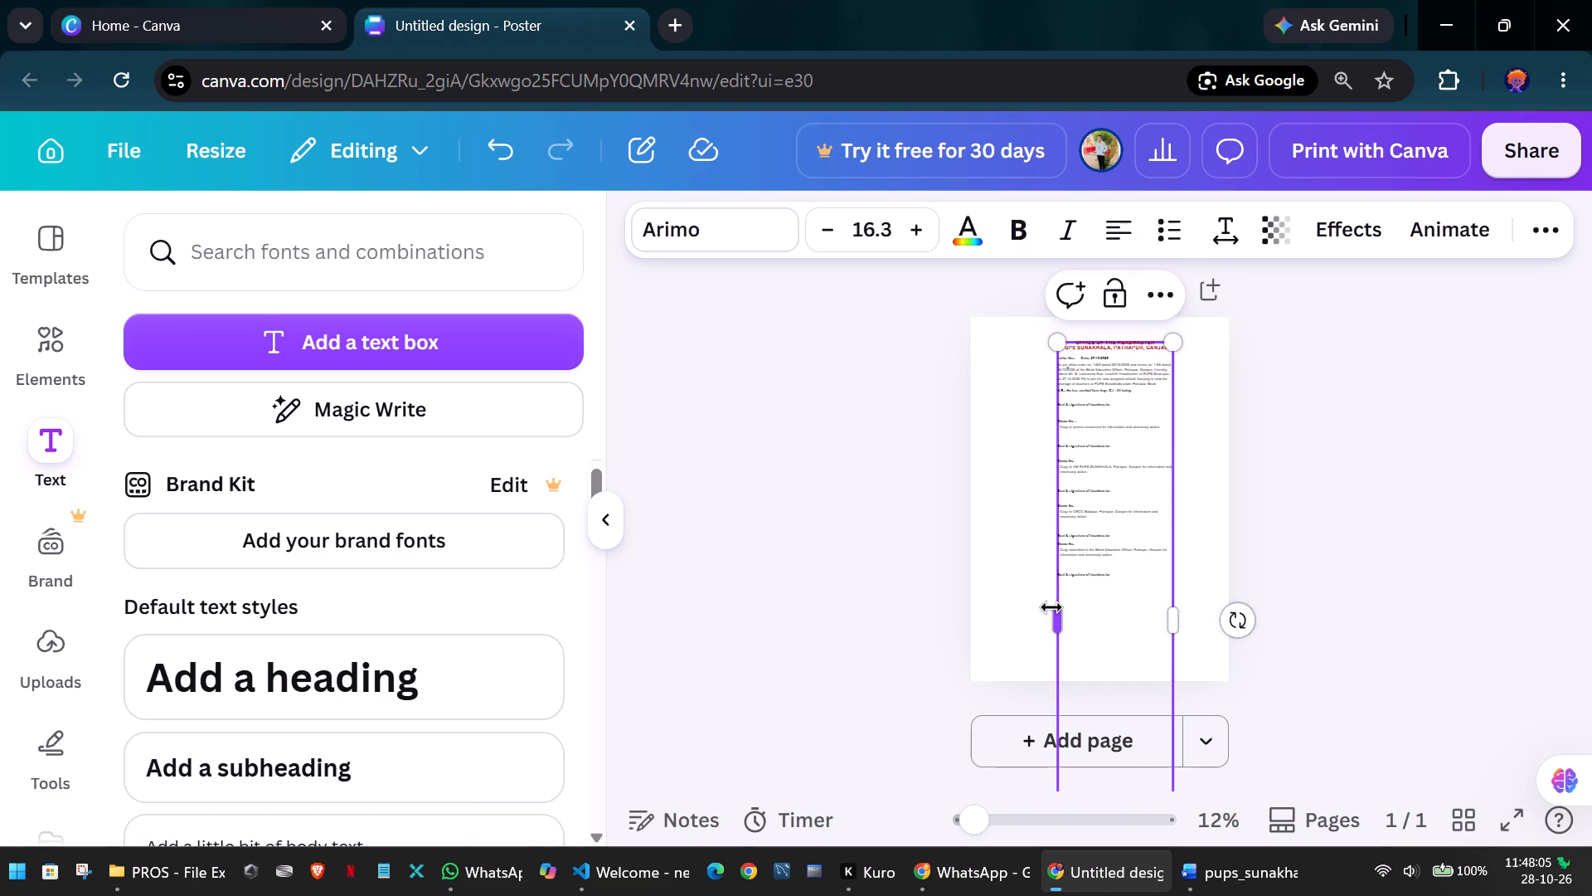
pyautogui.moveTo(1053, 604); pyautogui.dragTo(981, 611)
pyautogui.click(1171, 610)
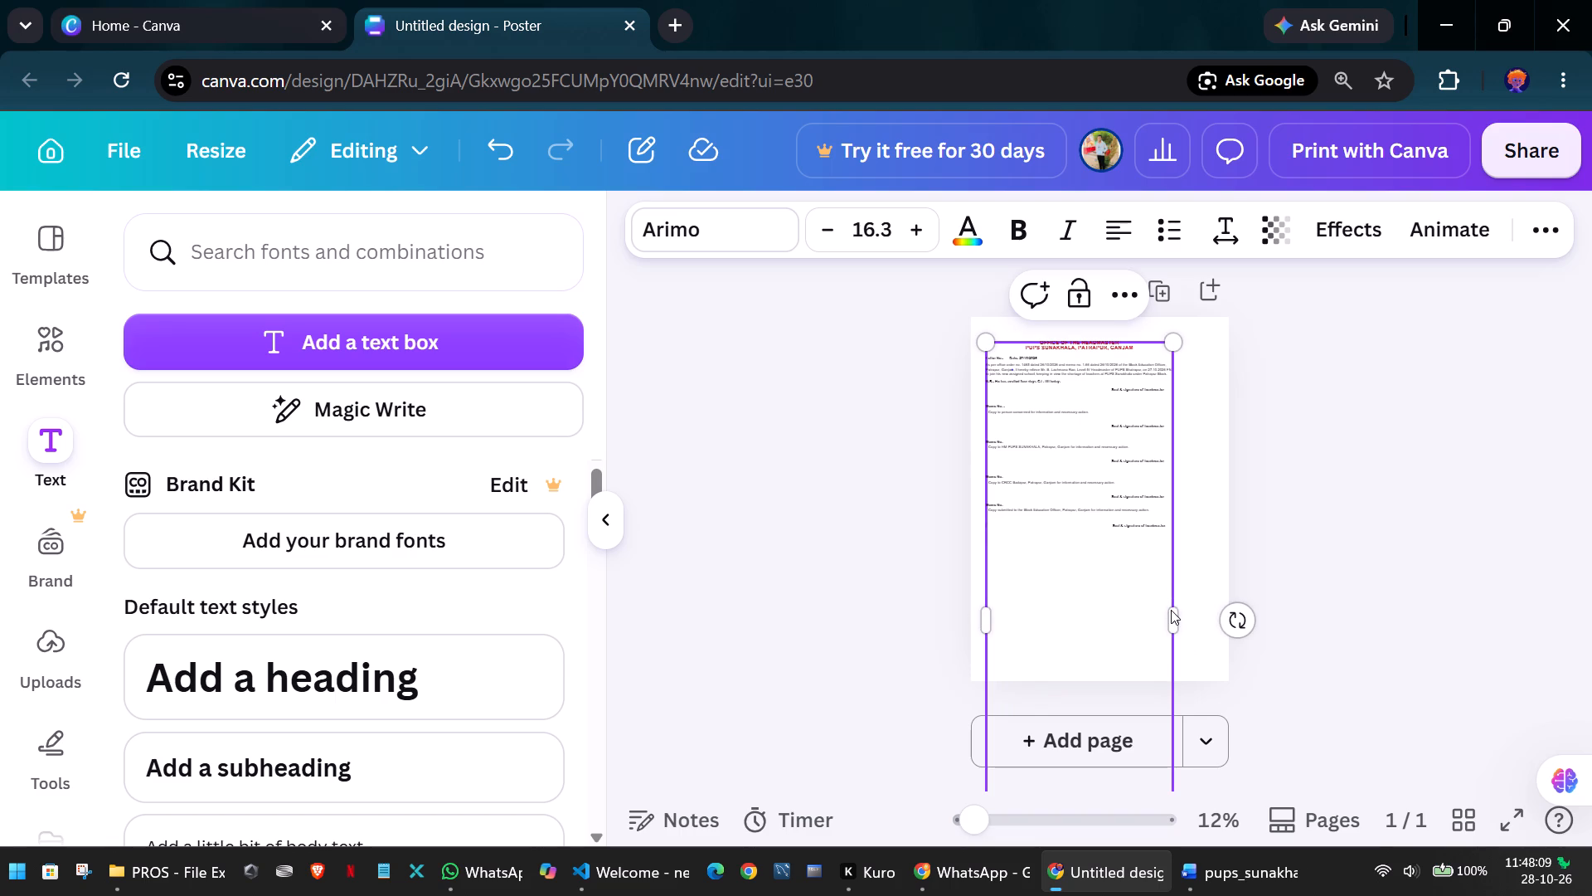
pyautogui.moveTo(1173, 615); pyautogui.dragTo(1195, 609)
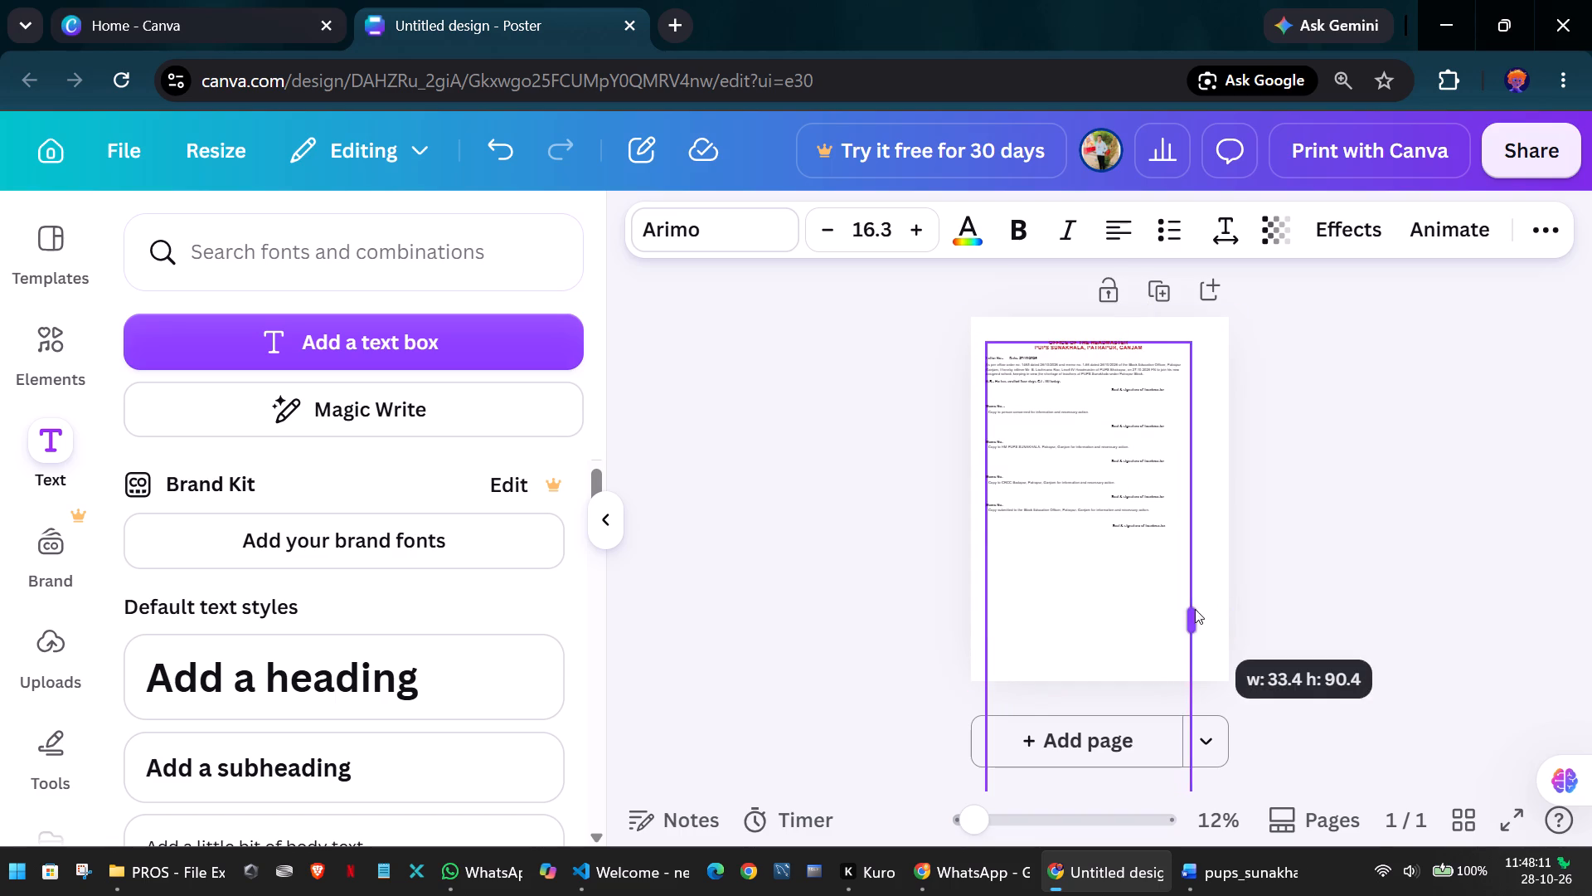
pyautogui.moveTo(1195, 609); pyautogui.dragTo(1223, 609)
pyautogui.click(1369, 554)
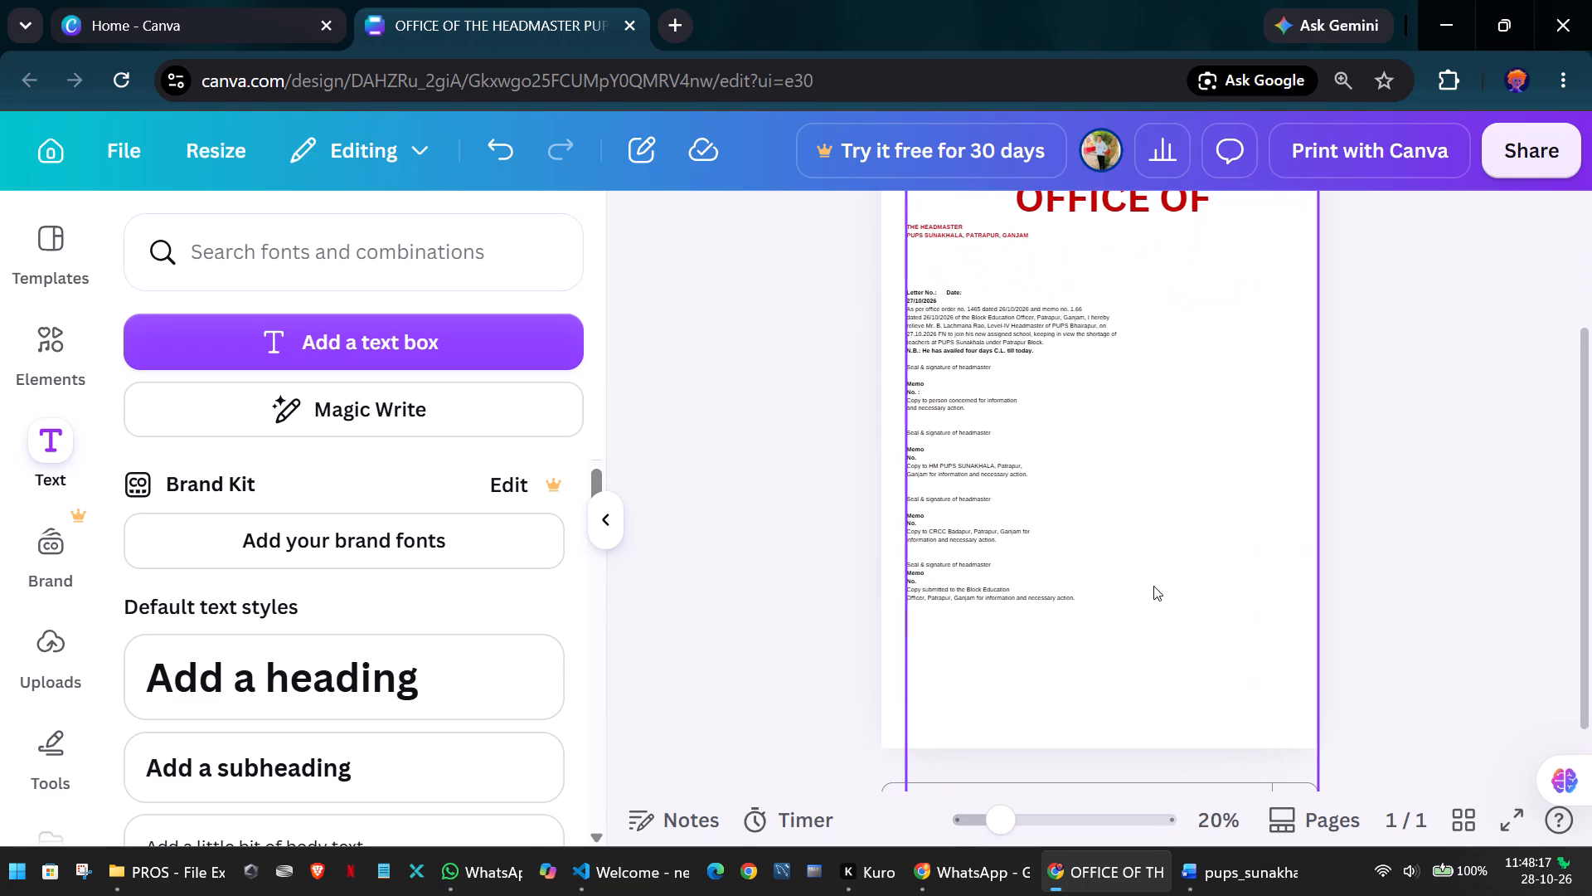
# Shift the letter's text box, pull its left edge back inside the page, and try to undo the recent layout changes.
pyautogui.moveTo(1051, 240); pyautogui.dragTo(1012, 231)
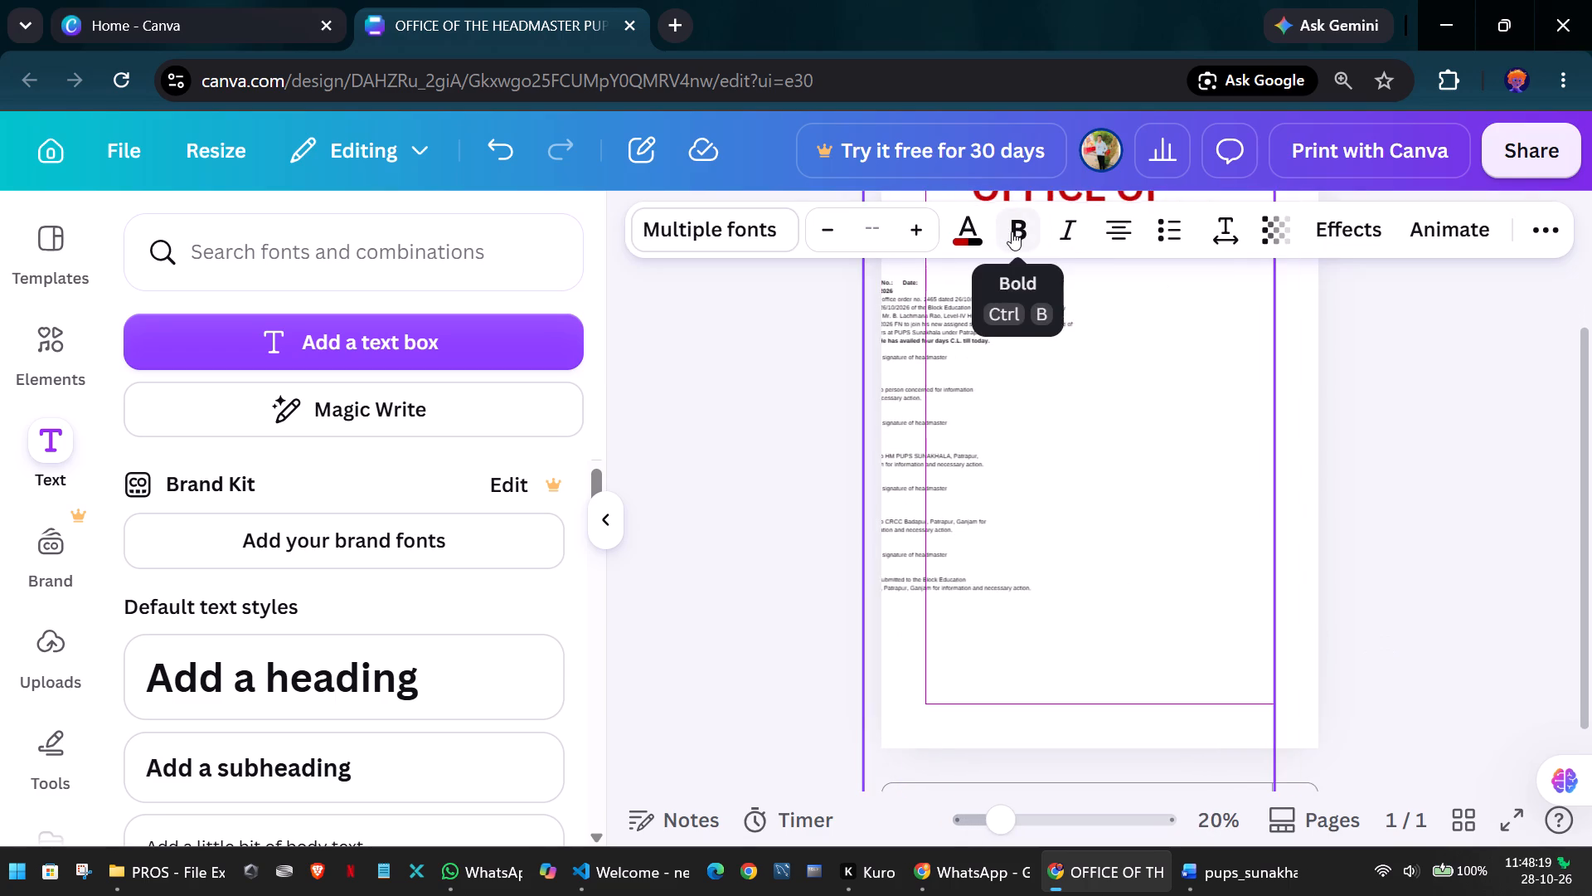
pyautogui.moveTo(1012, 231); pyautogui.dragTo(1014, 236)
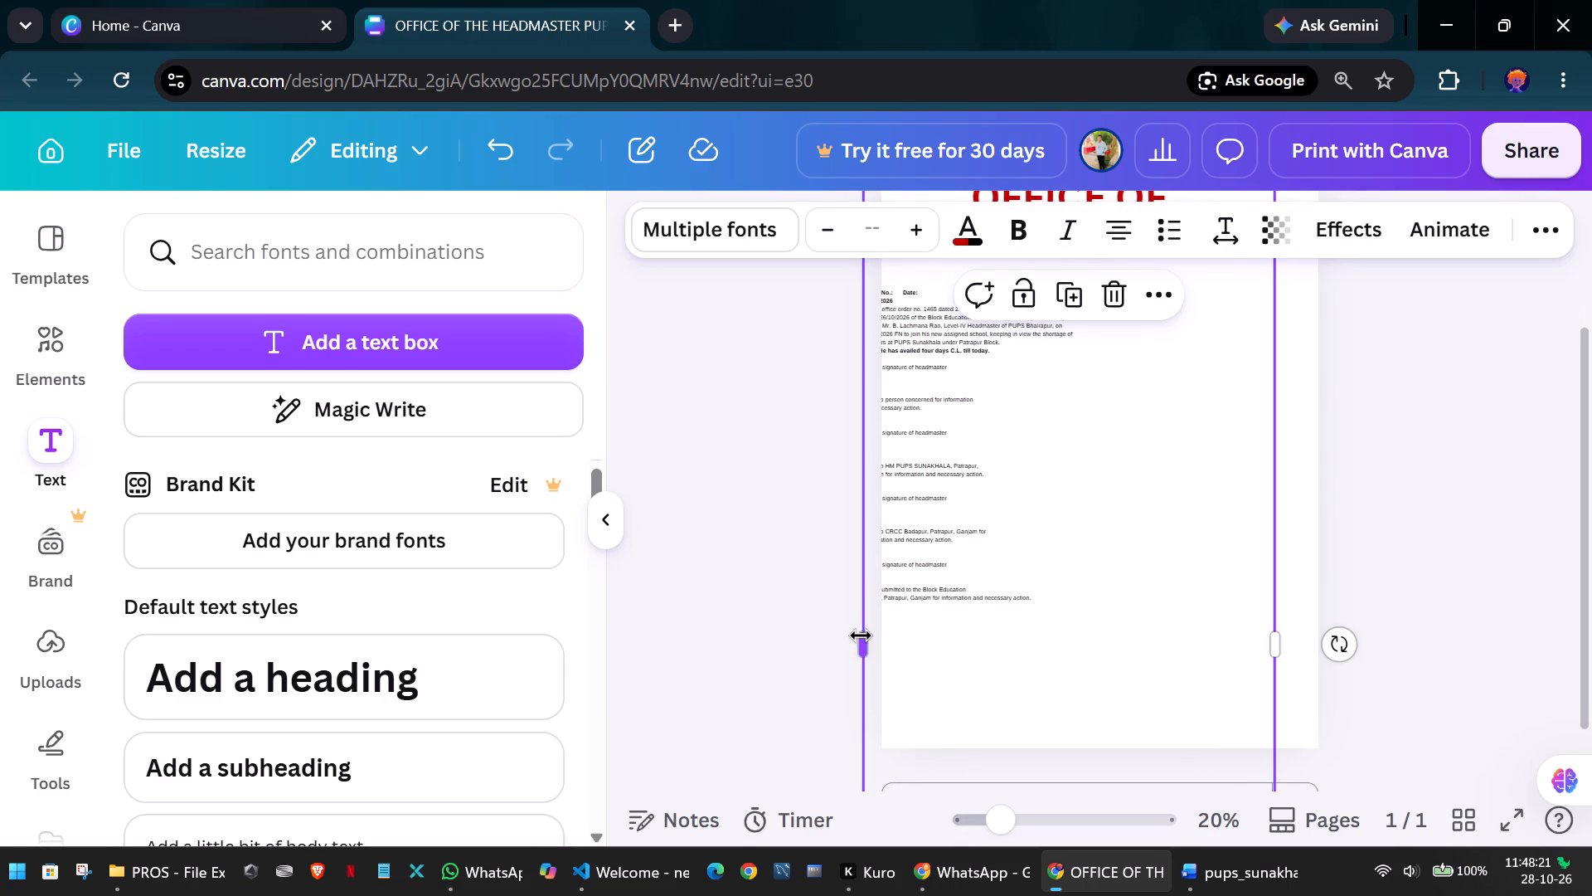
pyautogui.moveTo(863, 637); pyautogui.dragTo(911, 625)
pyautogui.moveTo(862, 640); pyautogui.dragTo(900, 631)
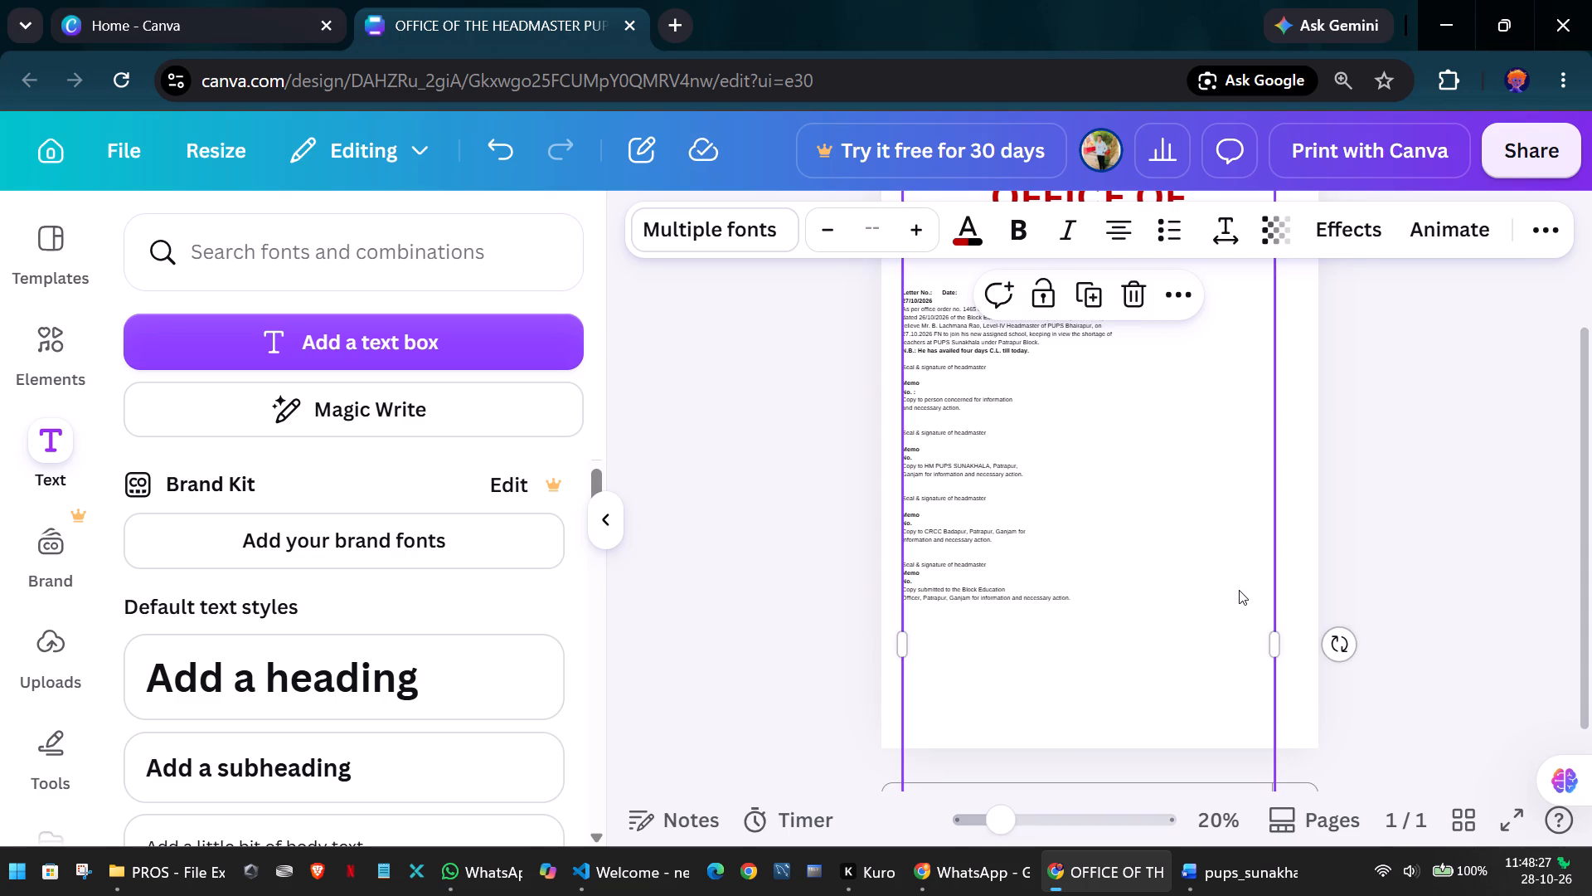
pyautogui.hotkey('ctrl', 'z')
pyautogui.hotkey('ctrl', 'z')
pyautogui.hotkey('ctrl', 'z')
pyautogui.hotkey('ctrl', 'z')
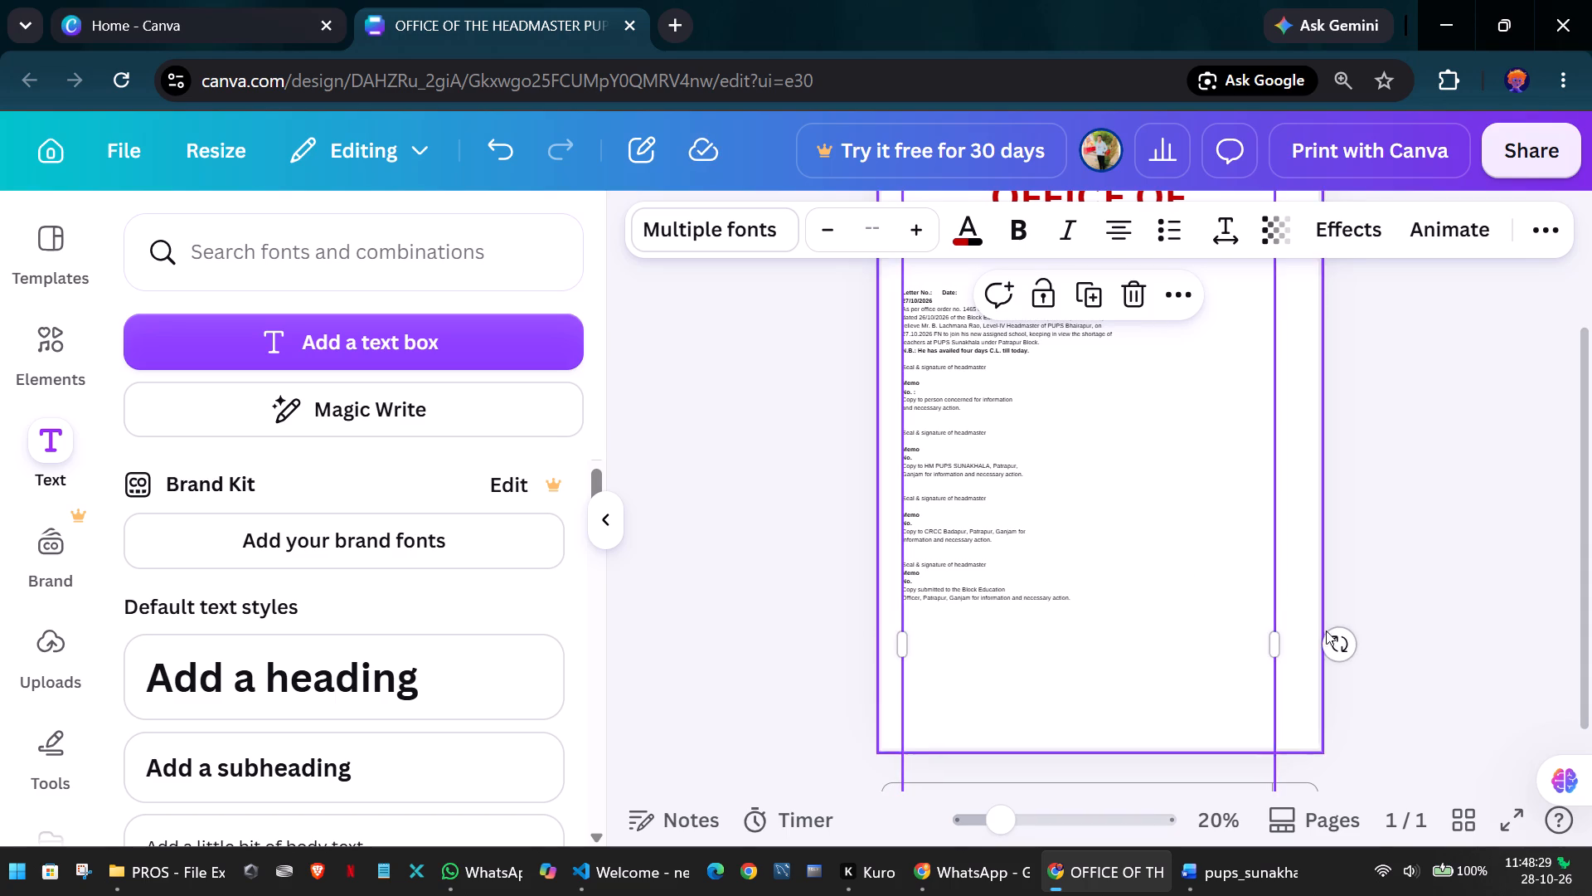
# Delete the letter's text box from the poster page.
pyautogui.click(1276, 650)
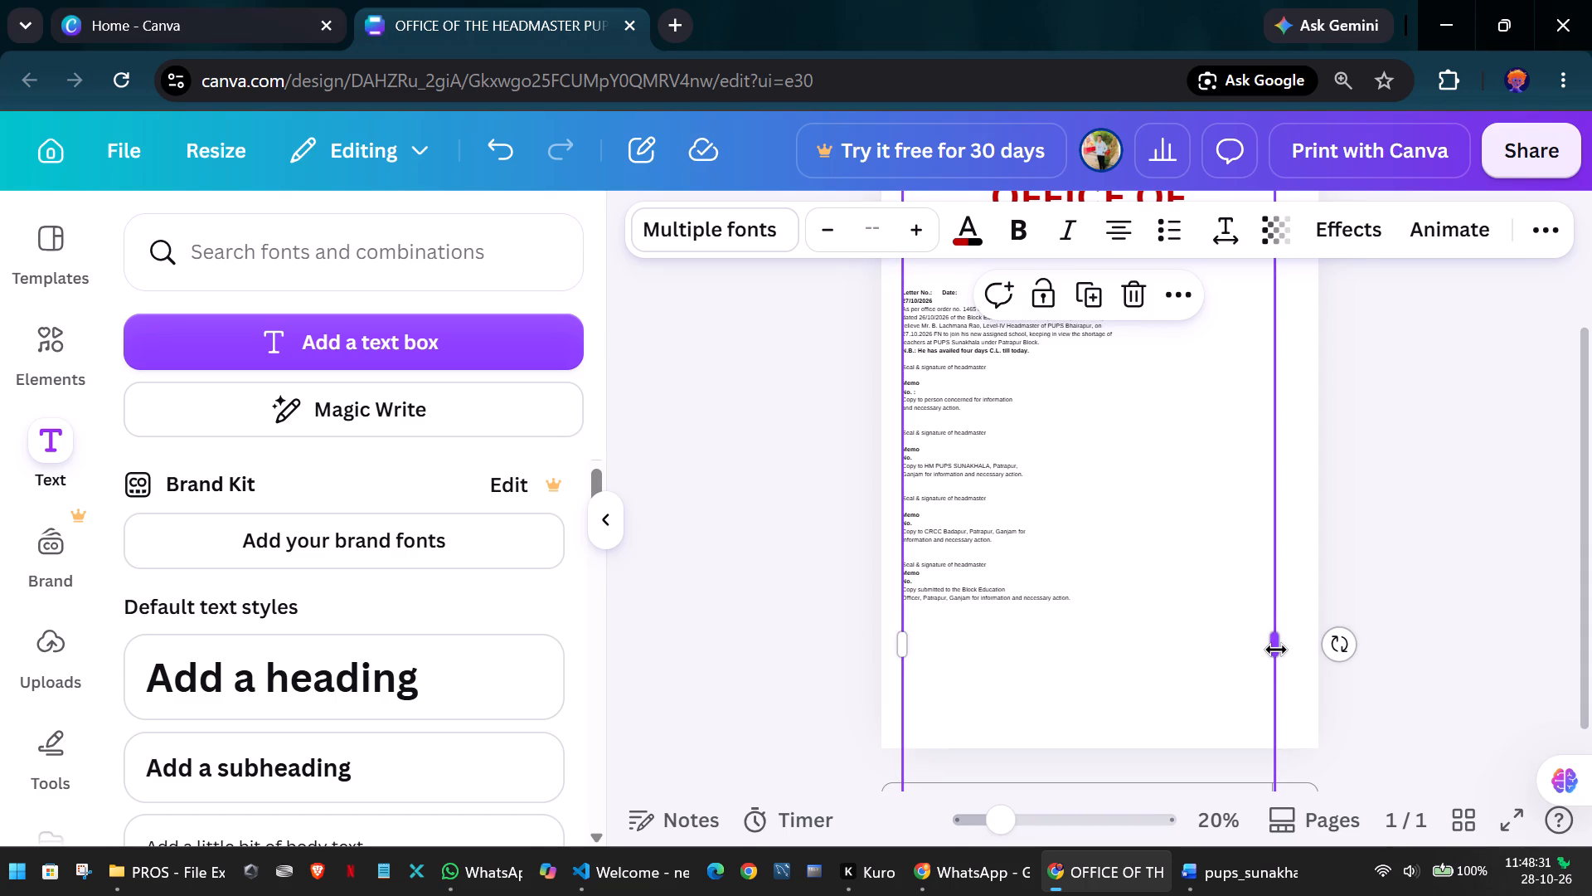
pyautogui.click(1134, 285)
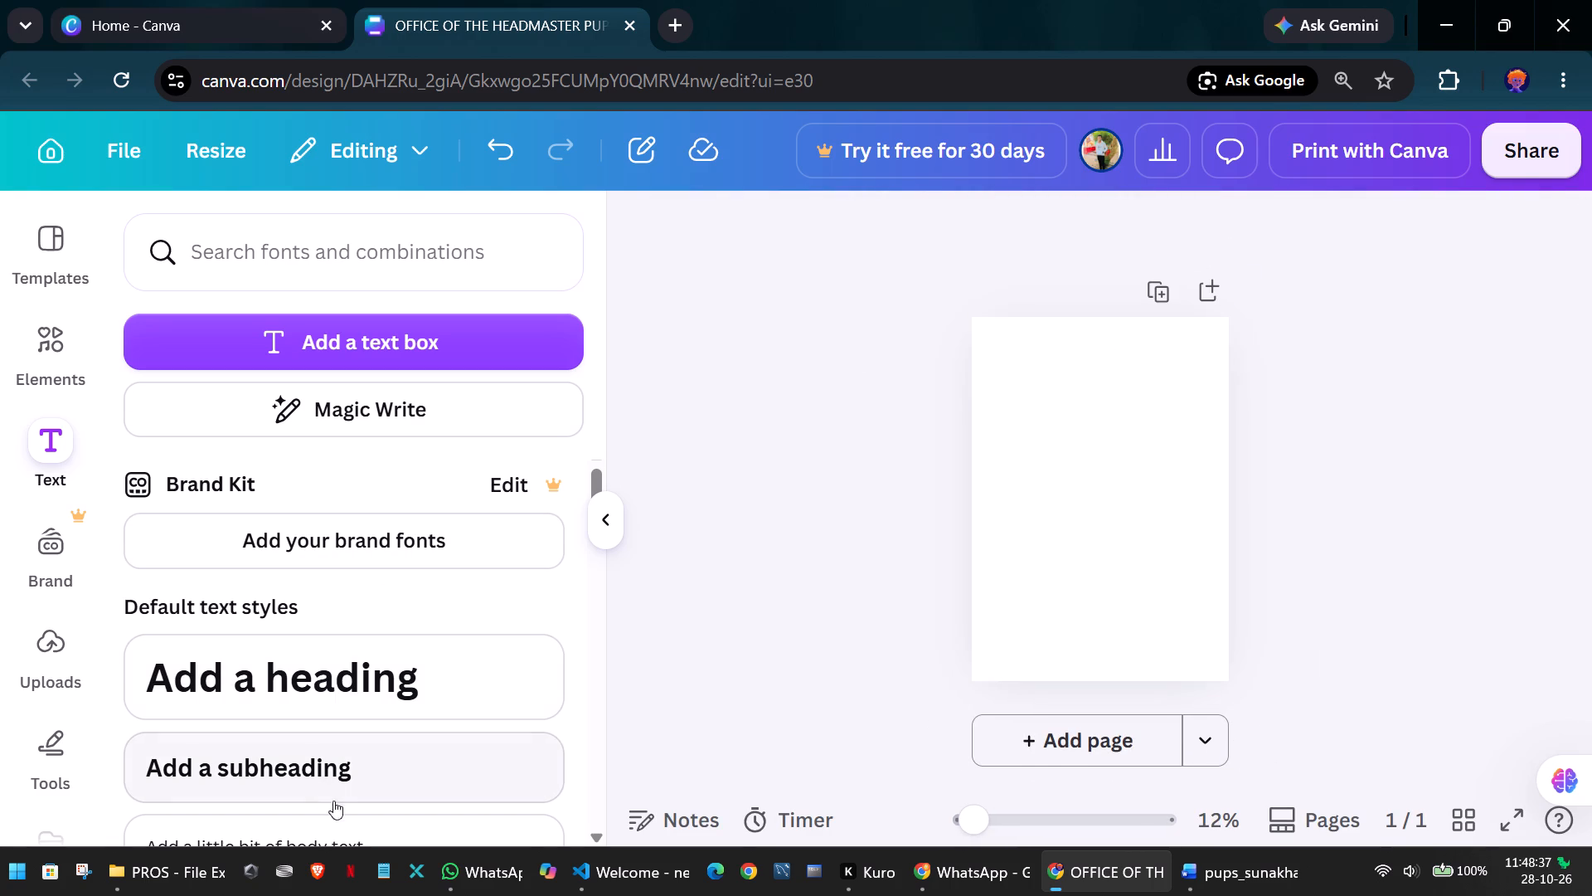
# Add a body text box to the blank poster page and replace its placeholder with the copied letter.
pyautogui.click(357, 829)
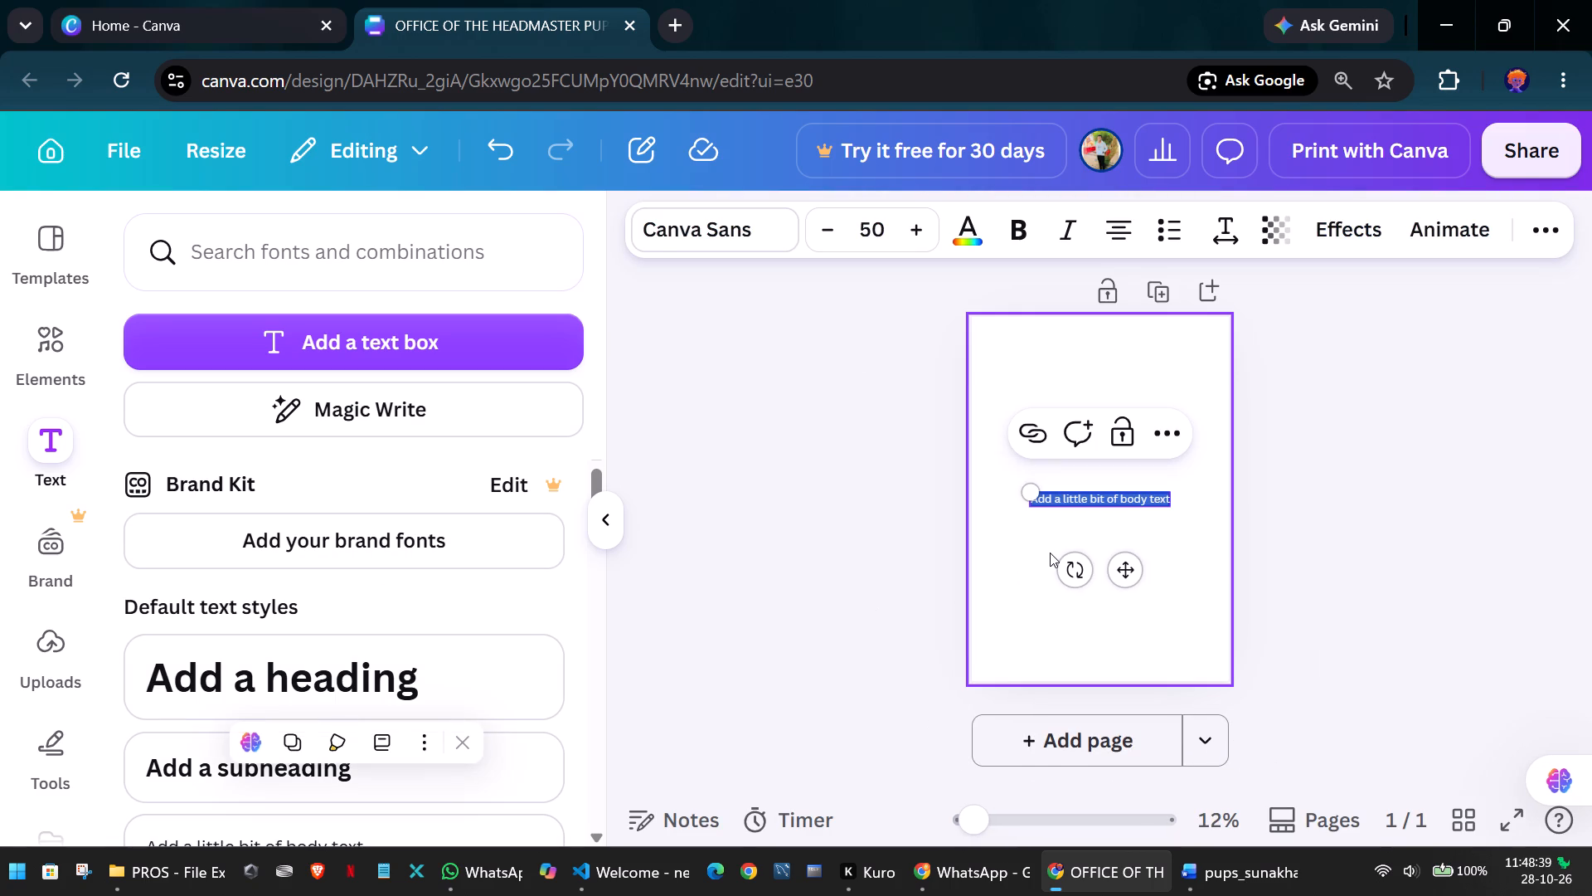
pyautogui.hotkey('ctrl', 'v')
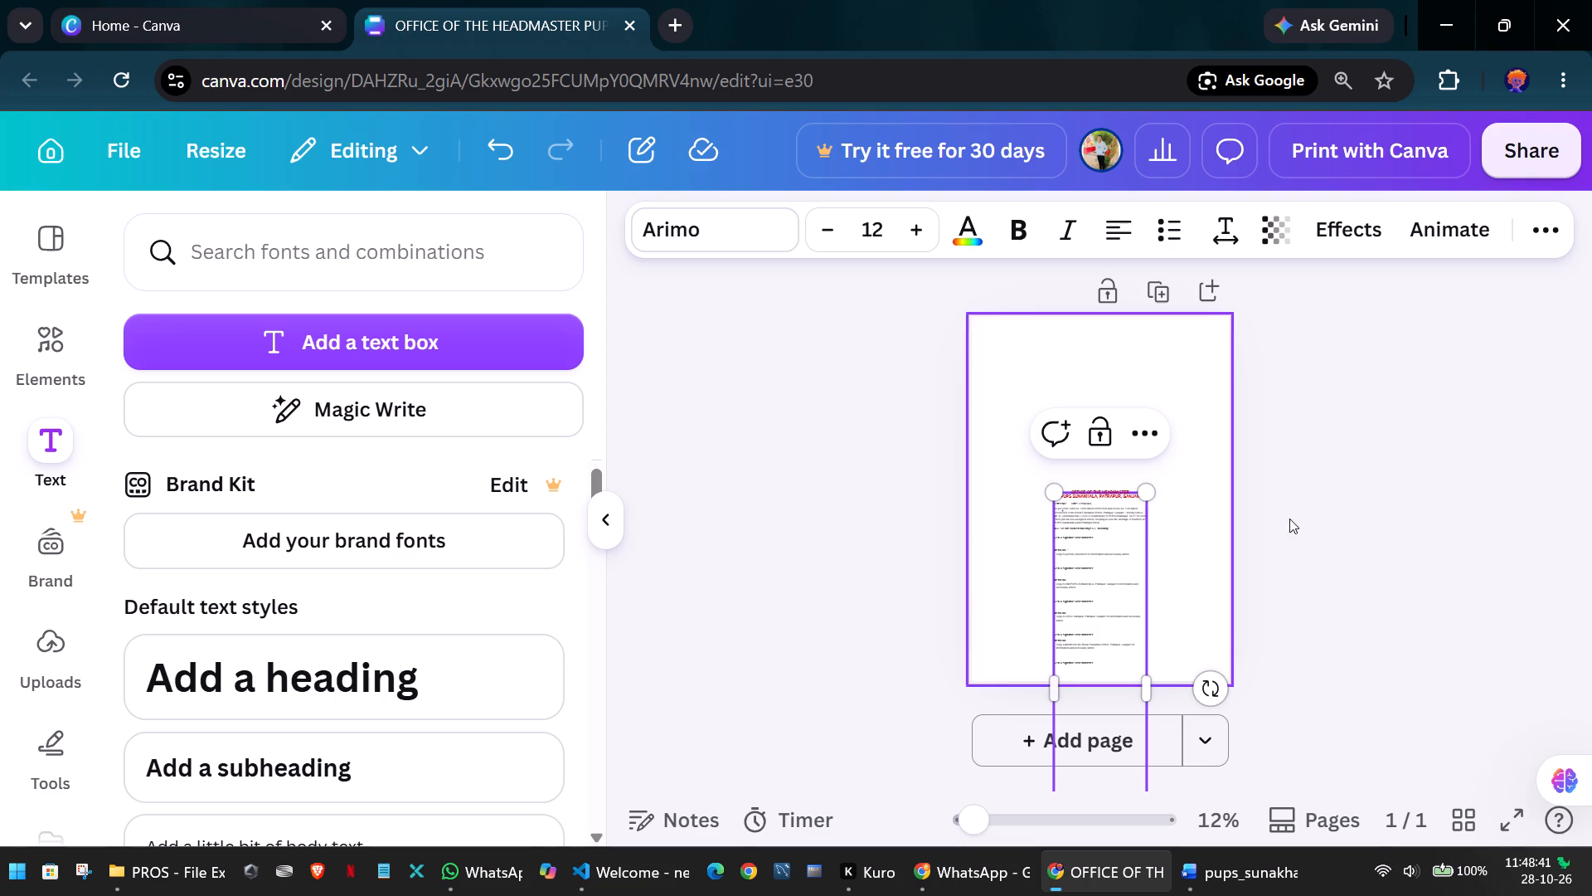
# Scale the pasted letter down to a font size of about 8.2 and move it up to the page's top.
pyautogui.scroll(-3, 1110, 586)
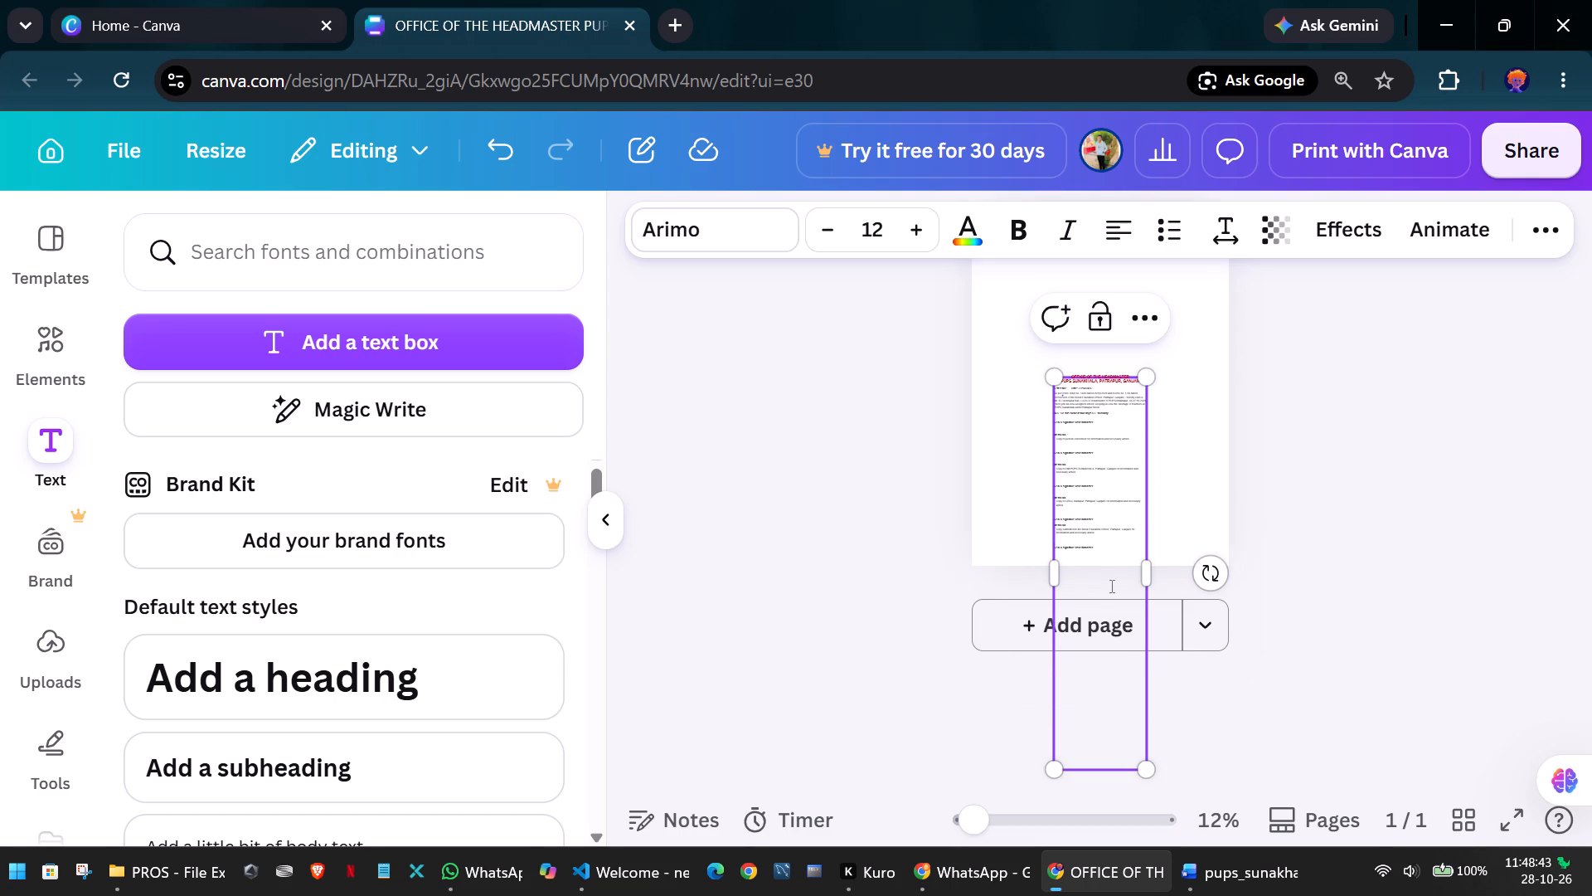
pyautogui.moveTo(1056, 772); pyautogui.dragTo(1071, 641)
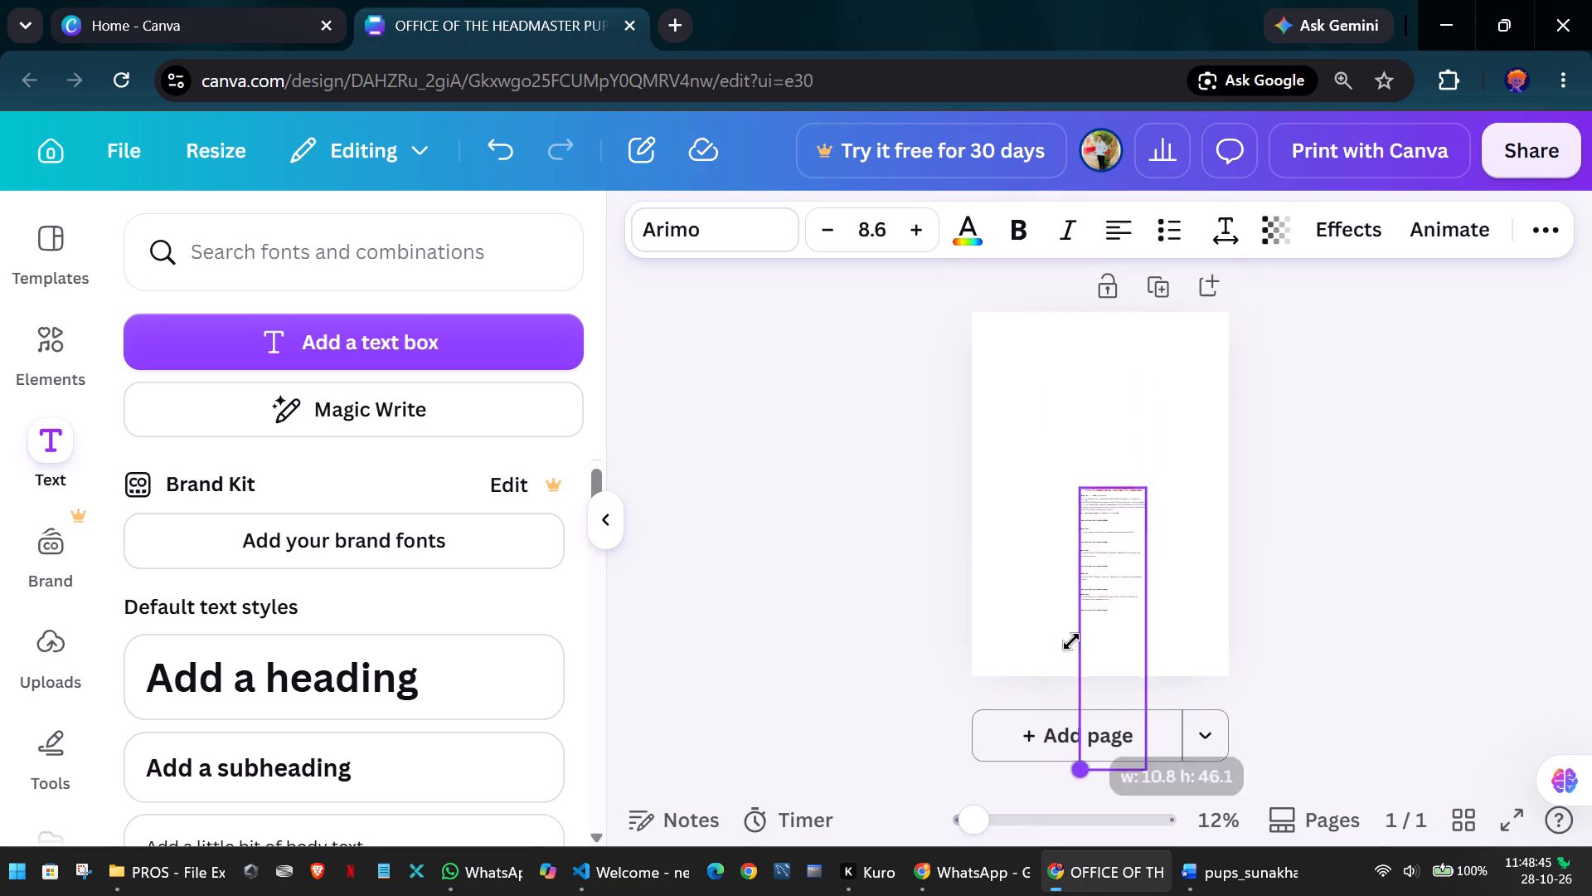
pyautogui.moveTo(1071, 641); pyautogui.dragTo(1082, 559)
pyautogui.moveTo(1122, 499); pyautogui.dragTo(795, 373)
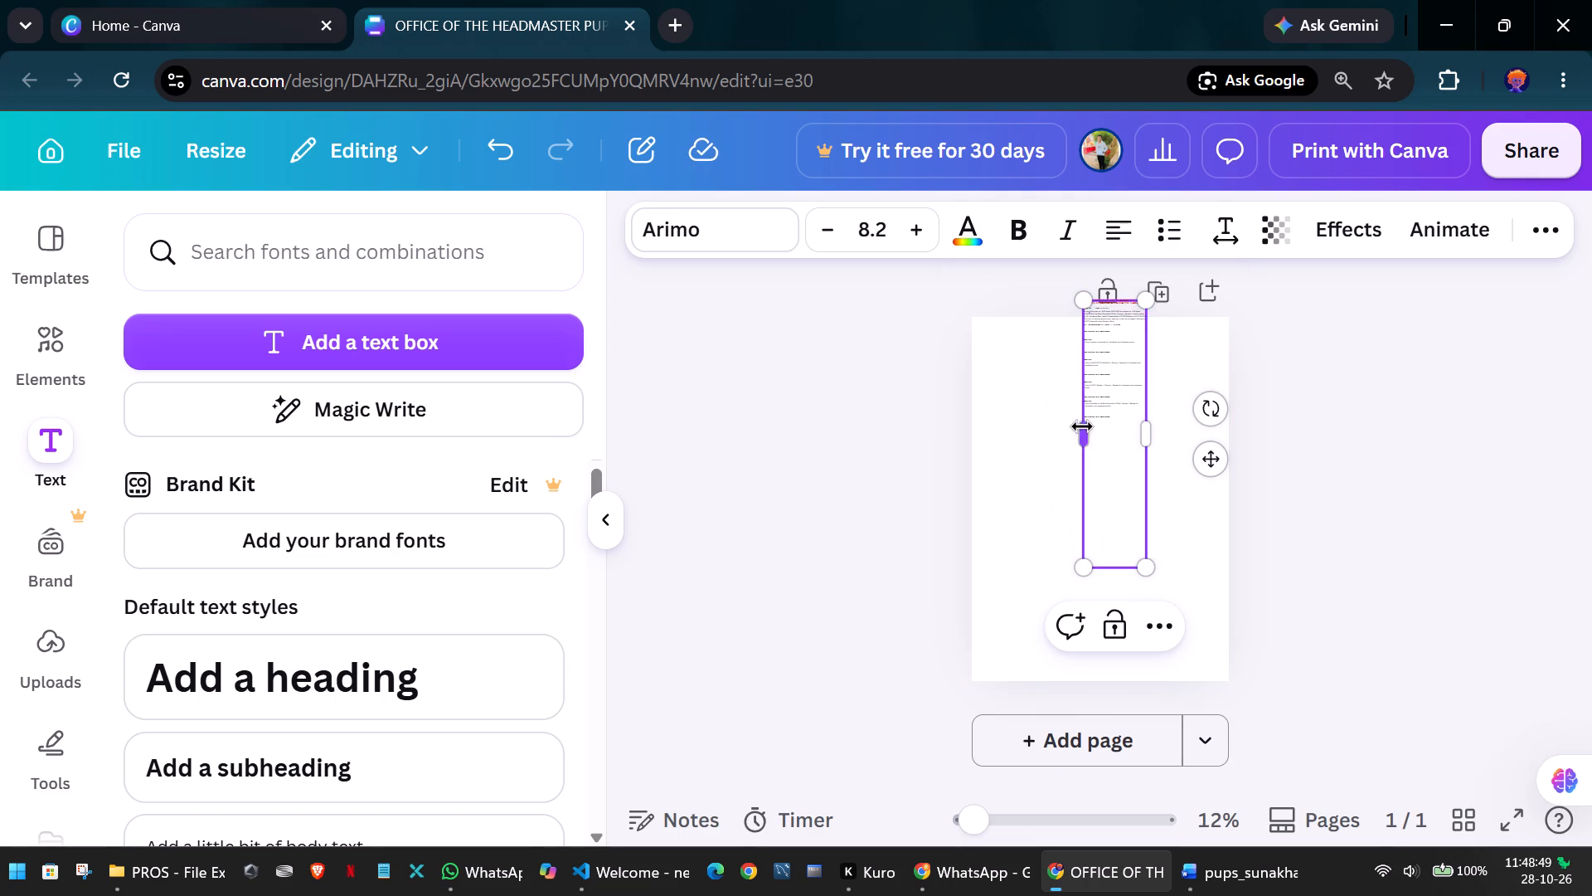
# Widen the letter's text box out to the page's left edge, keeping its right side short of the page edge.
pyautogui.click(1085, 432)
pyautogui.moveTo(1082, 430); pyautogui.dragTo(961, 455)
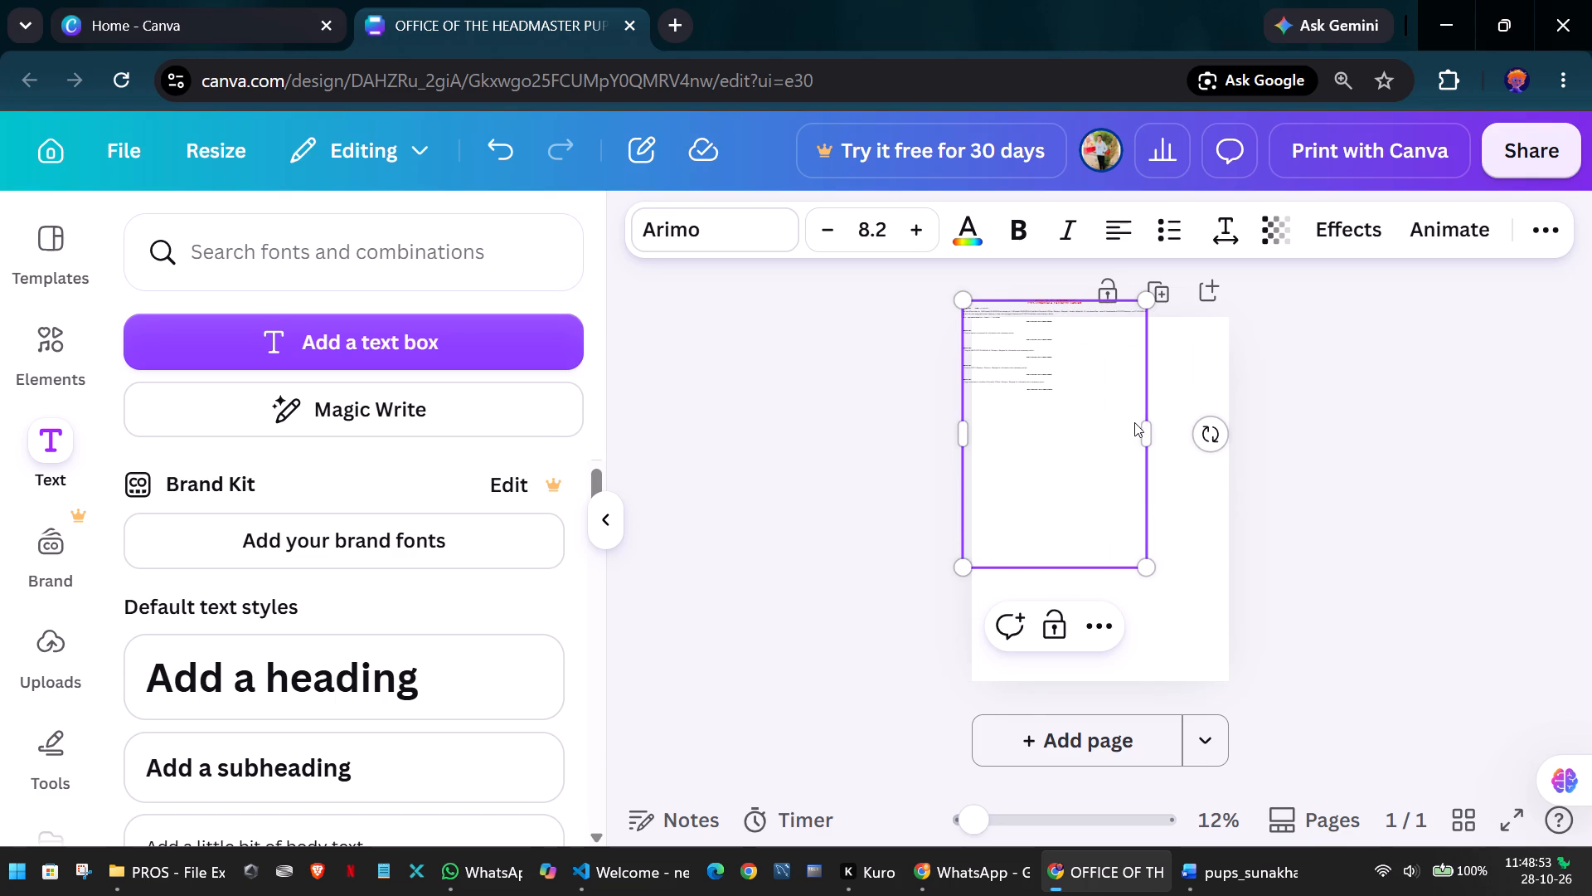
pyautogui.moveTo(1151, 429); pyautogui.dragTo(1229, 428)
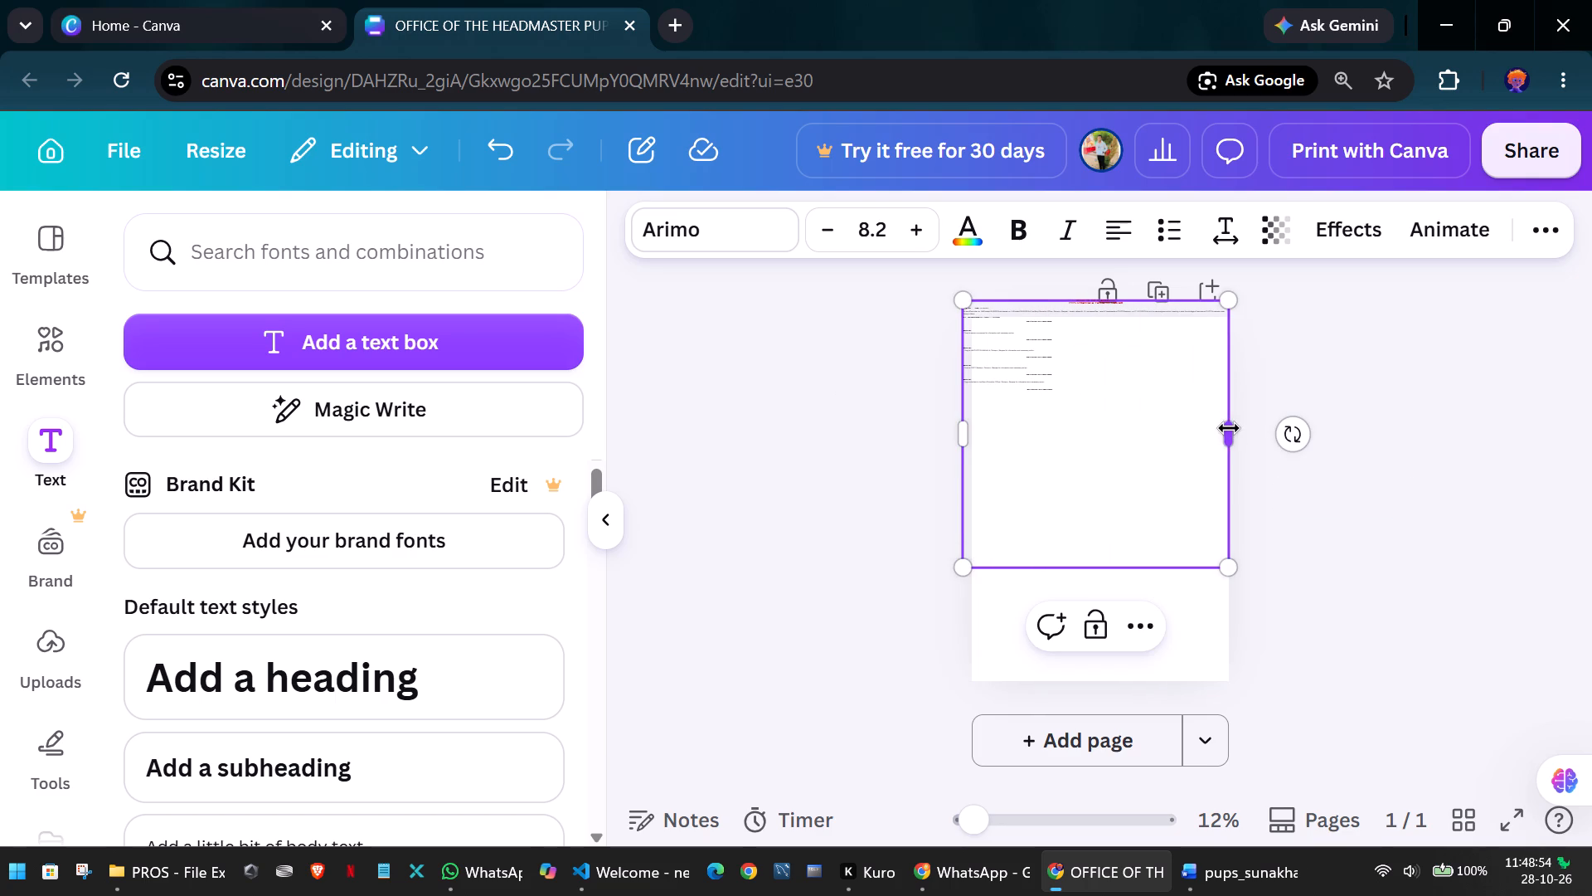
pyautogui.moveTo(1229, 428); pyautogui.dragTo(1147, 445)
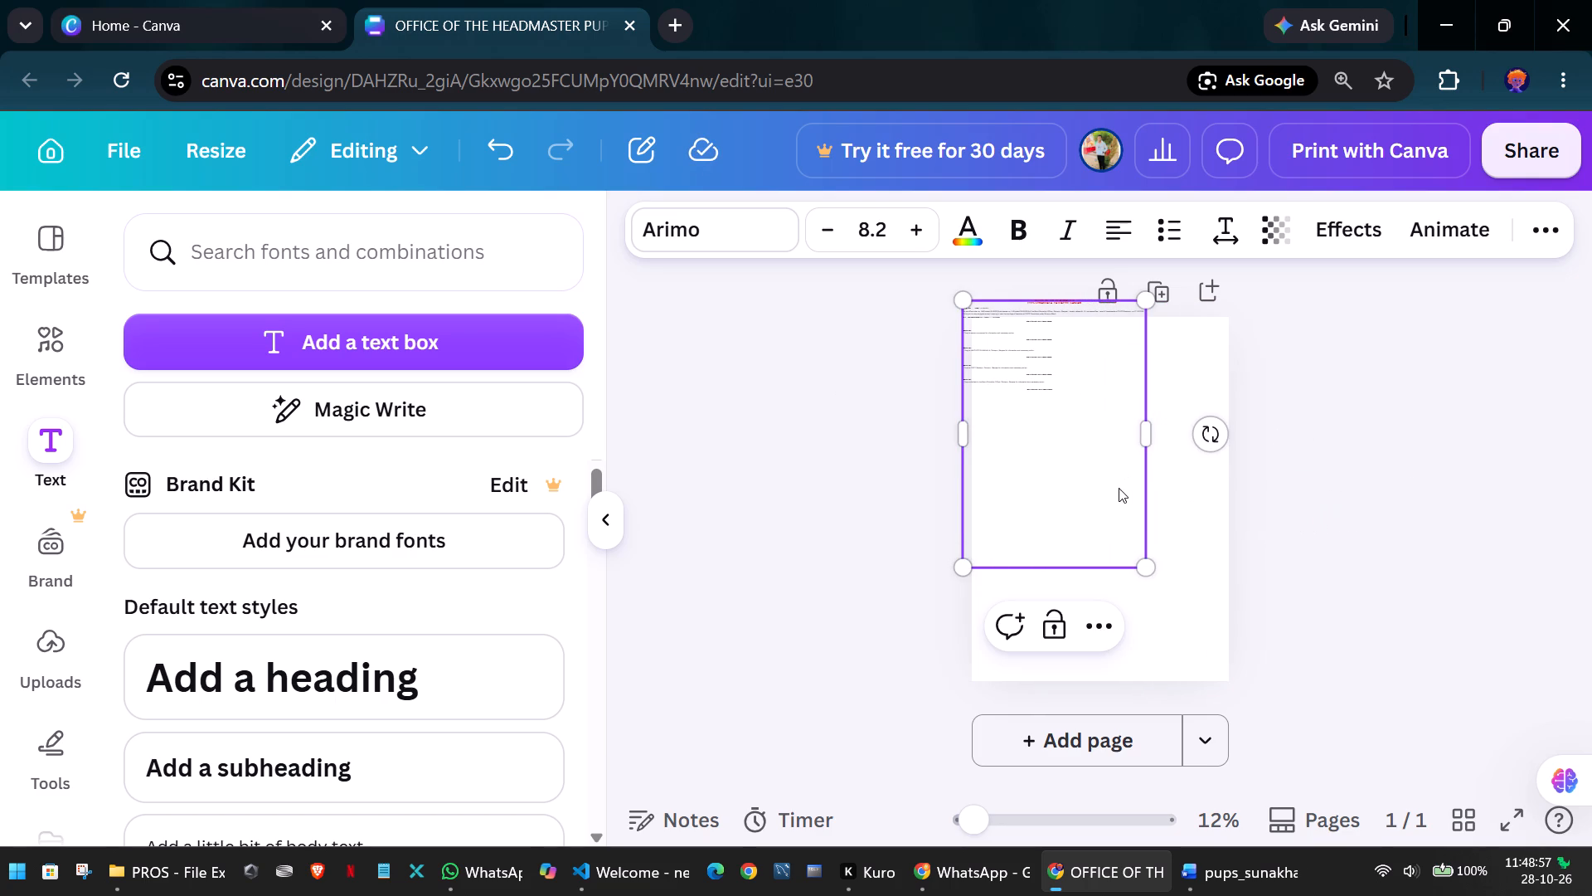
# Centre the letter's text box horizontally on the page and scale it up to a font size of about 8.7.
pyautogui.moveTo(1113, 485); pyautogui.dragTo(1153, 524)
pyautogui.click(1413, 541)
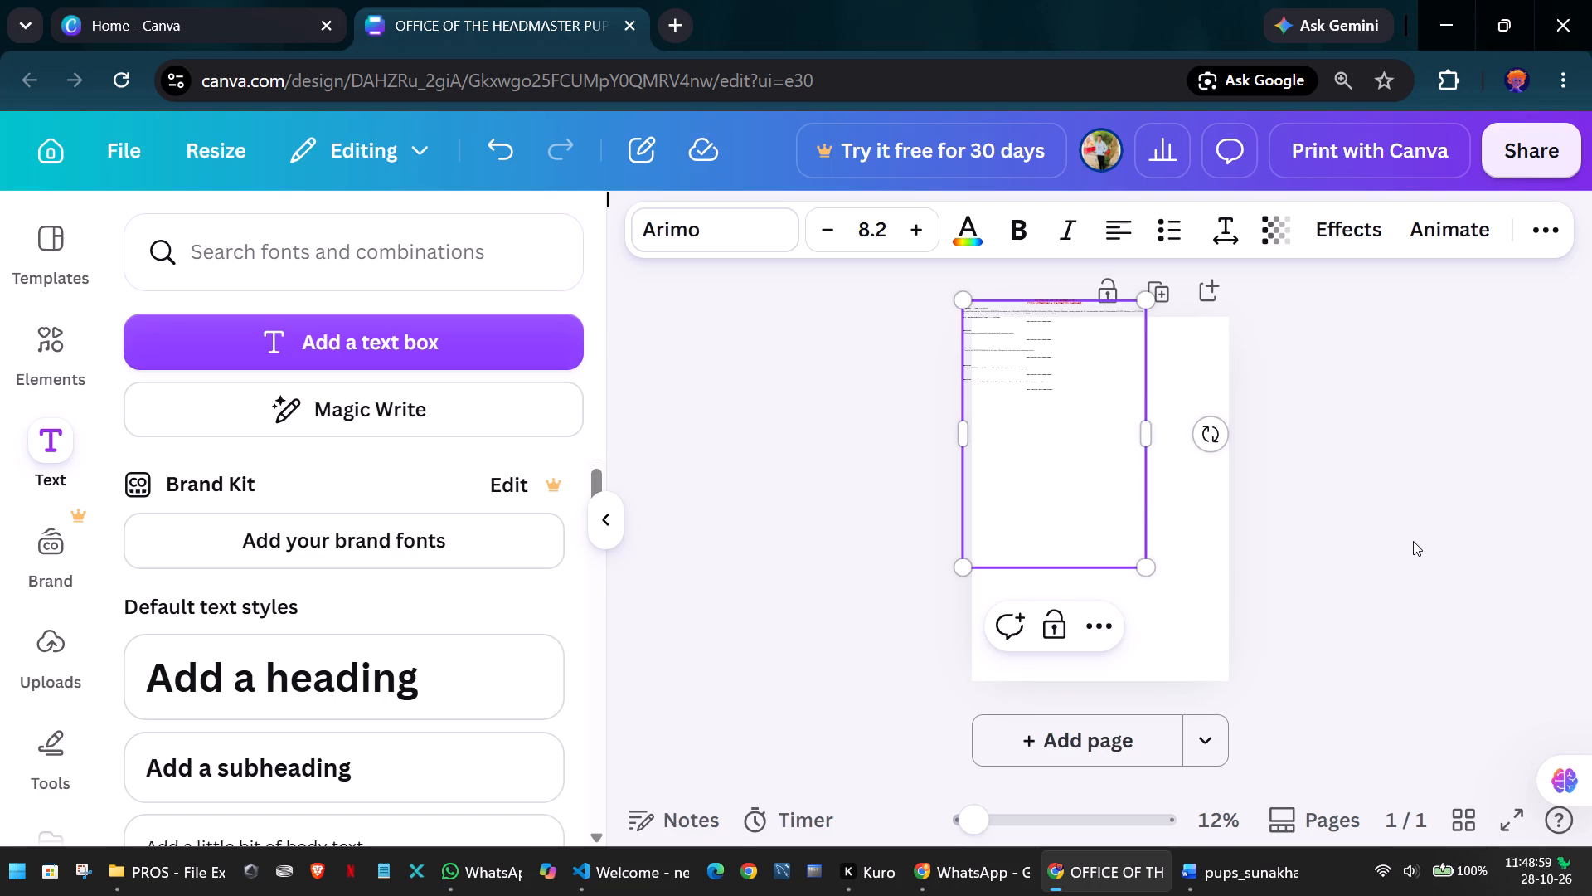
pyautogui.click(1102, 480)
pyautogui.moveTo(1102, 480); pyautogui.dragTo(1146, 519)
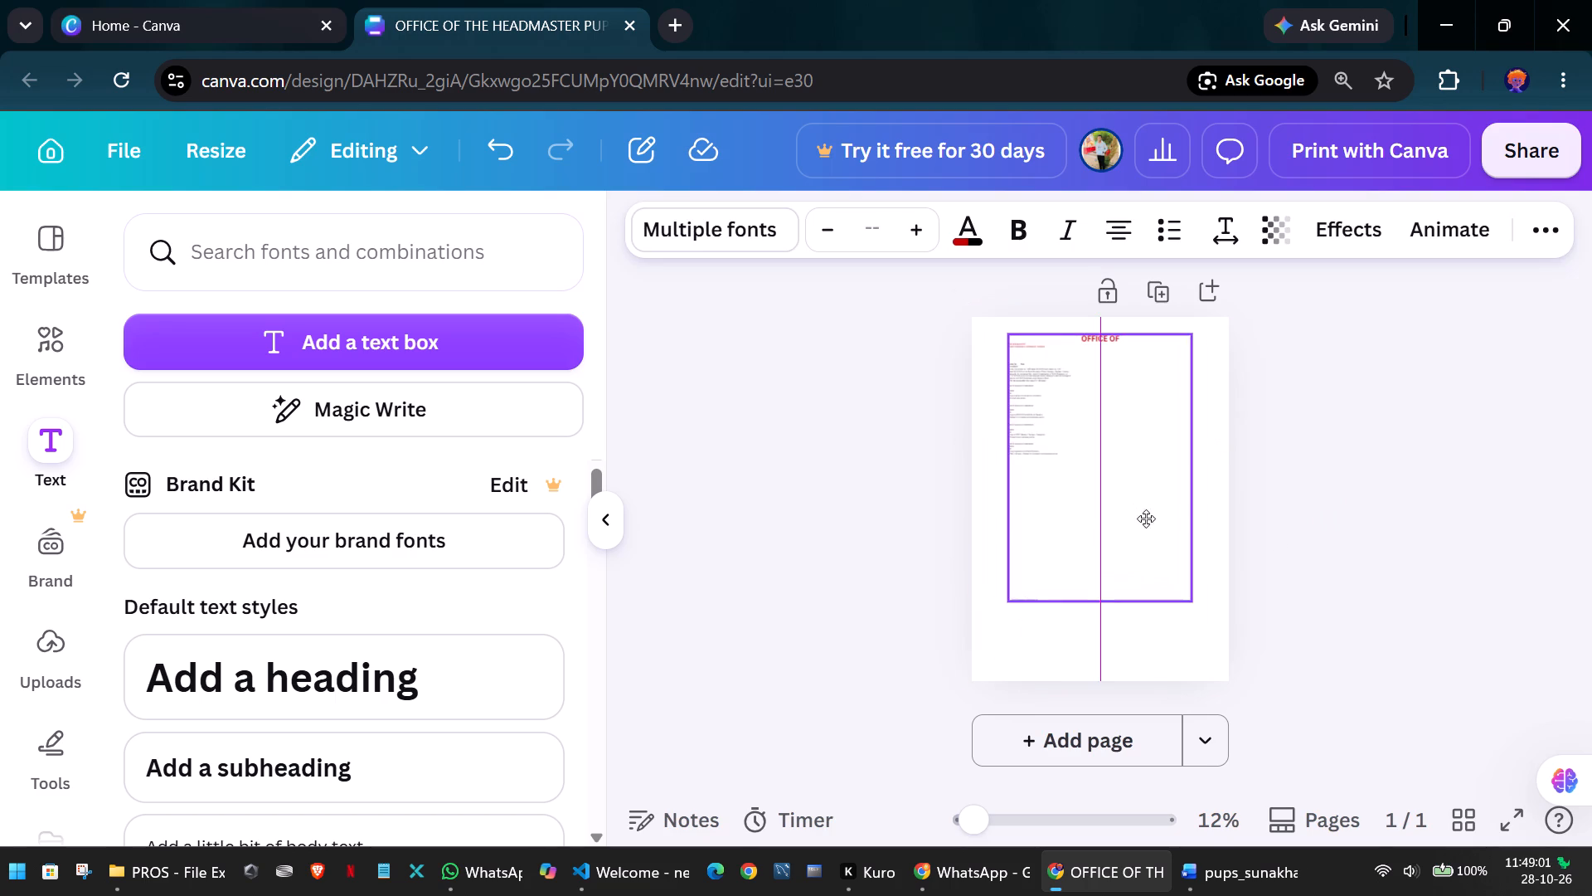
pyautogui.moveTo(1146, 519); pyautogui.dragTo(1144, 526)
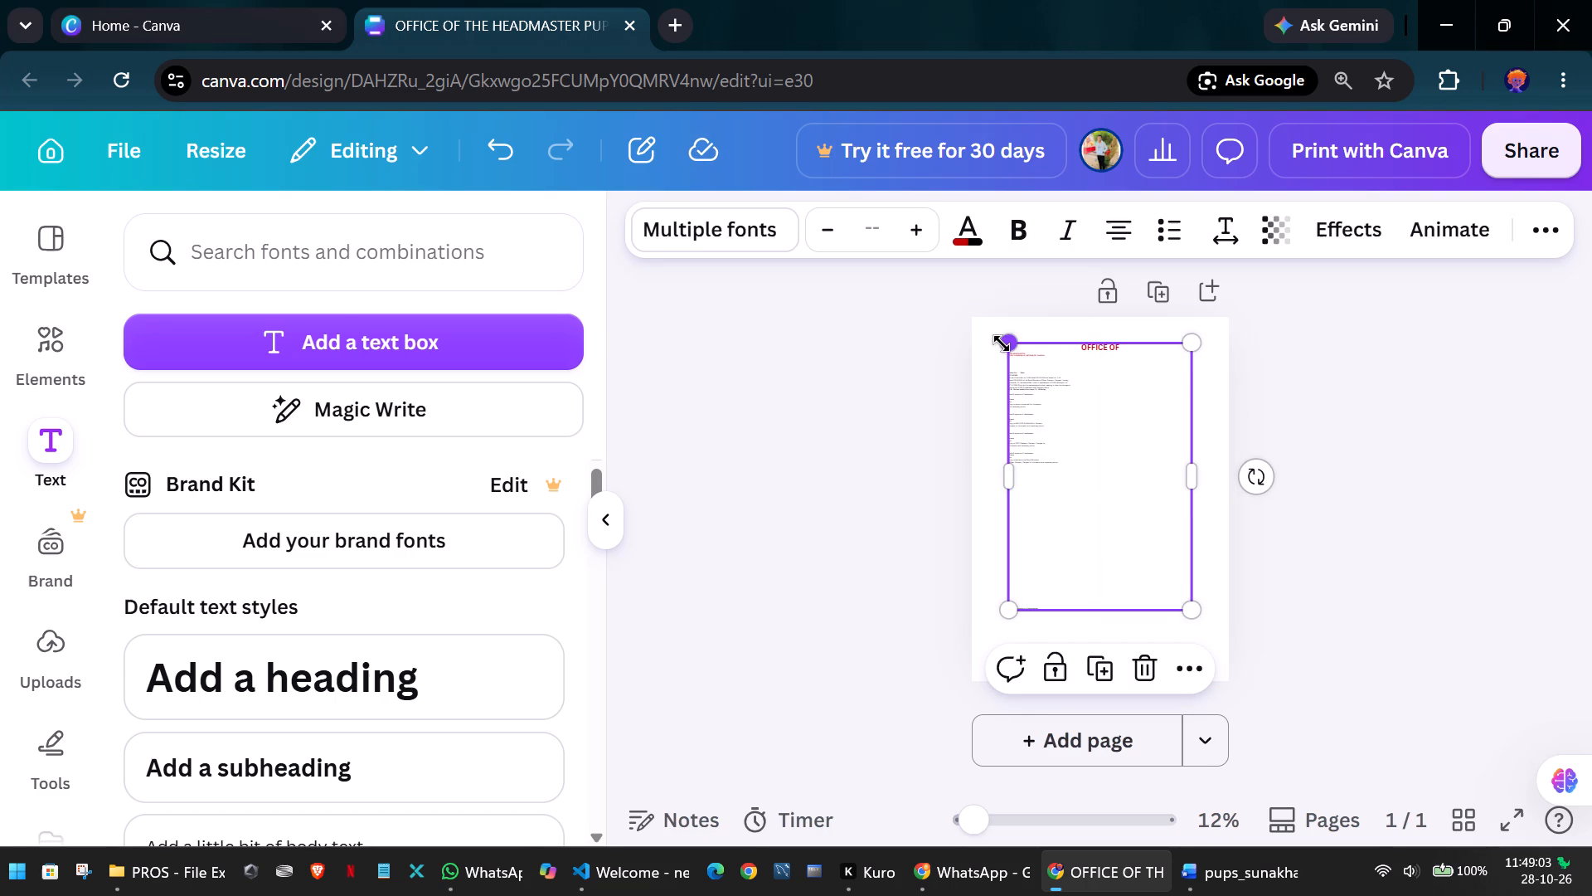
pyautogui.moveTo(1003, 343); pyautogui.dragTo(957, 343)
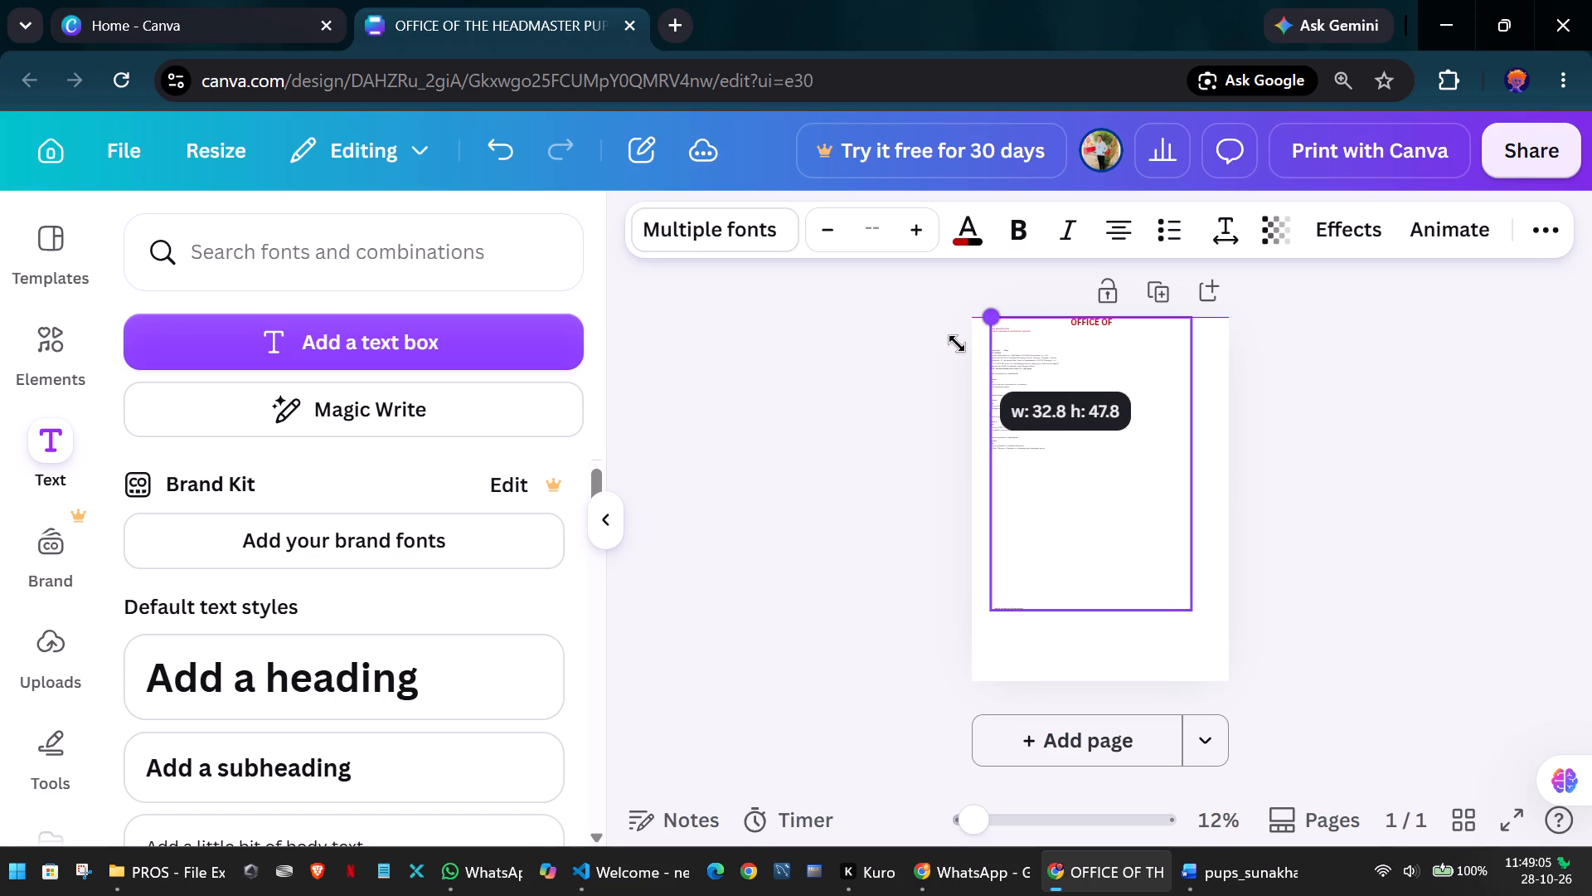
pyautogui.moveTo(957, 343); pyautogui.dragTo(961, 346)
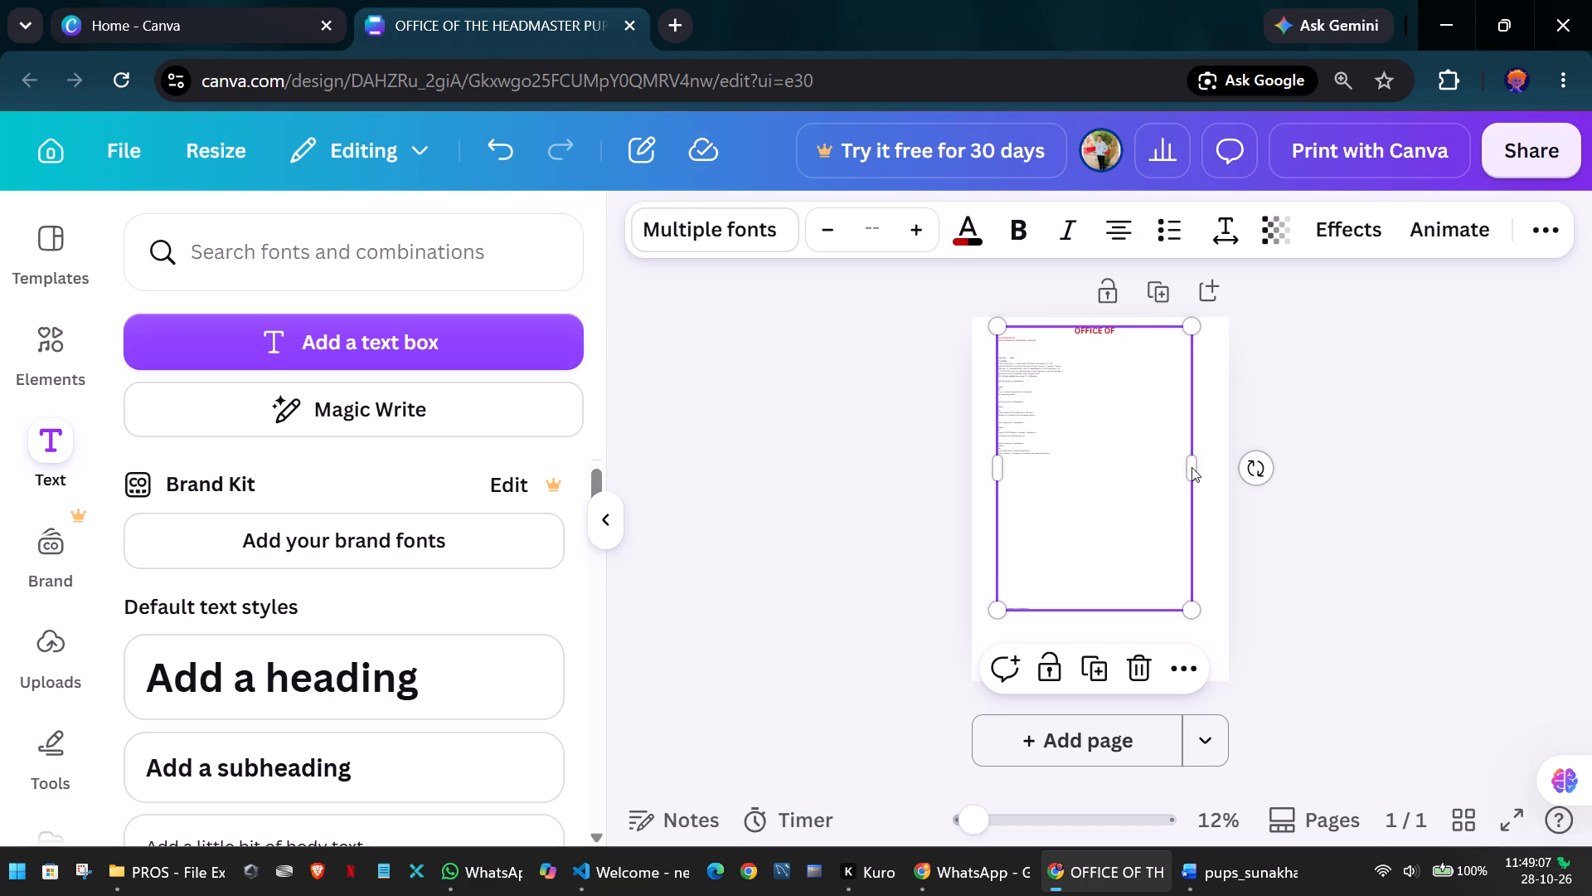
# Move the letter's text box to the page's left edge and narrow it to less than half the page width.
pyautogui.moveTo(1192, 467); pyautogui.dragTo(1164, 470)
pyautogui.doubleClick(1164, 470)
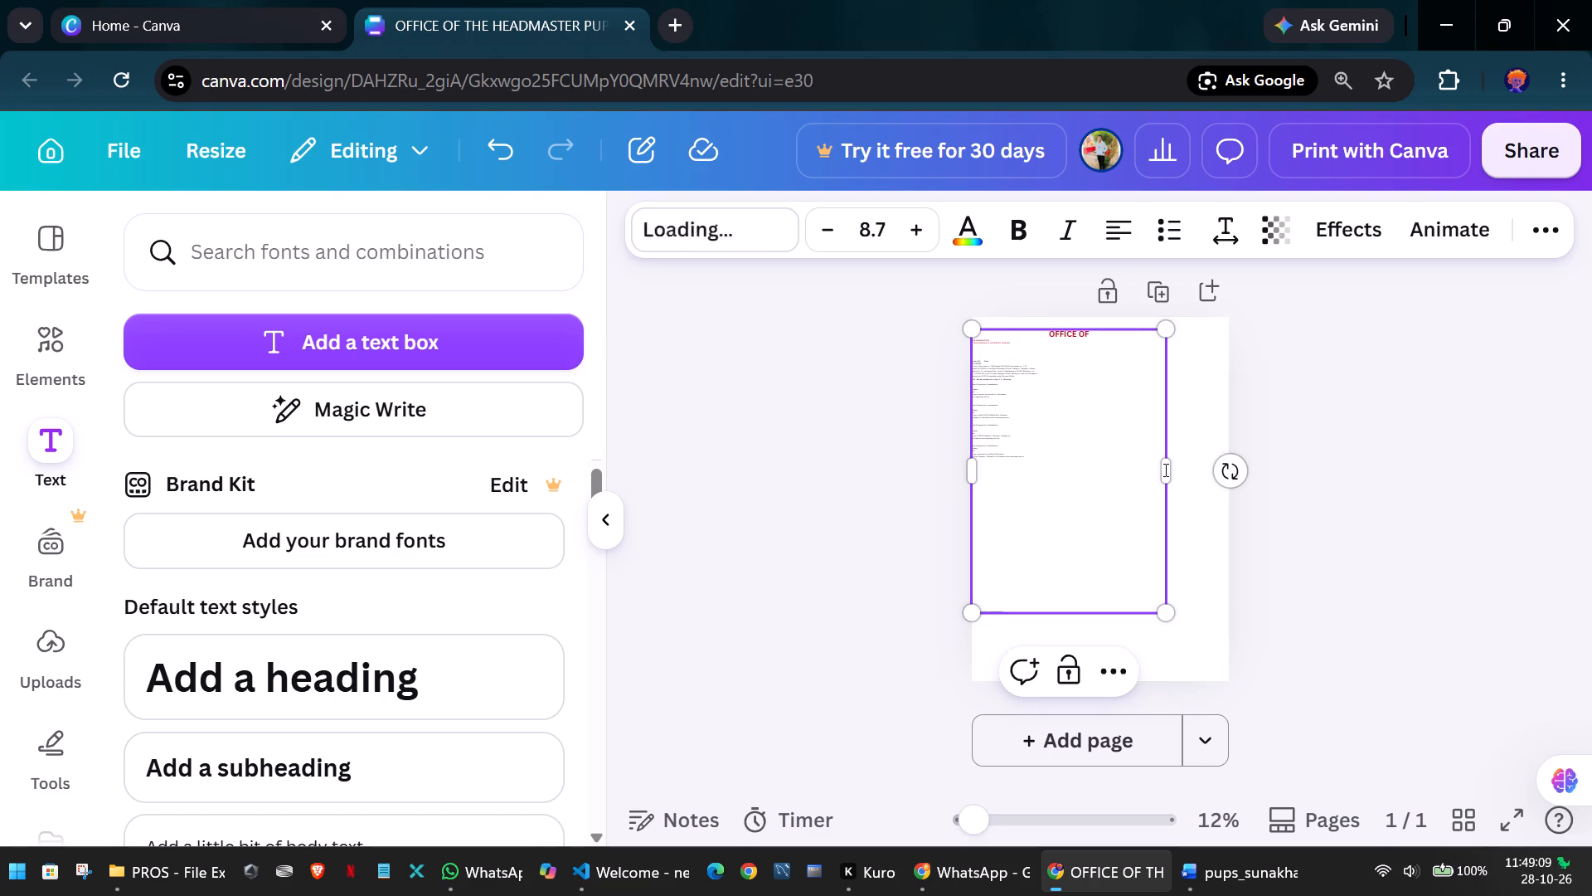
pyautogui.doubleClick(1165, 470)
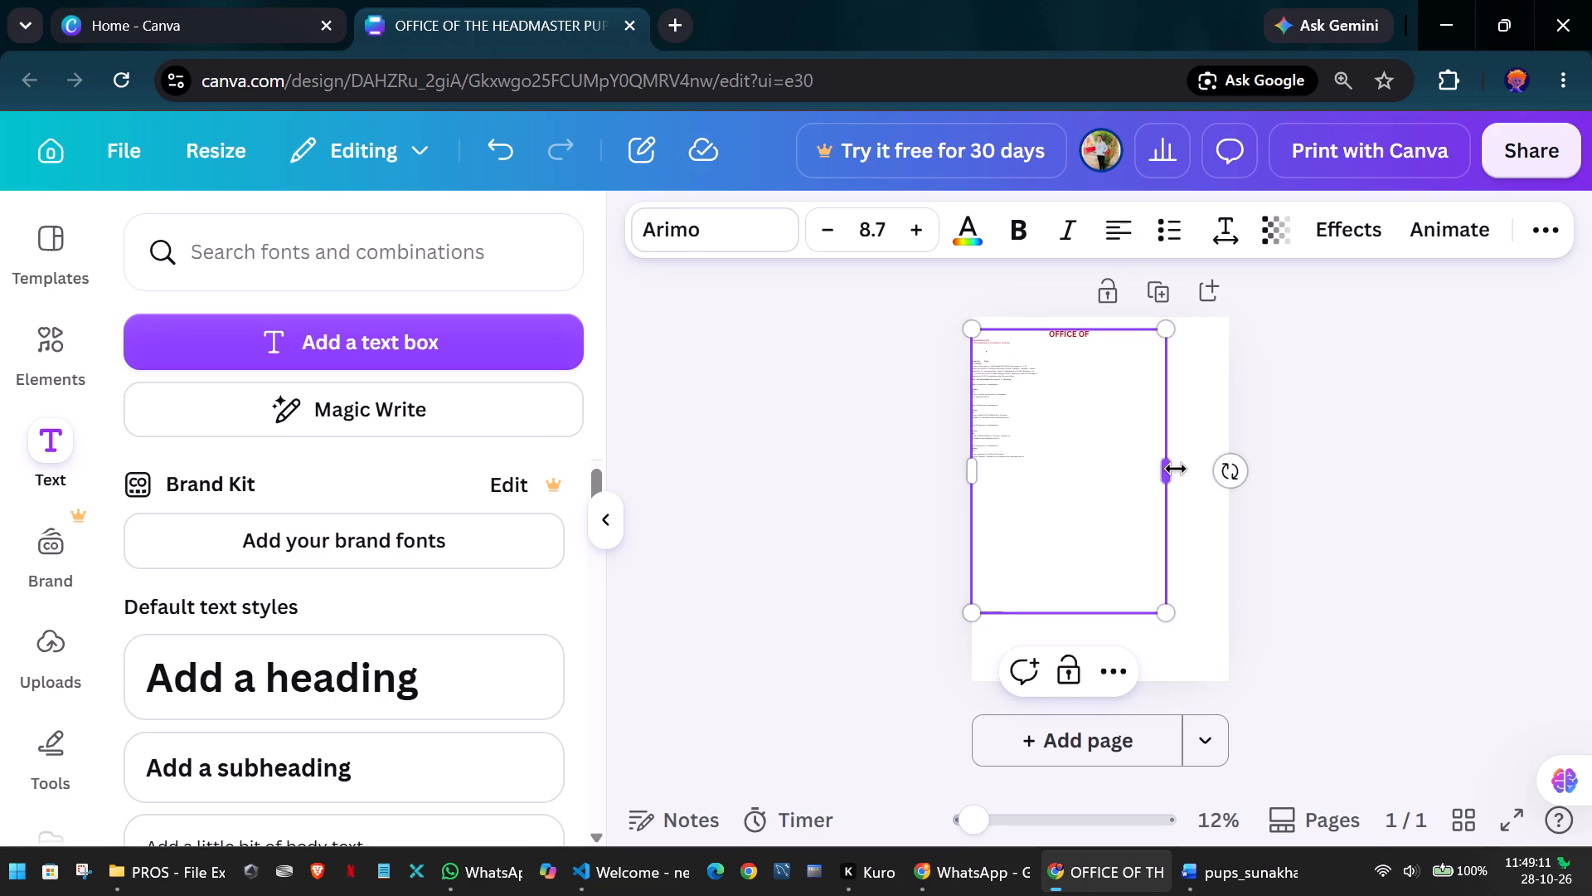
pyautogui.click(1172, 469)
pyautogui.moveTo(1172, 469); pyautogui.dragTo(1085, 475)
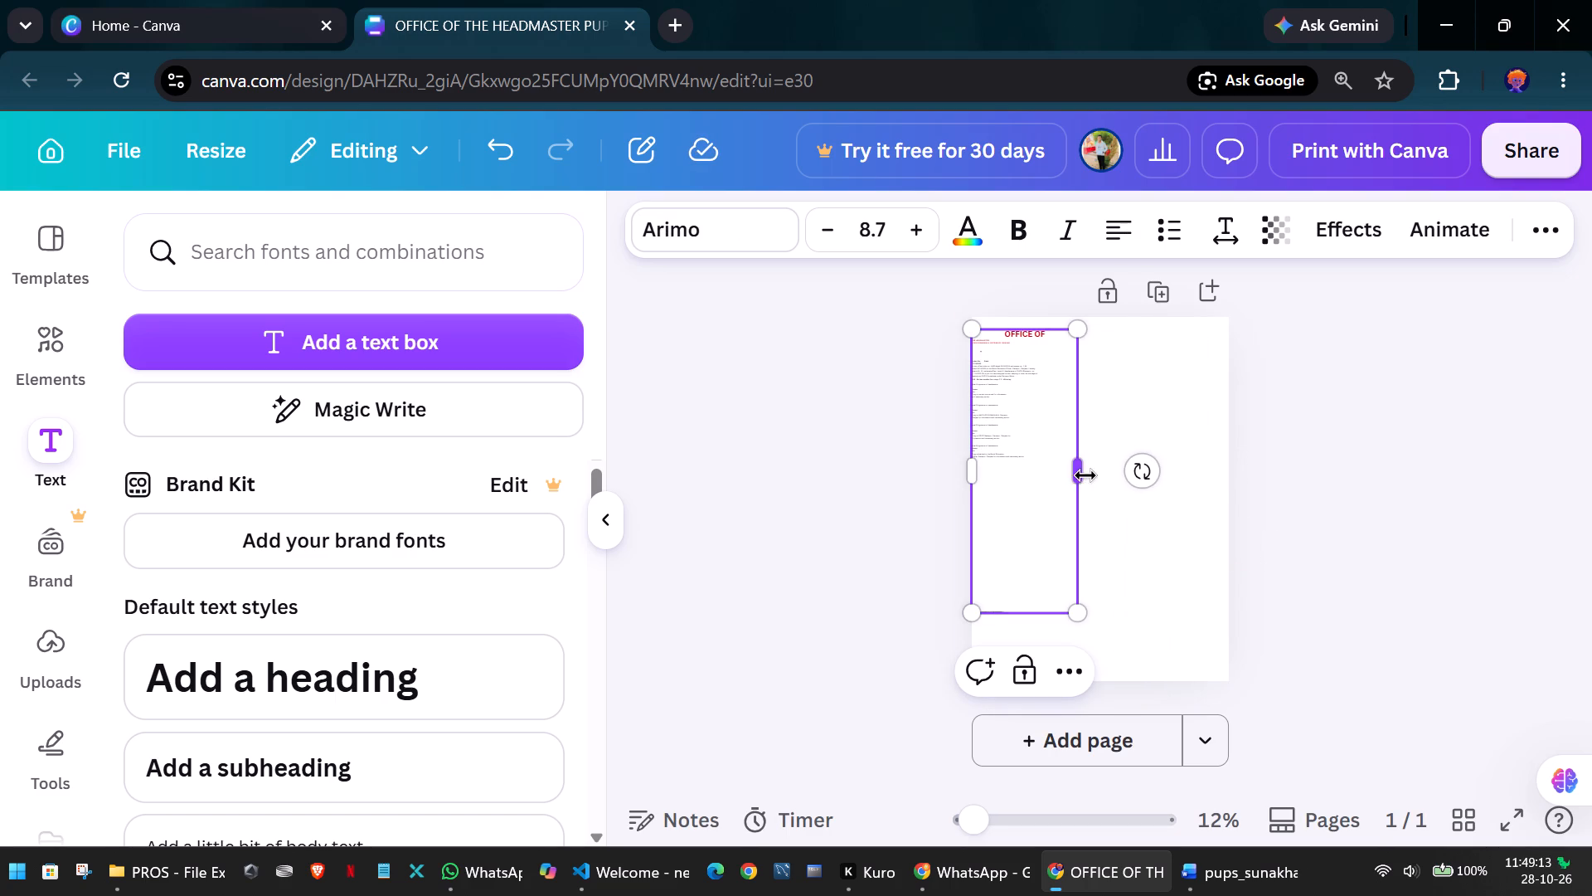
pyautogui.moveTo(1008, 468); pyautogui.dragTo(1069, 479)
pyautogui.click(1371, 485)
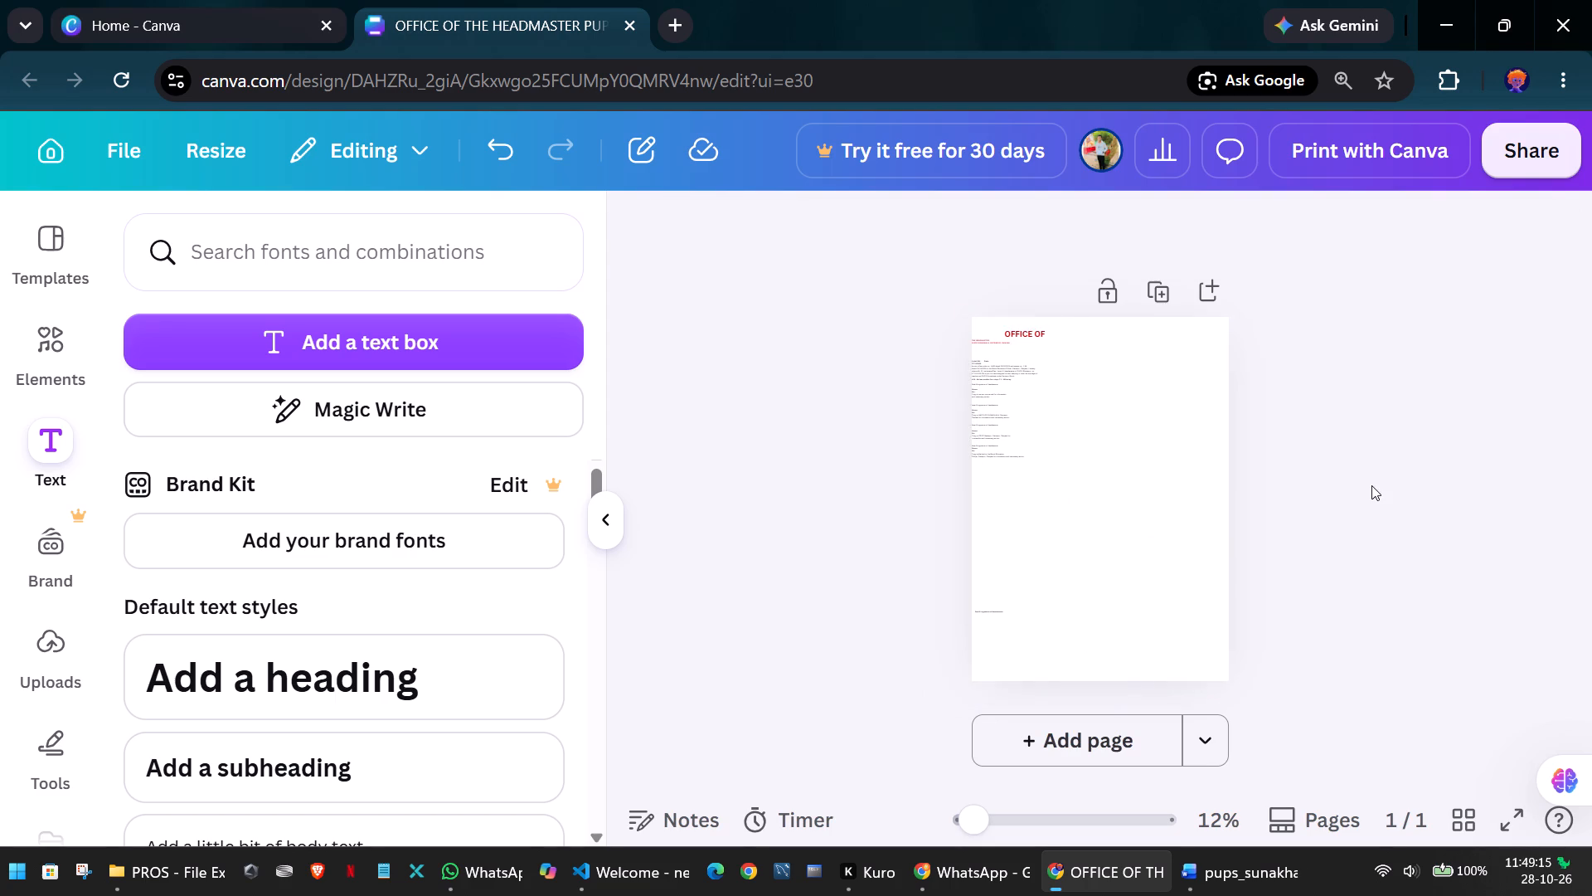
# Centre the letter's text box on the page and scale it up to the top edge, about 18.9 wide by 50.5 high.
pyautogui.moveTo(1058, 442); pyautogui.dragTo(1133, 456)
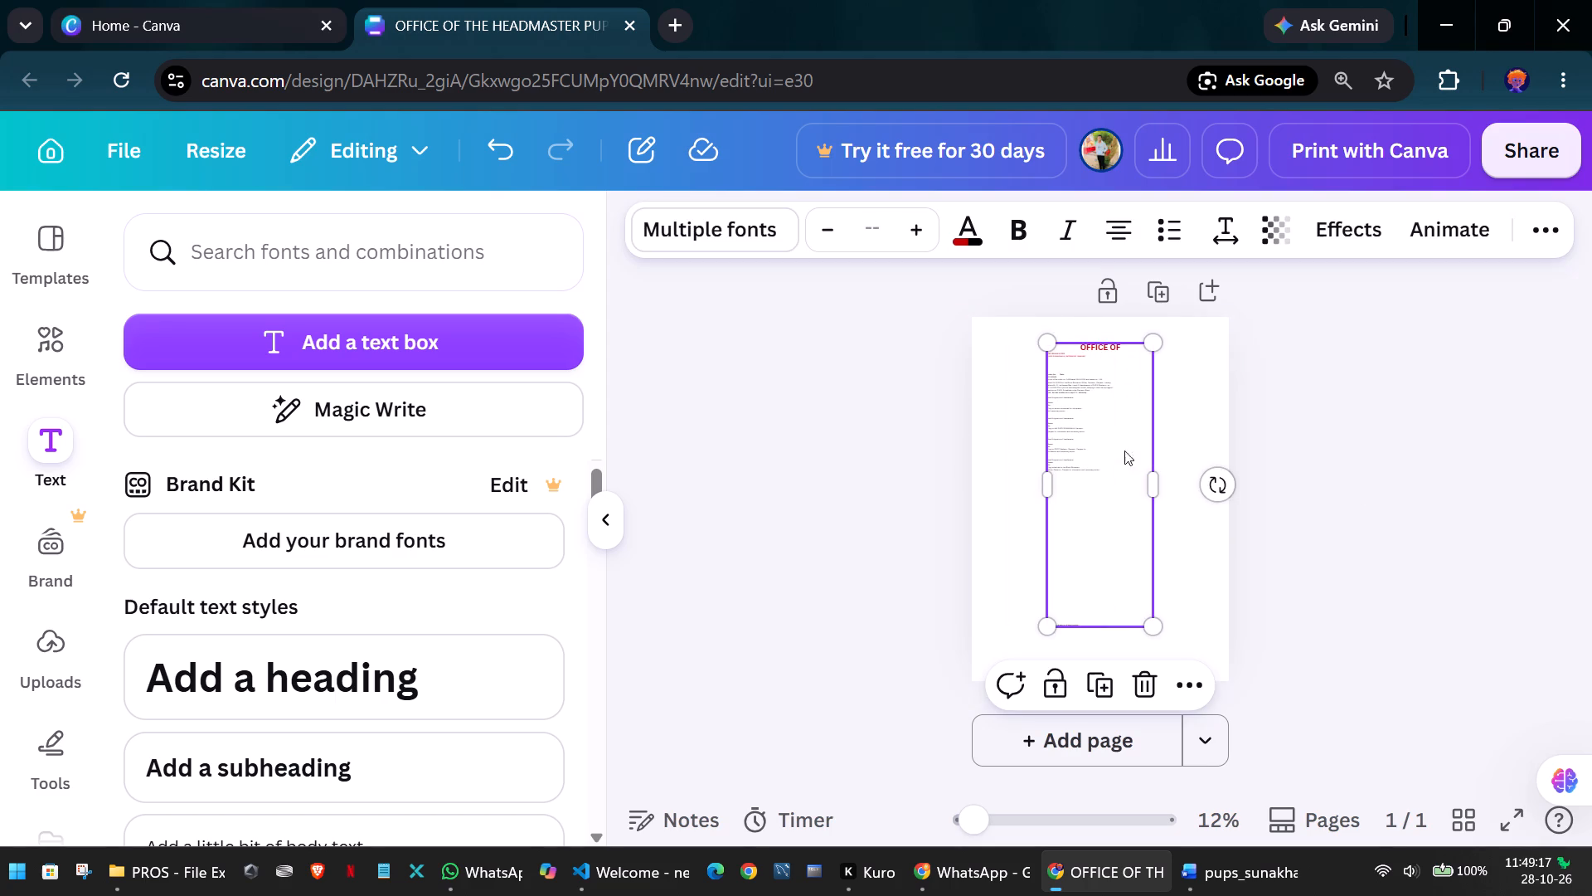
pyautogui.moveTo(1048, 344); pyautogui.dragTo(955, 347)
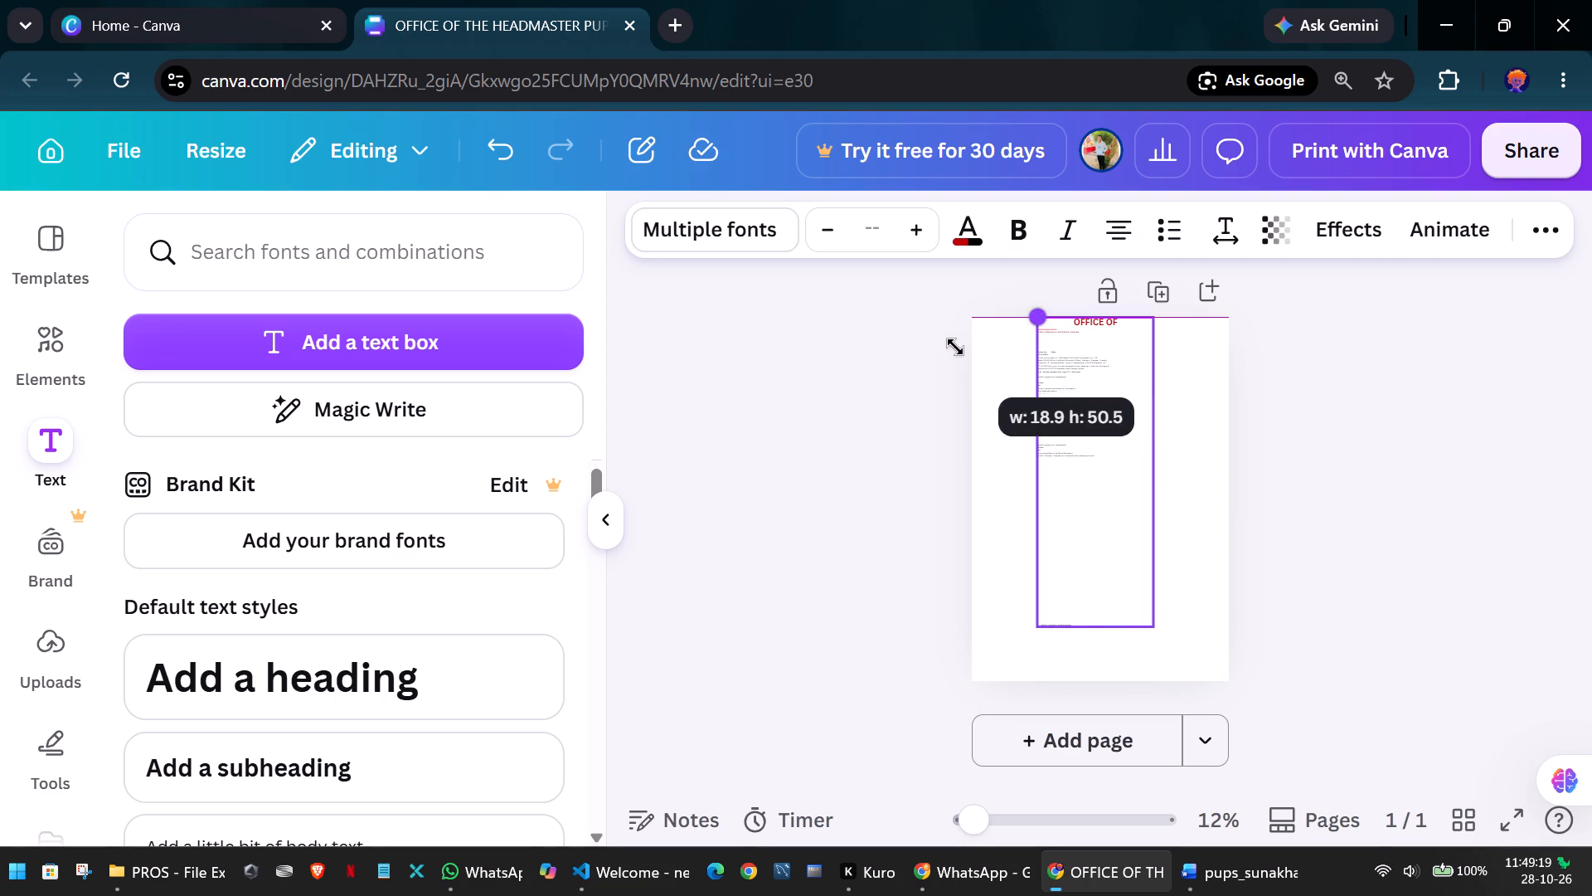
pyautogui.moveTo(955, 347); pyautogui.dragTo(959, 348)
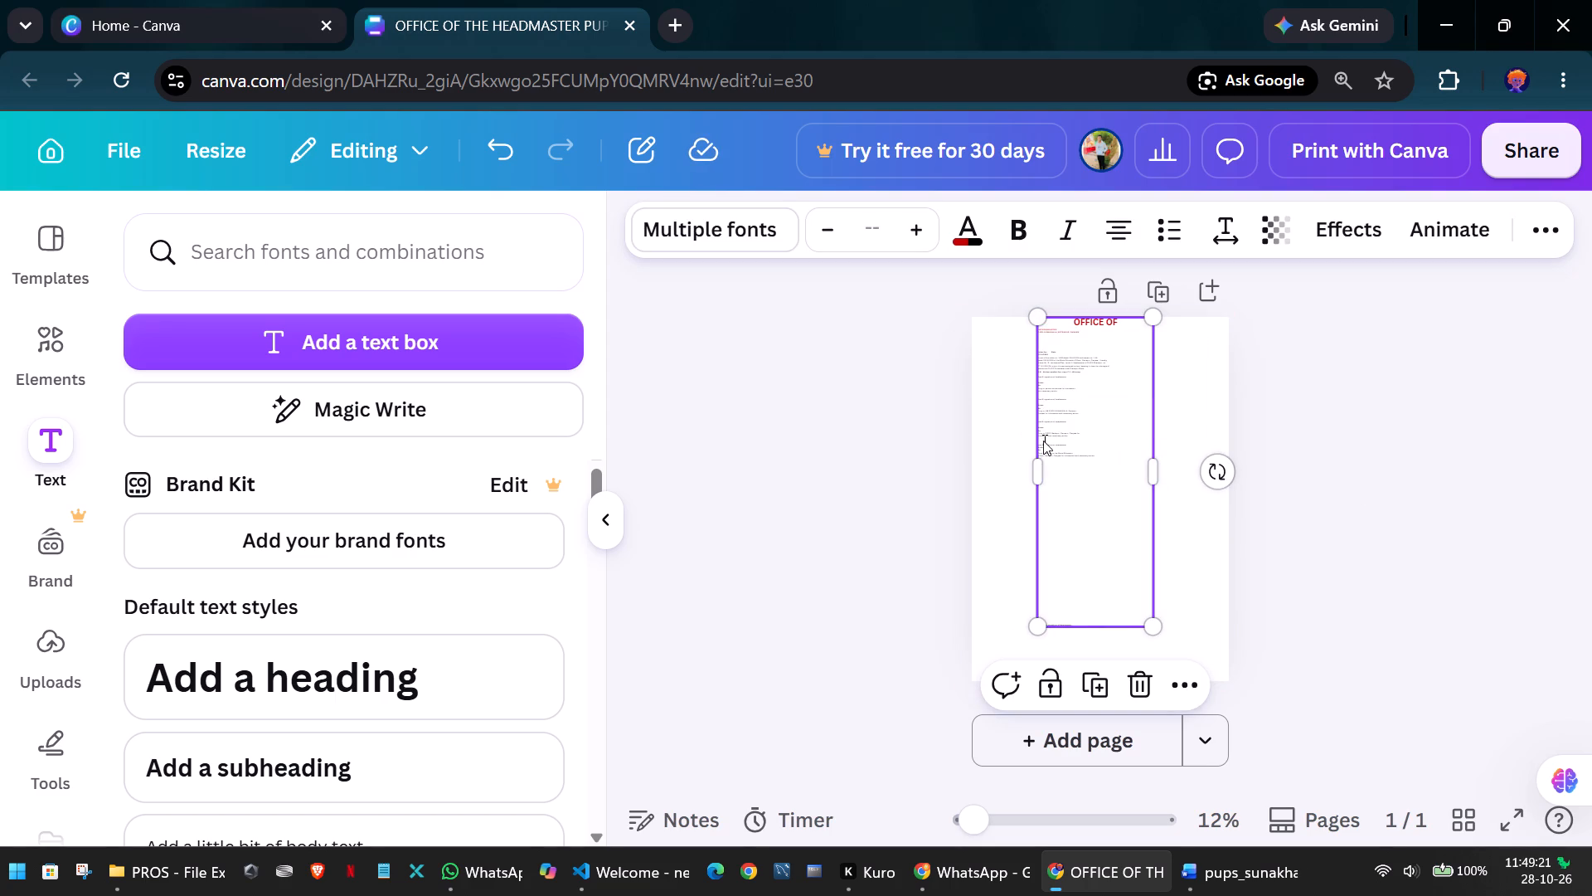
# Widen the letter's text box on both sides so it spans the full width of the poster page.
pyautogui.moveTo(1036, 460); pyautogui.dragTo(977, 472)
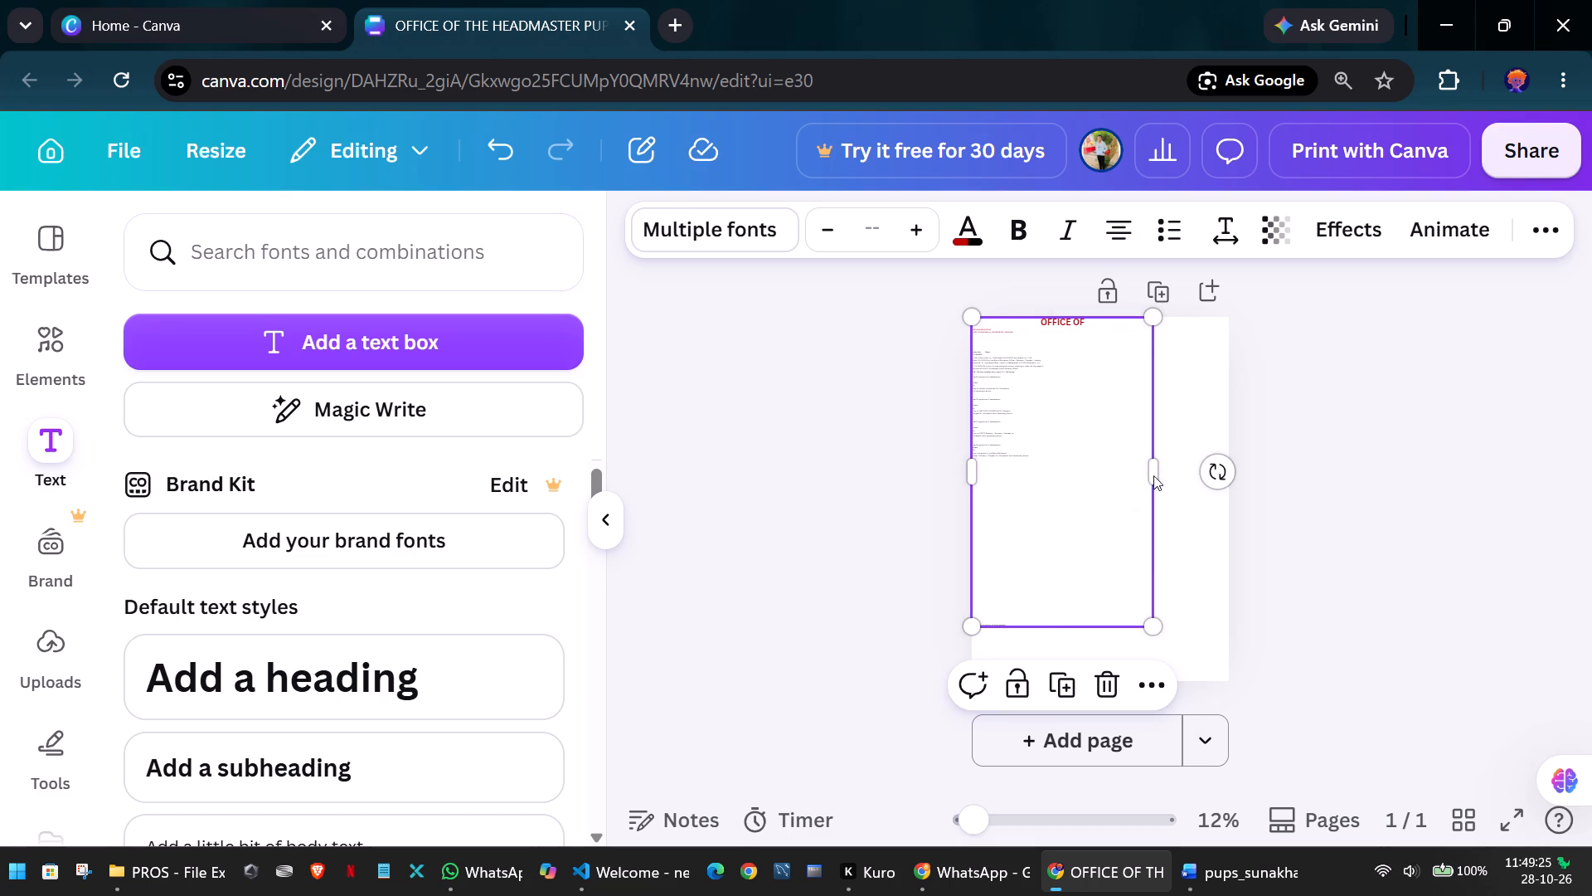
pyautogui.moveTo(1158, 472); pyautogui.dragTo(1232, 475)
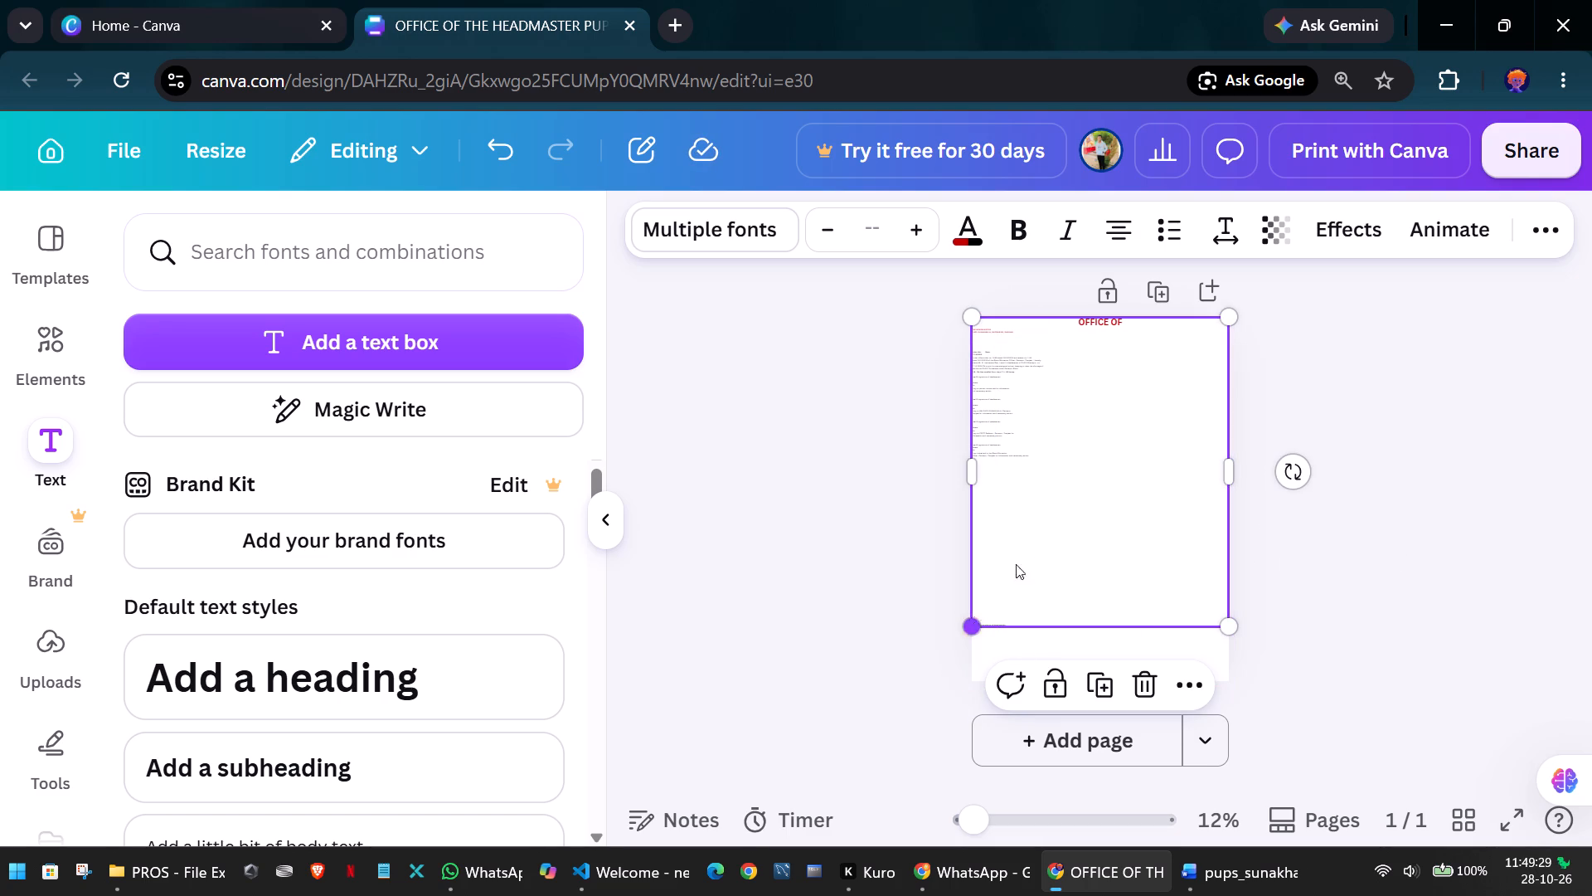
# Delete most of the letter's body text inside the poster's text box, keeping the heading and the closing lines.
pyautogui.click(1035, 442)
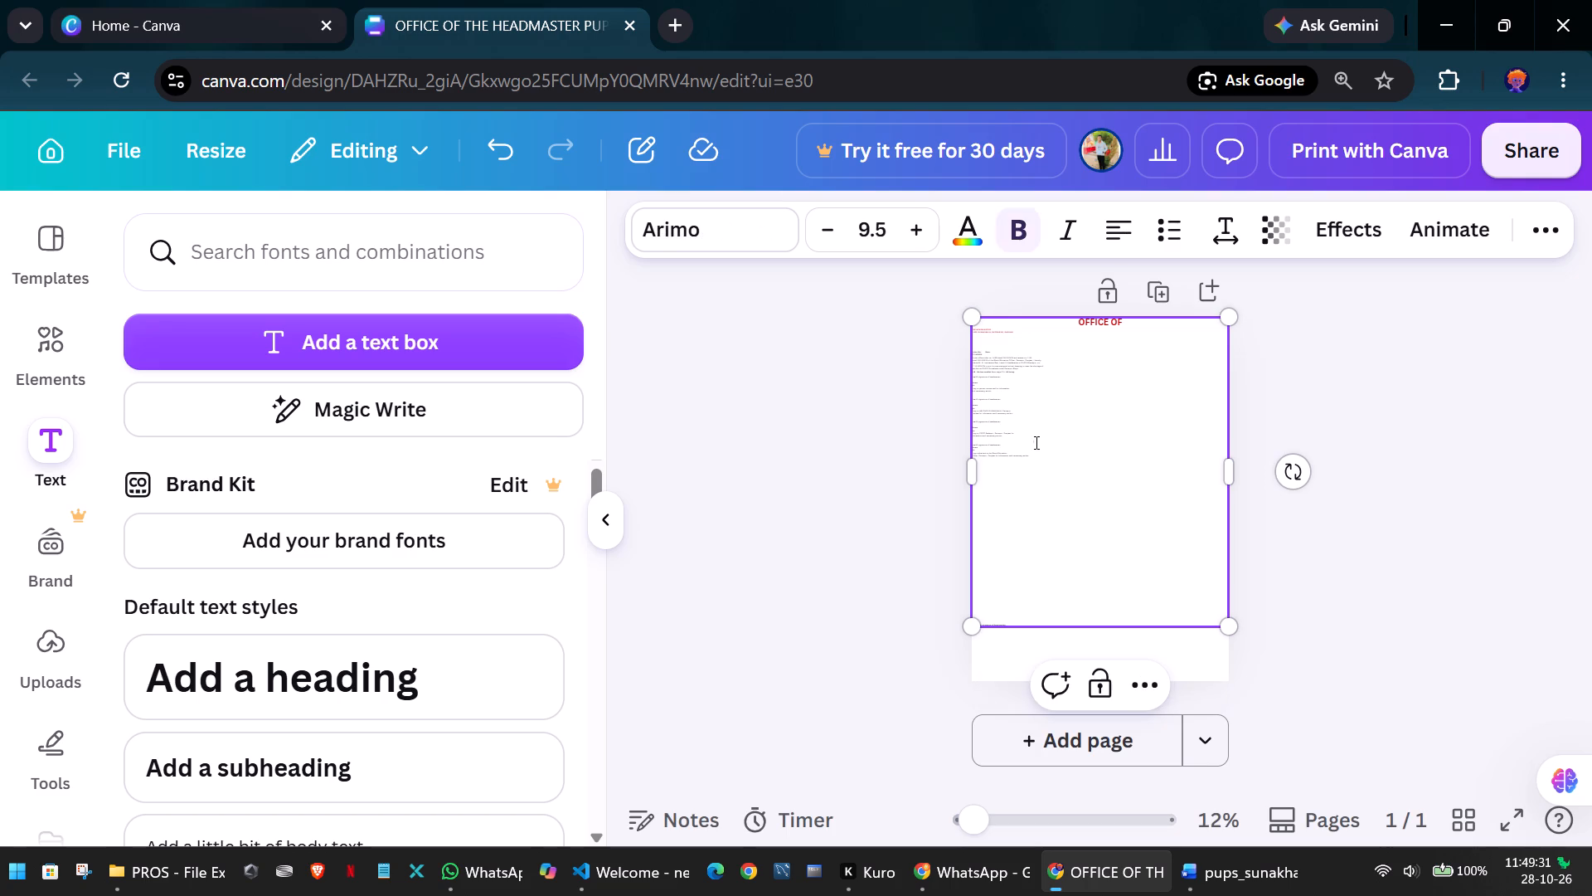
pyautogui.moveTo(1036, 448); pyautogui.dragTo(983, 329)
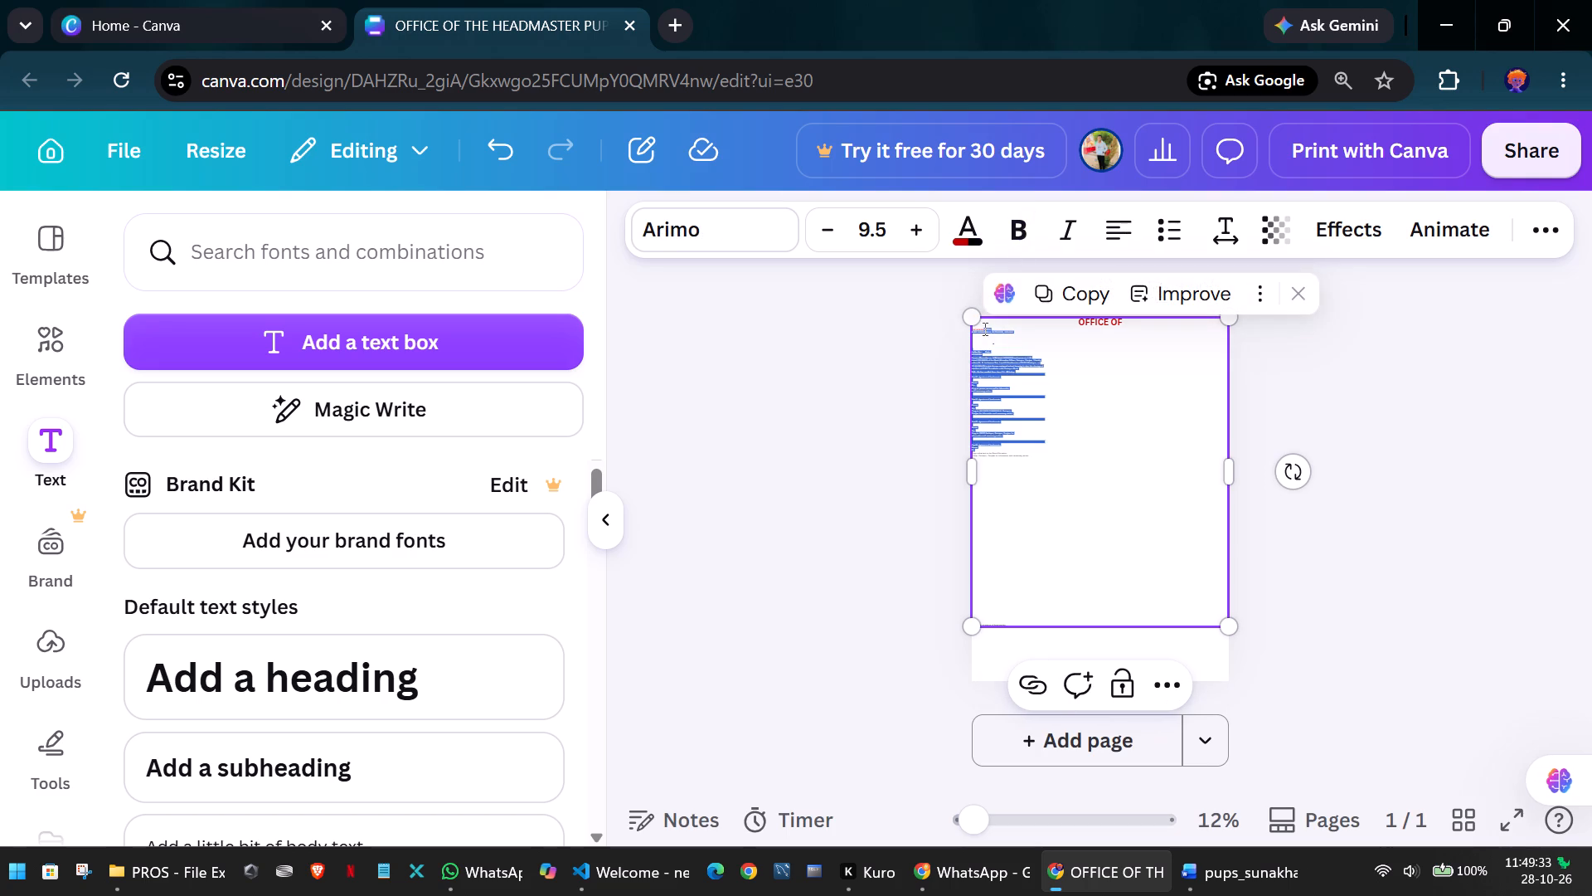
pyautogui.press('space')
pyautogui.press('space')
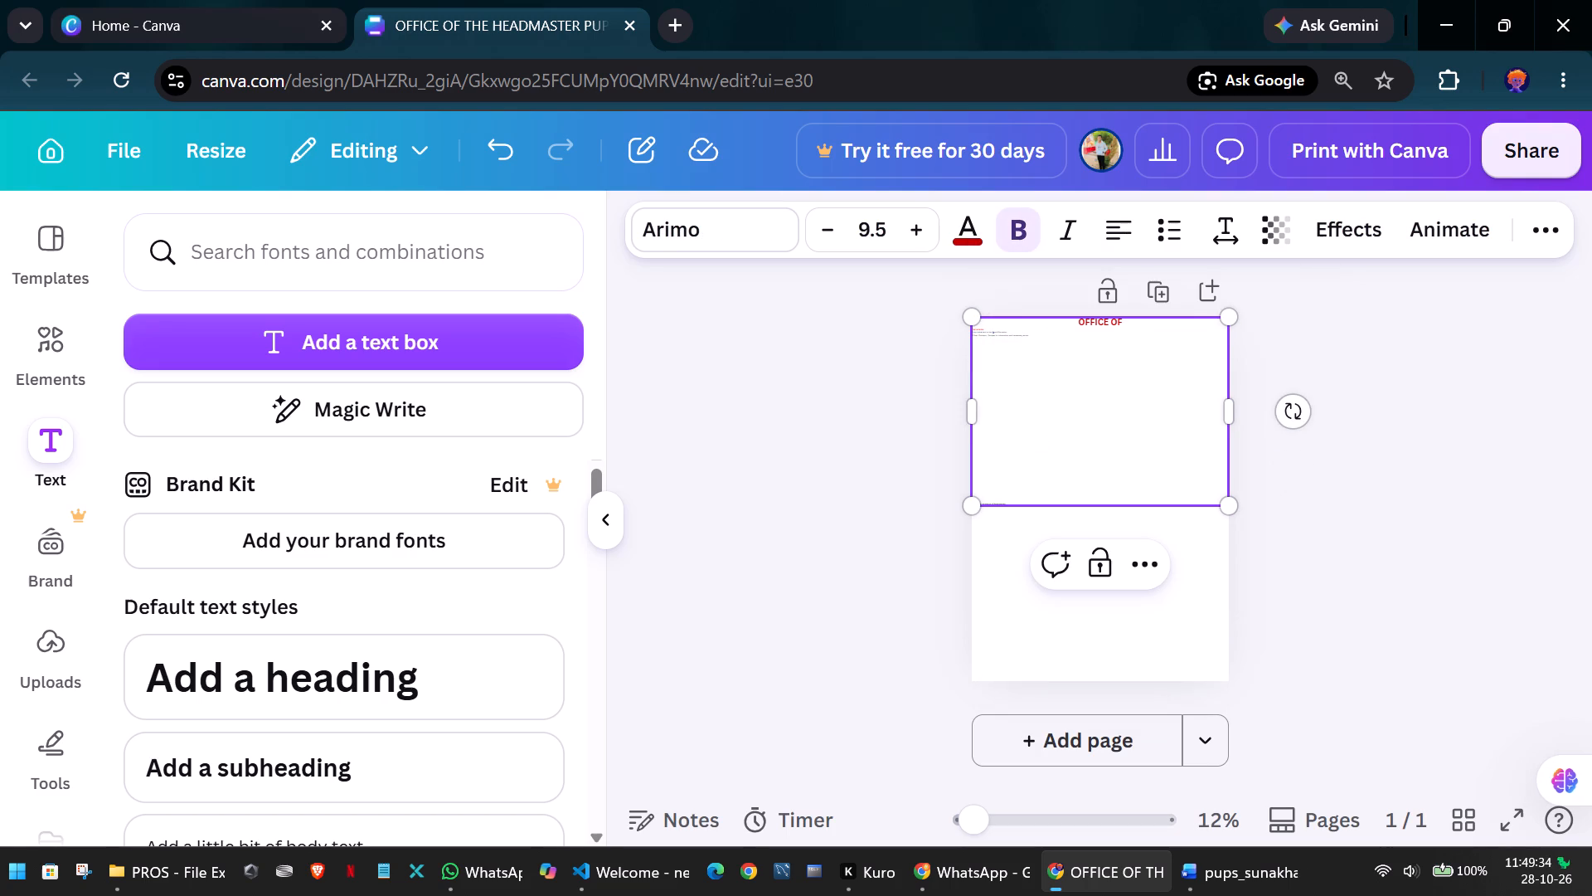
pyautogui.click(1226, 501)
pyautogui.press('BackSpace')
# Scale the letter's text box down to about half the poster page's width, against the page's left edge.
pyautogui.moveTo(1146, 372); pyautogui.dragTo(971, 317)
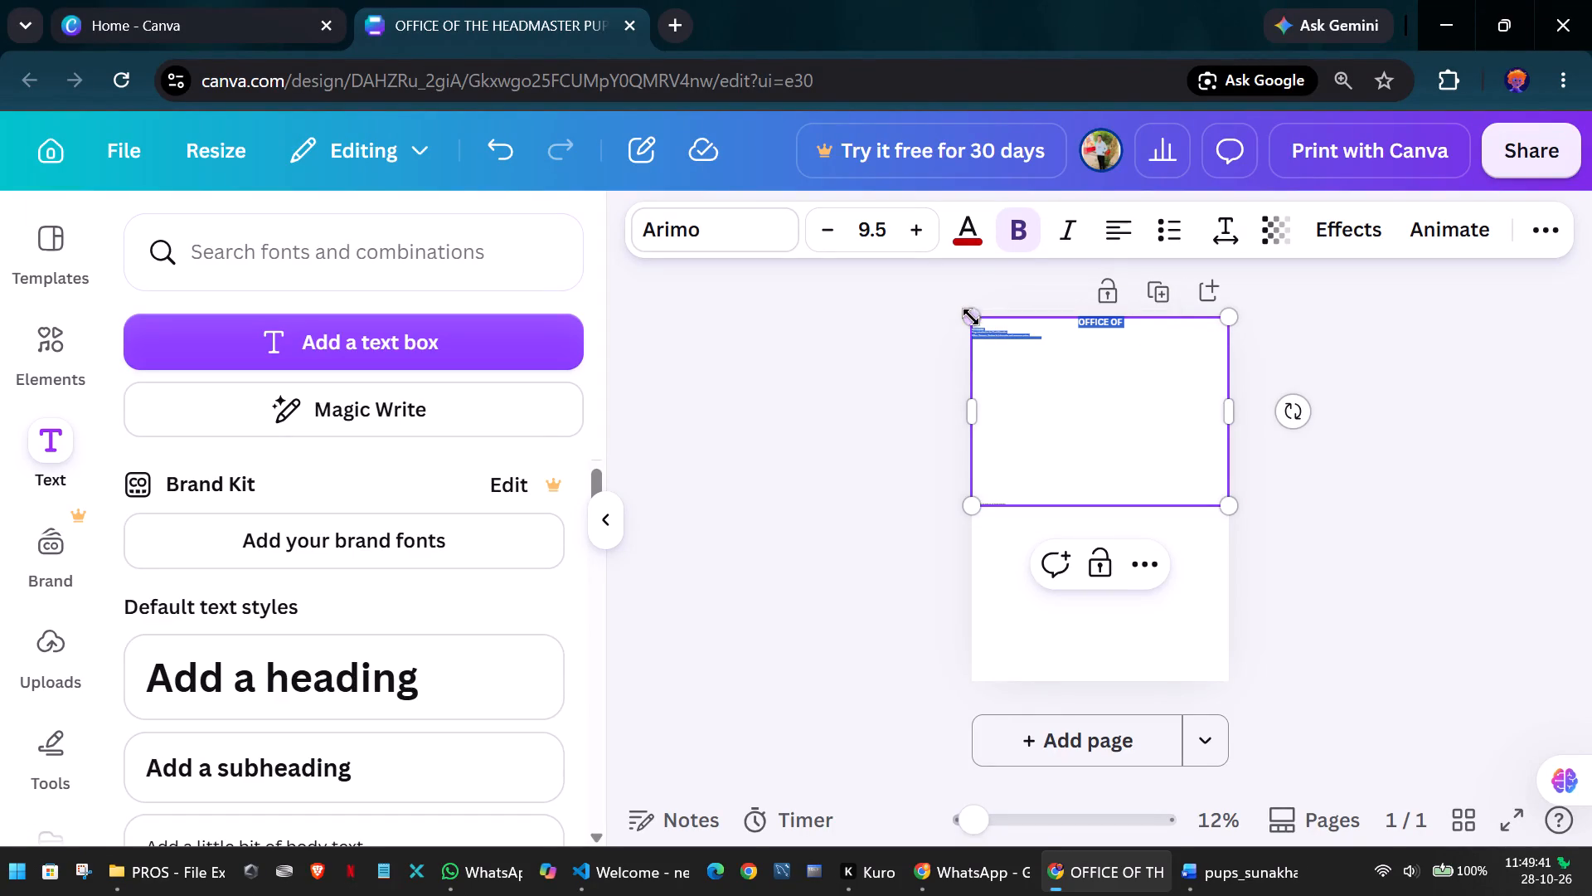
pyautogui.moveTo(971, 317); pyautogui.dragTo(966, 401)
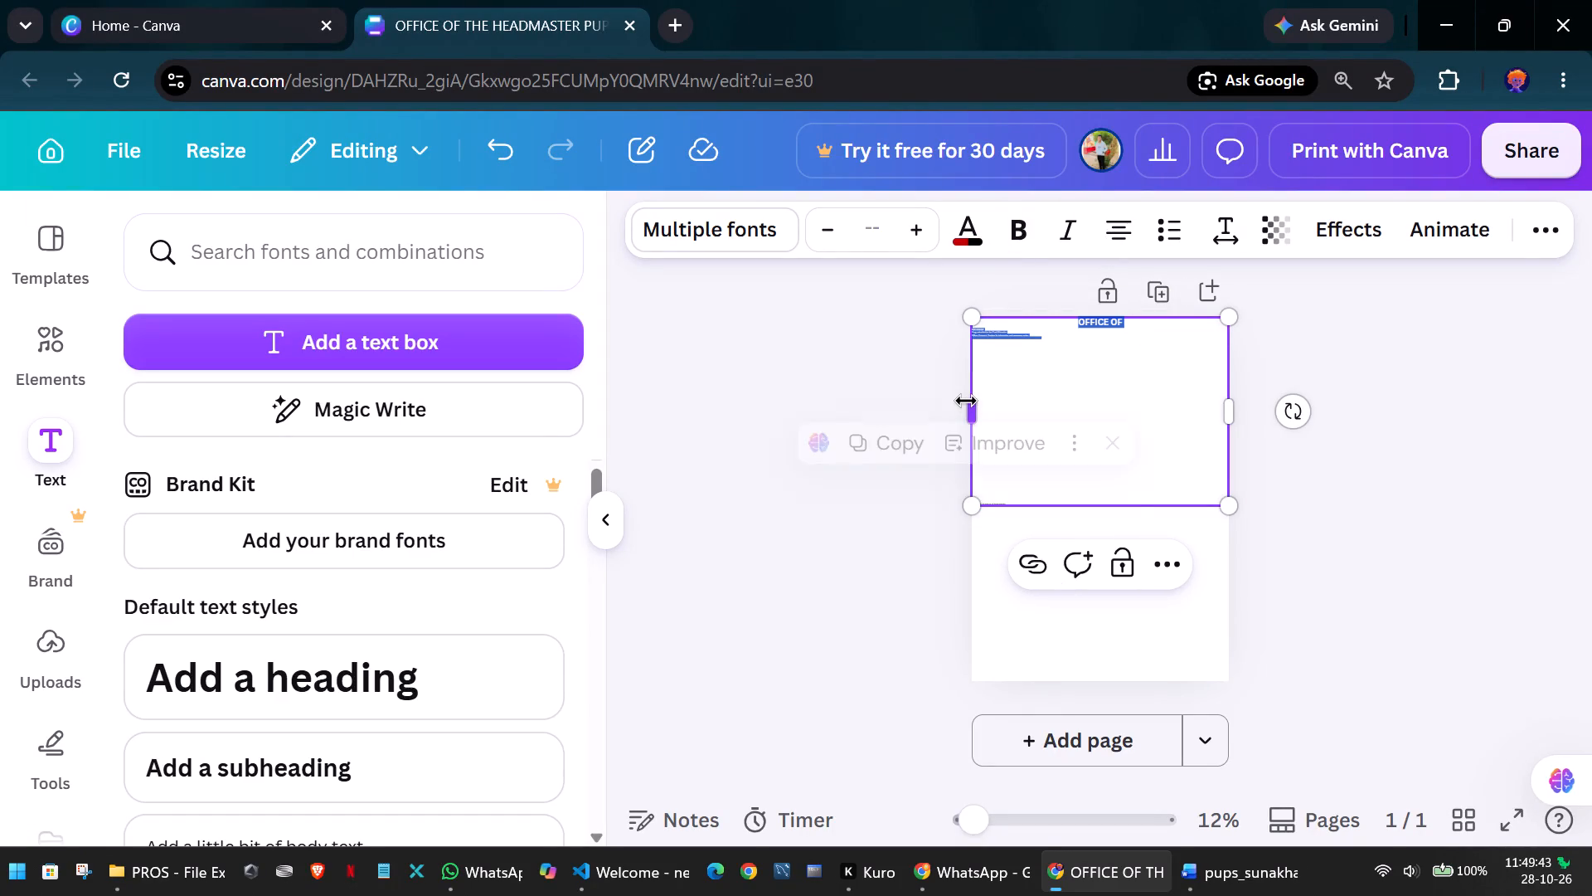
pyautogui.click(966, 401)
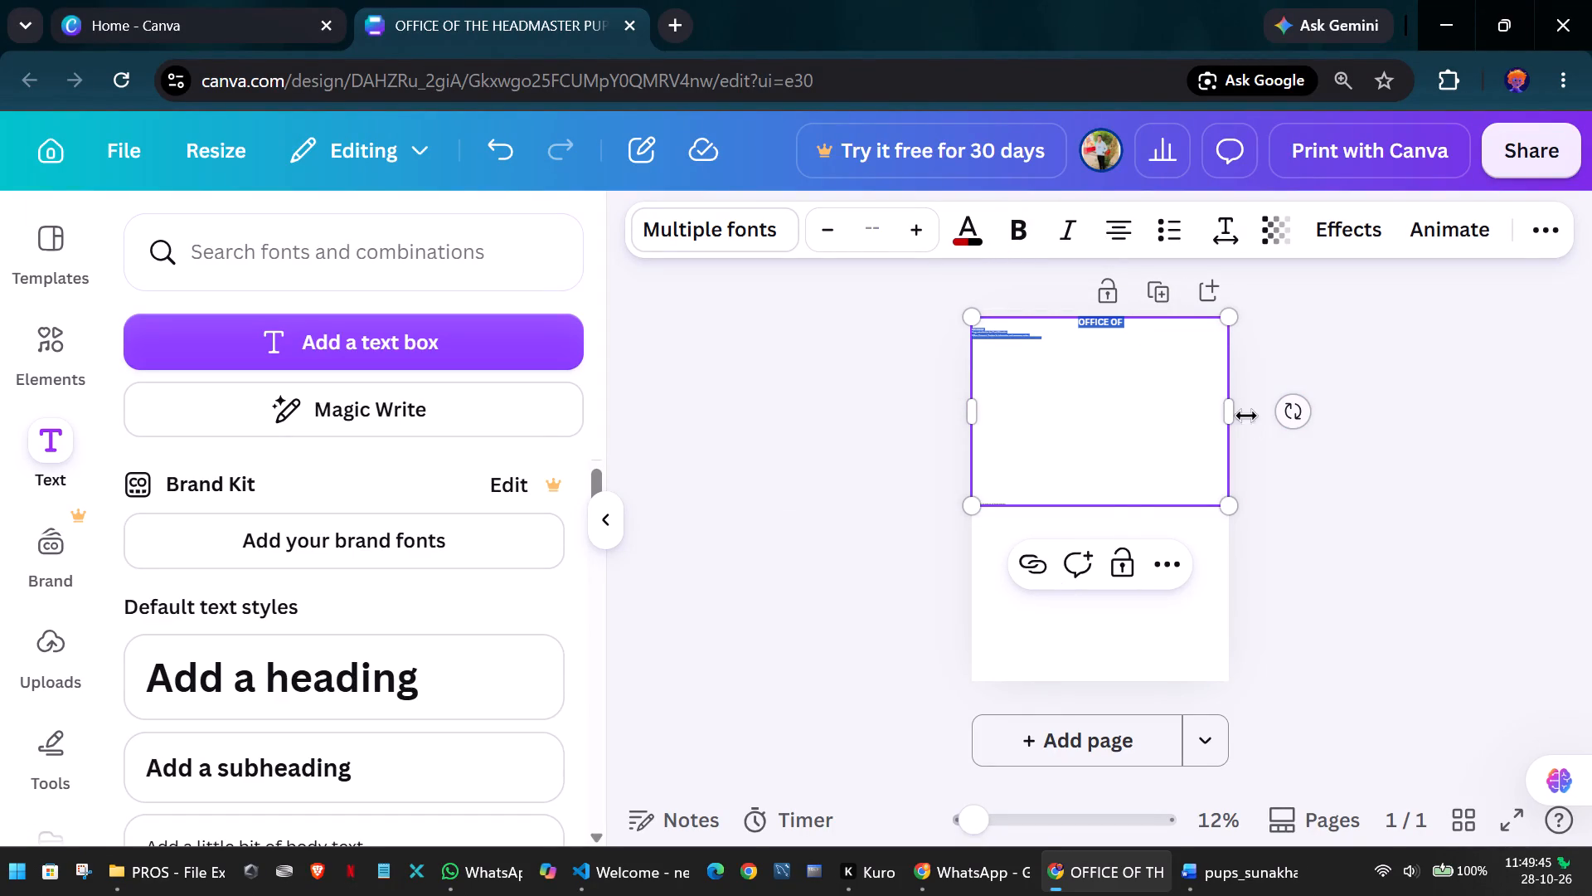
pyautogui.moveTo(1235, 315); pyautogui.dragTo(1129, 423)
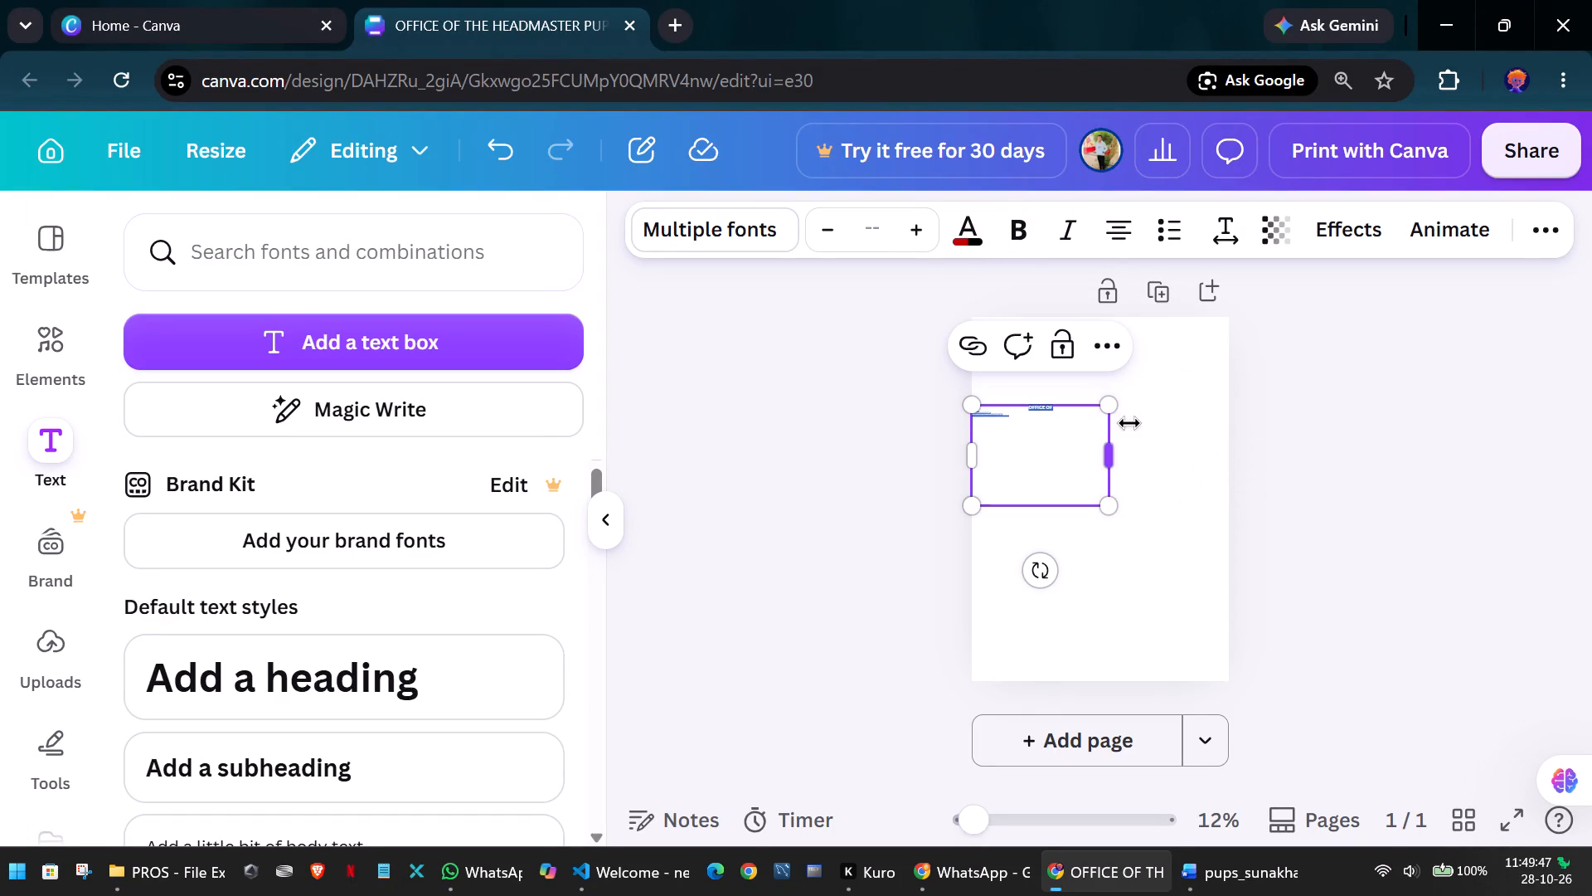
# Delete the letter's text box from the poster page.
pyautogui.click(1228, 475)
pyautogui.moveTo(1101, 442); pyautogui.dragTo(1074, 434)
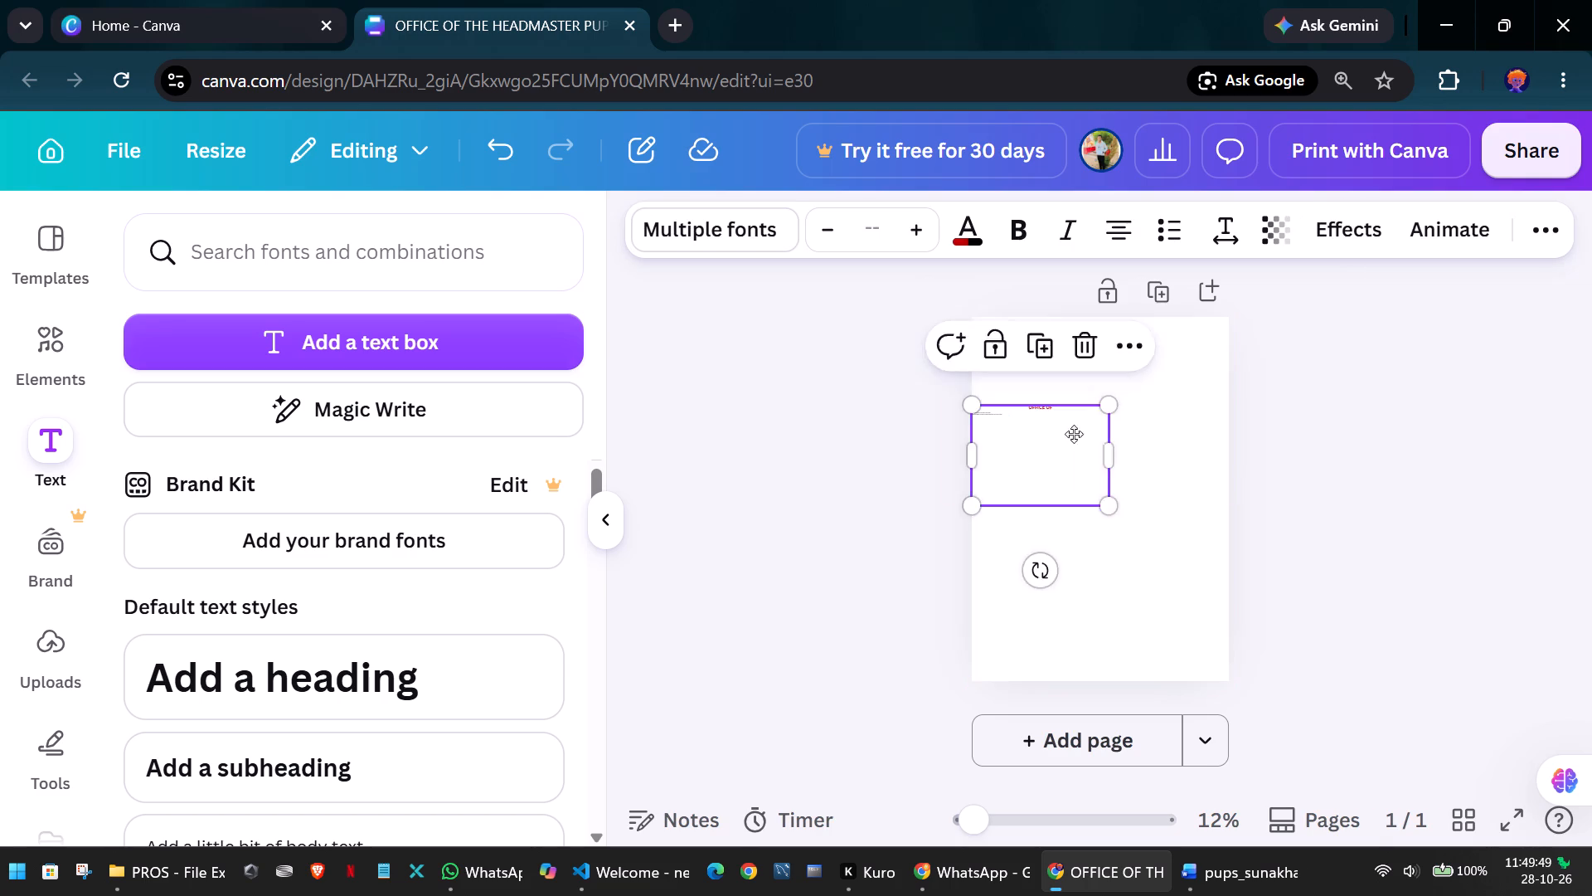
pyautogui.moveTo(1074, 434); pyautogui.dragTo(1176, 429)
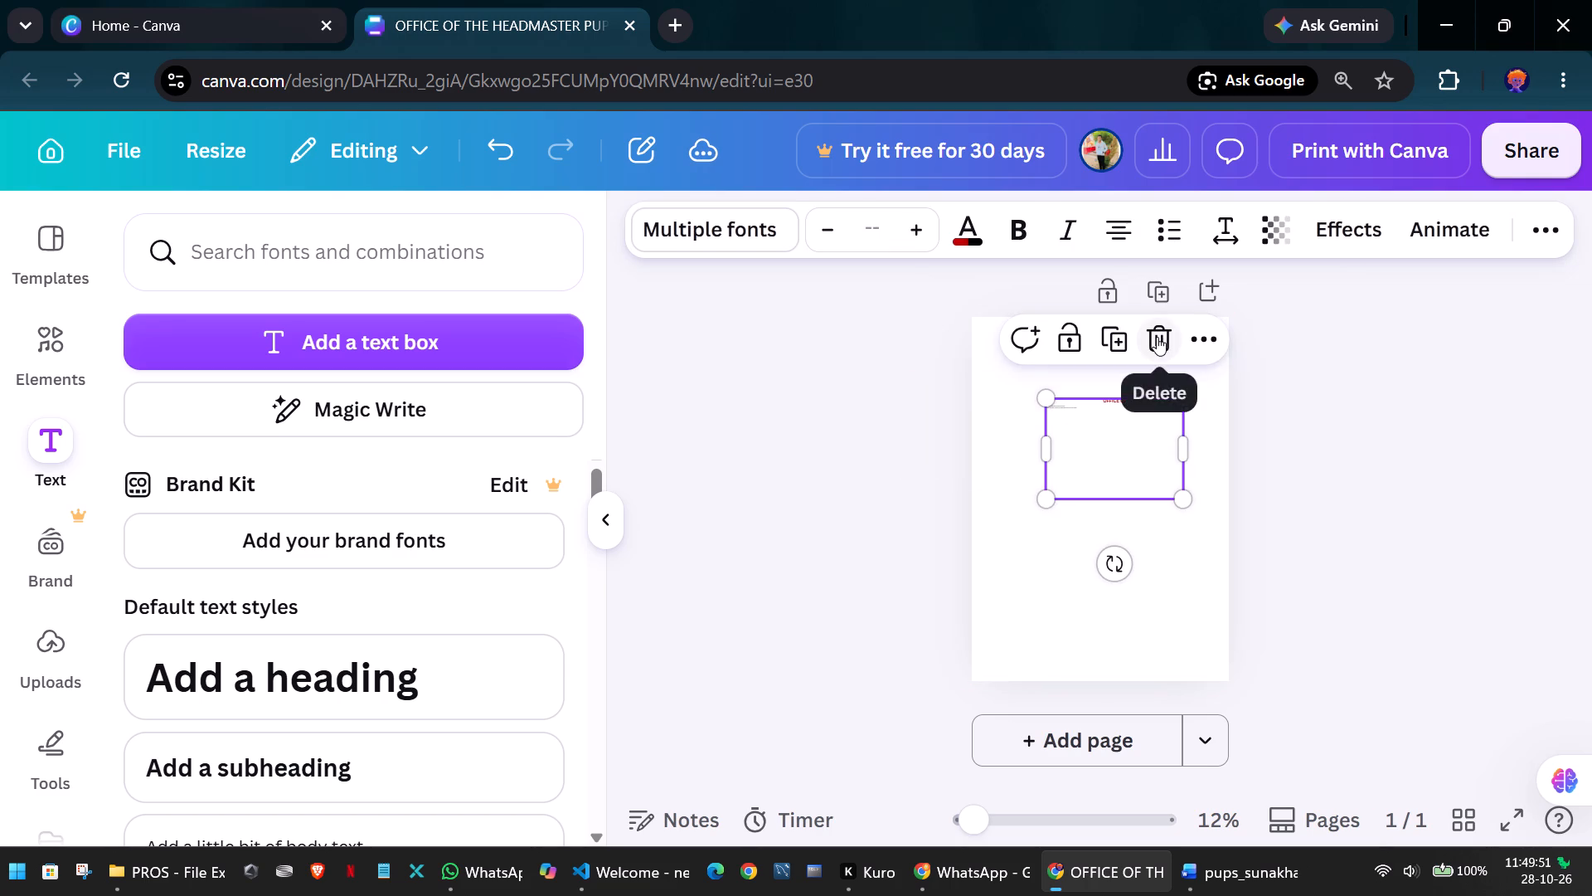
pyautogui.click(1157, 337)
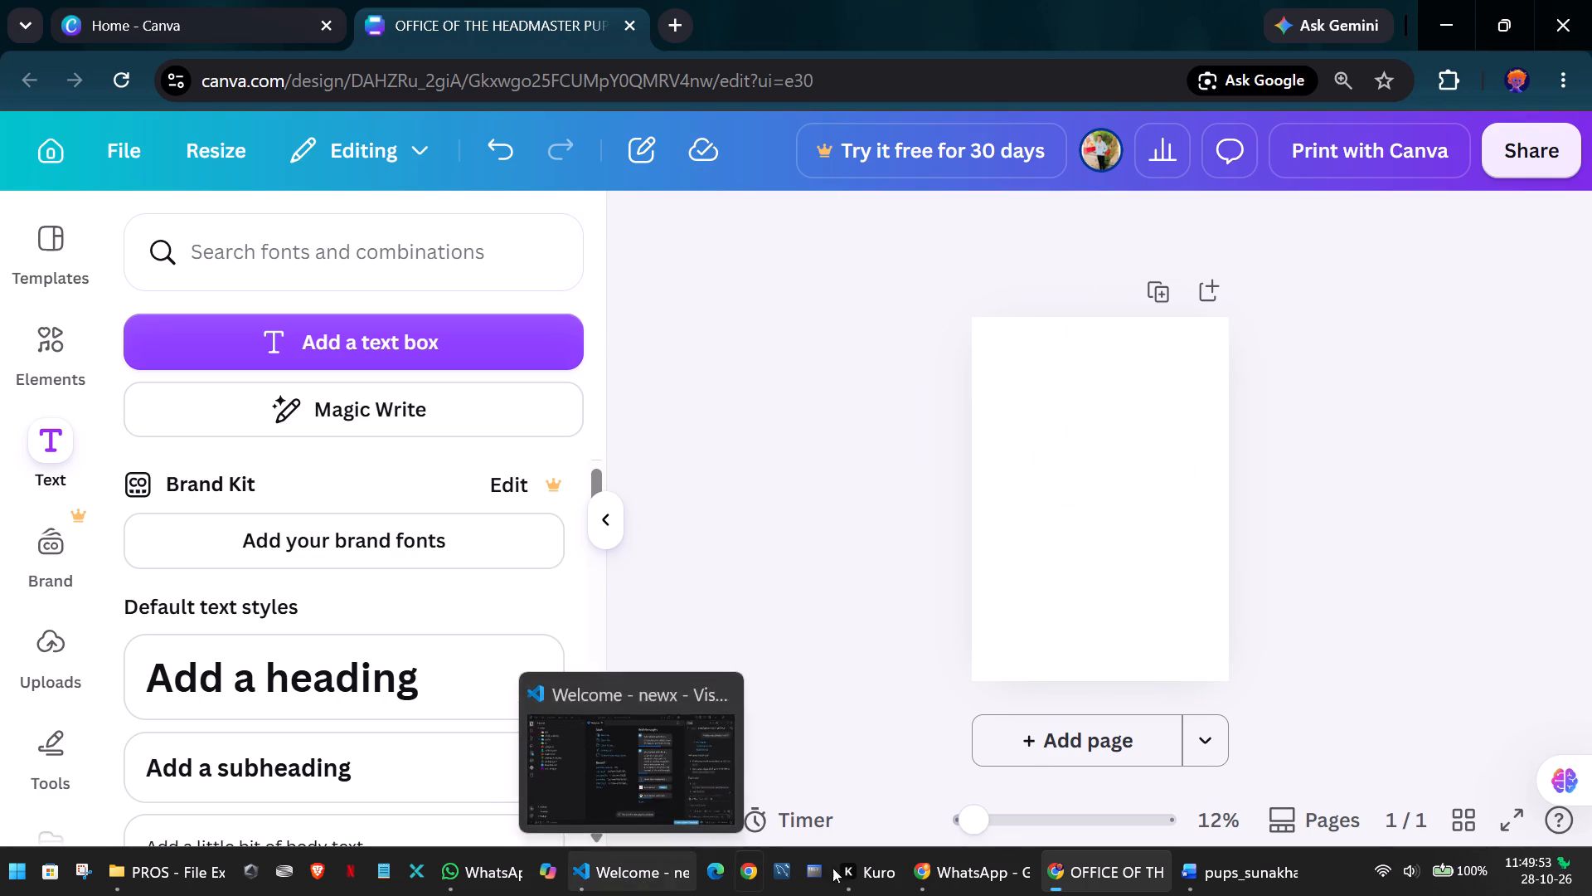
# Switch to the pups_sunakhala_draft_letter document in Word and select its heading line OFFICE OF THE HEADMASTER.
pyautogui.click(1217, 877)
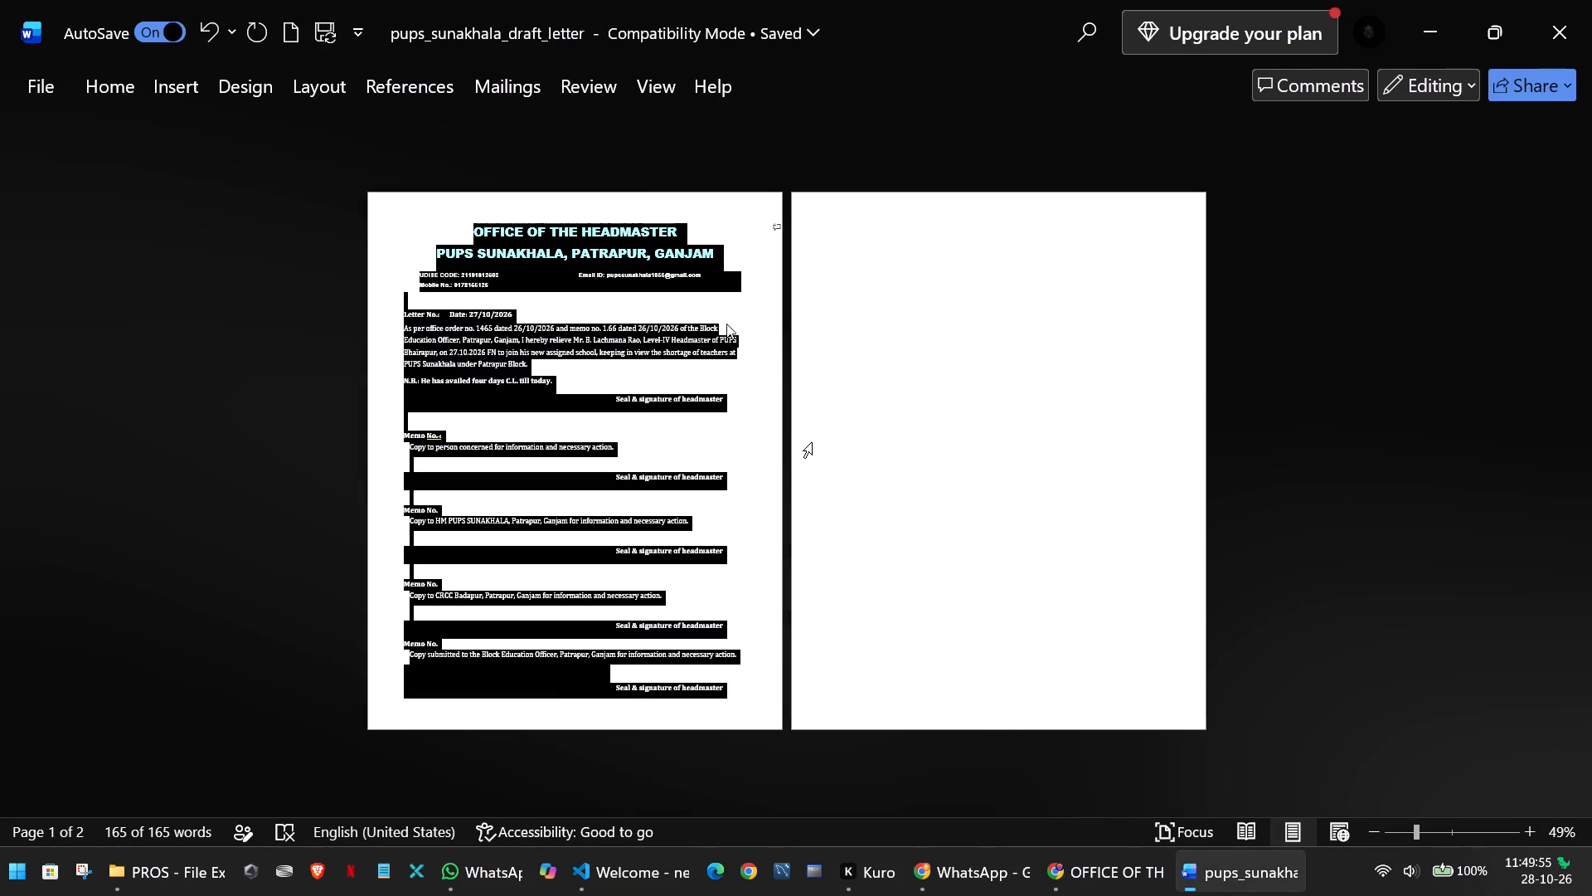
pyautogui.click(729, 326)
pyautogui.moveTo(726, 248); pyautogui.dragTo(460, 227)
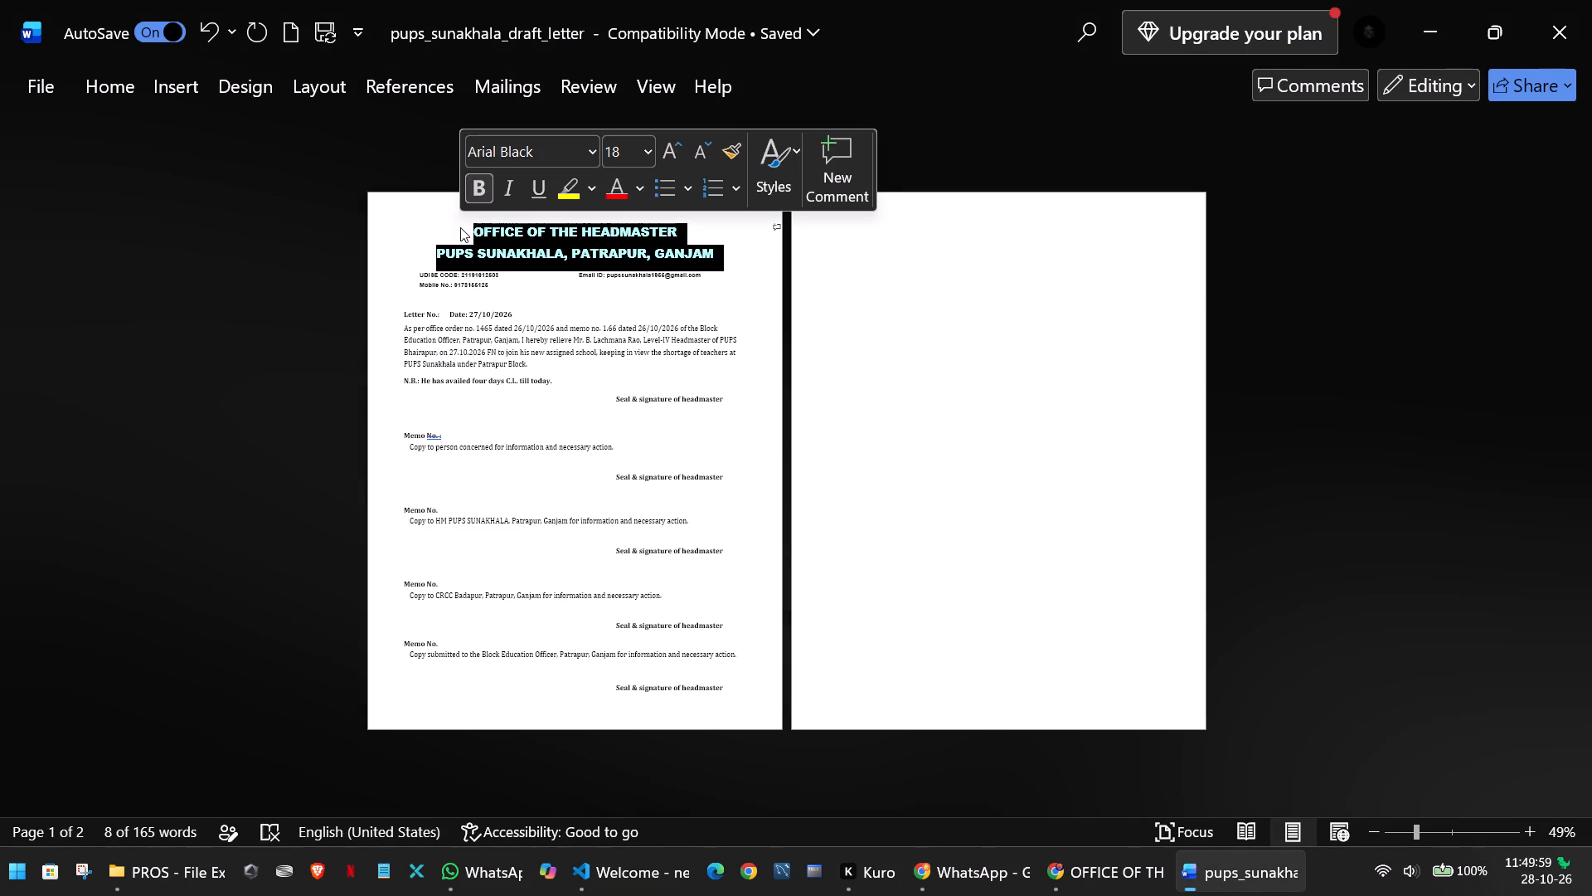
pyautogui.click(100, 210)
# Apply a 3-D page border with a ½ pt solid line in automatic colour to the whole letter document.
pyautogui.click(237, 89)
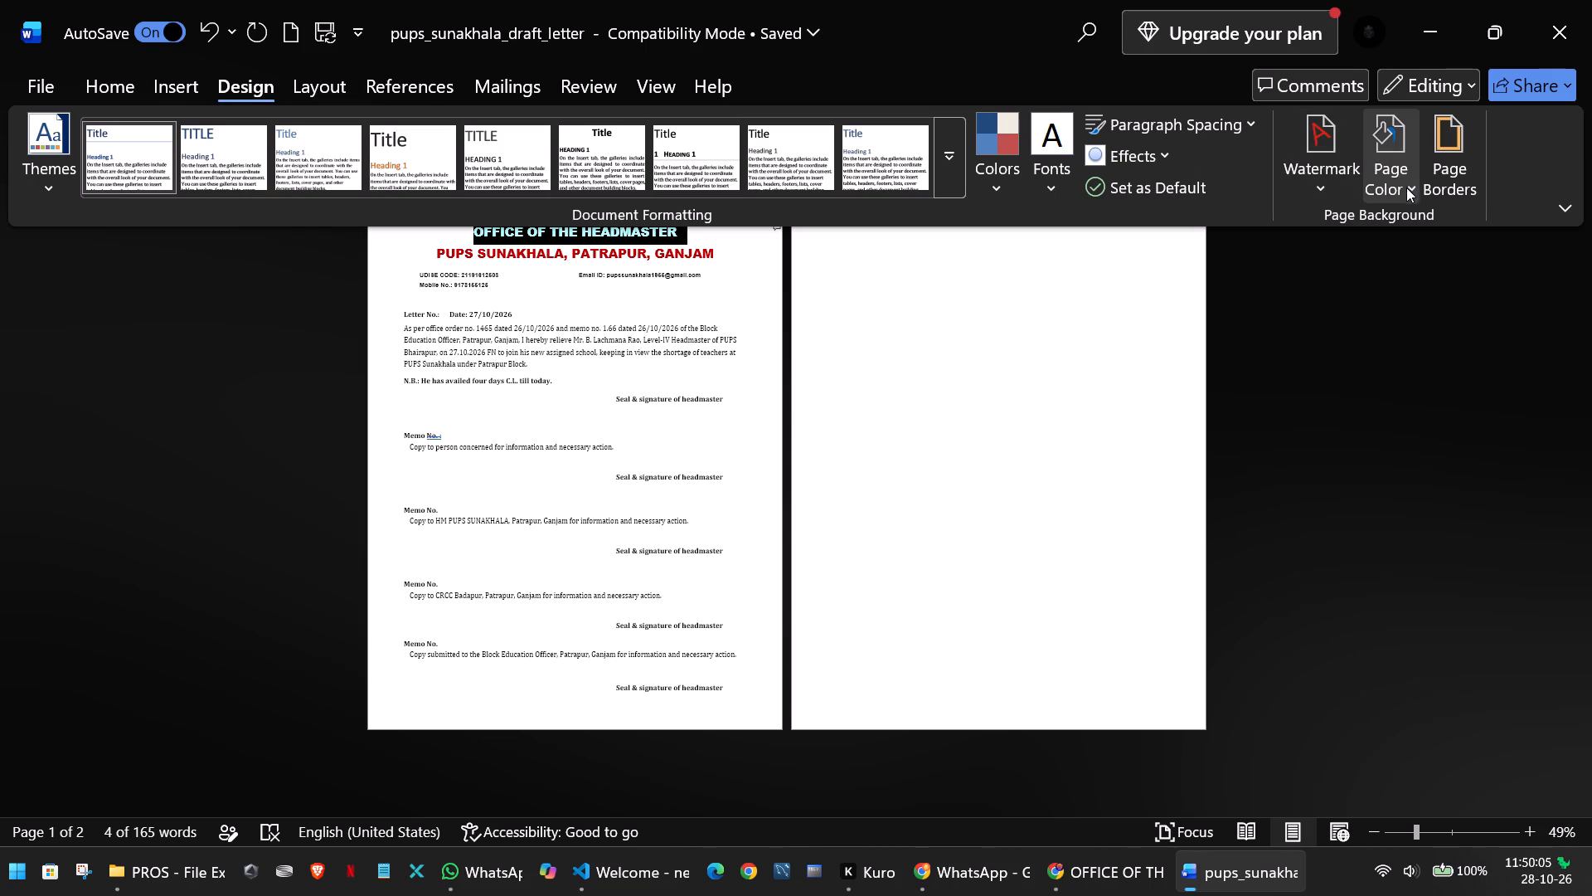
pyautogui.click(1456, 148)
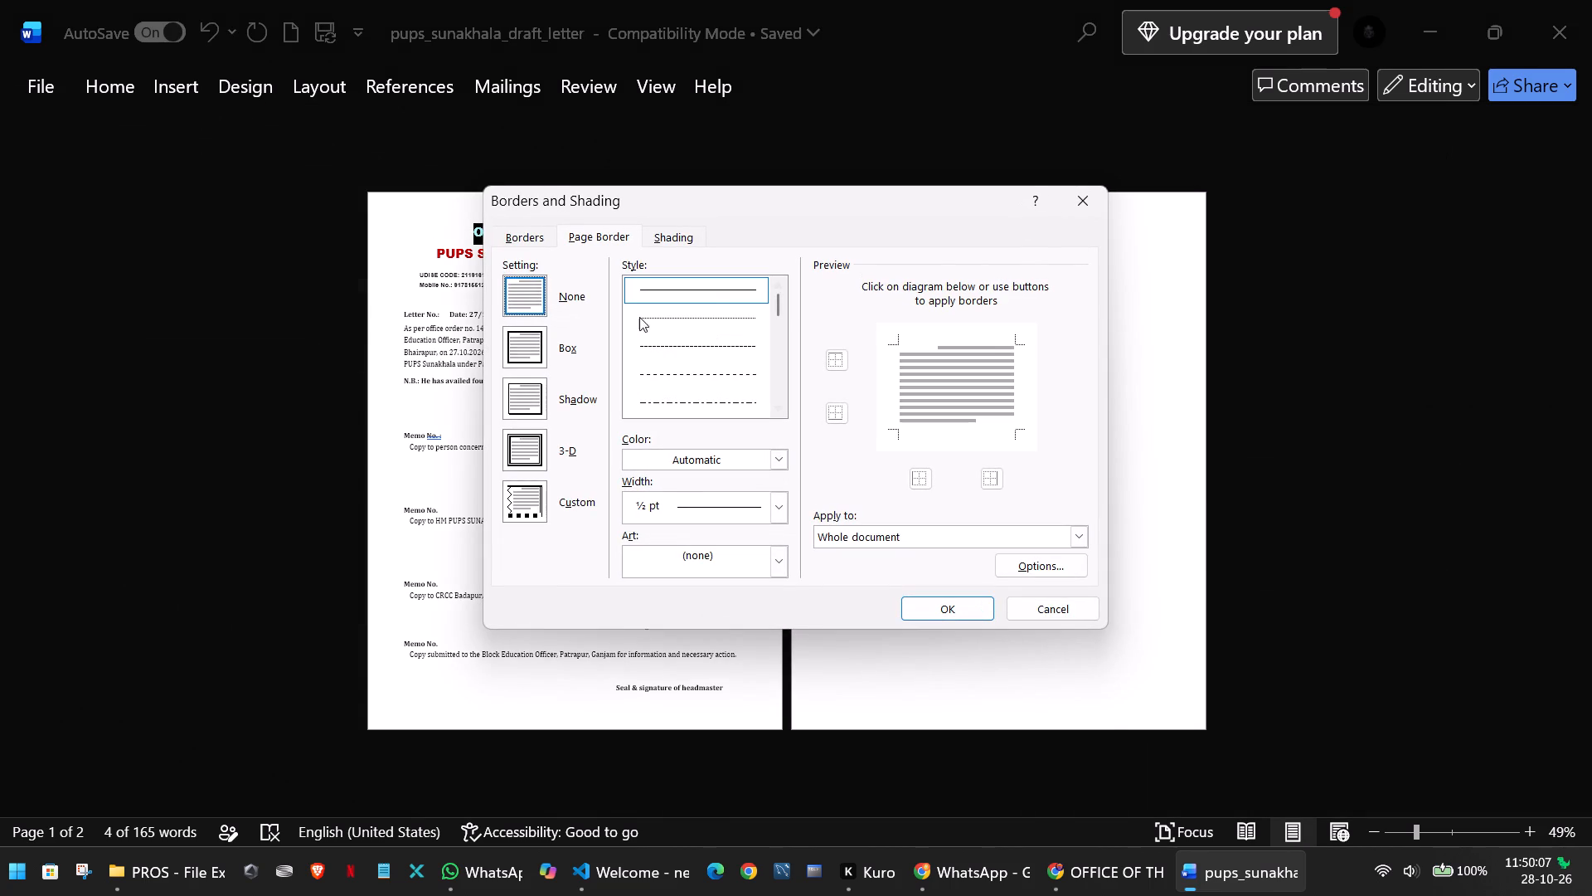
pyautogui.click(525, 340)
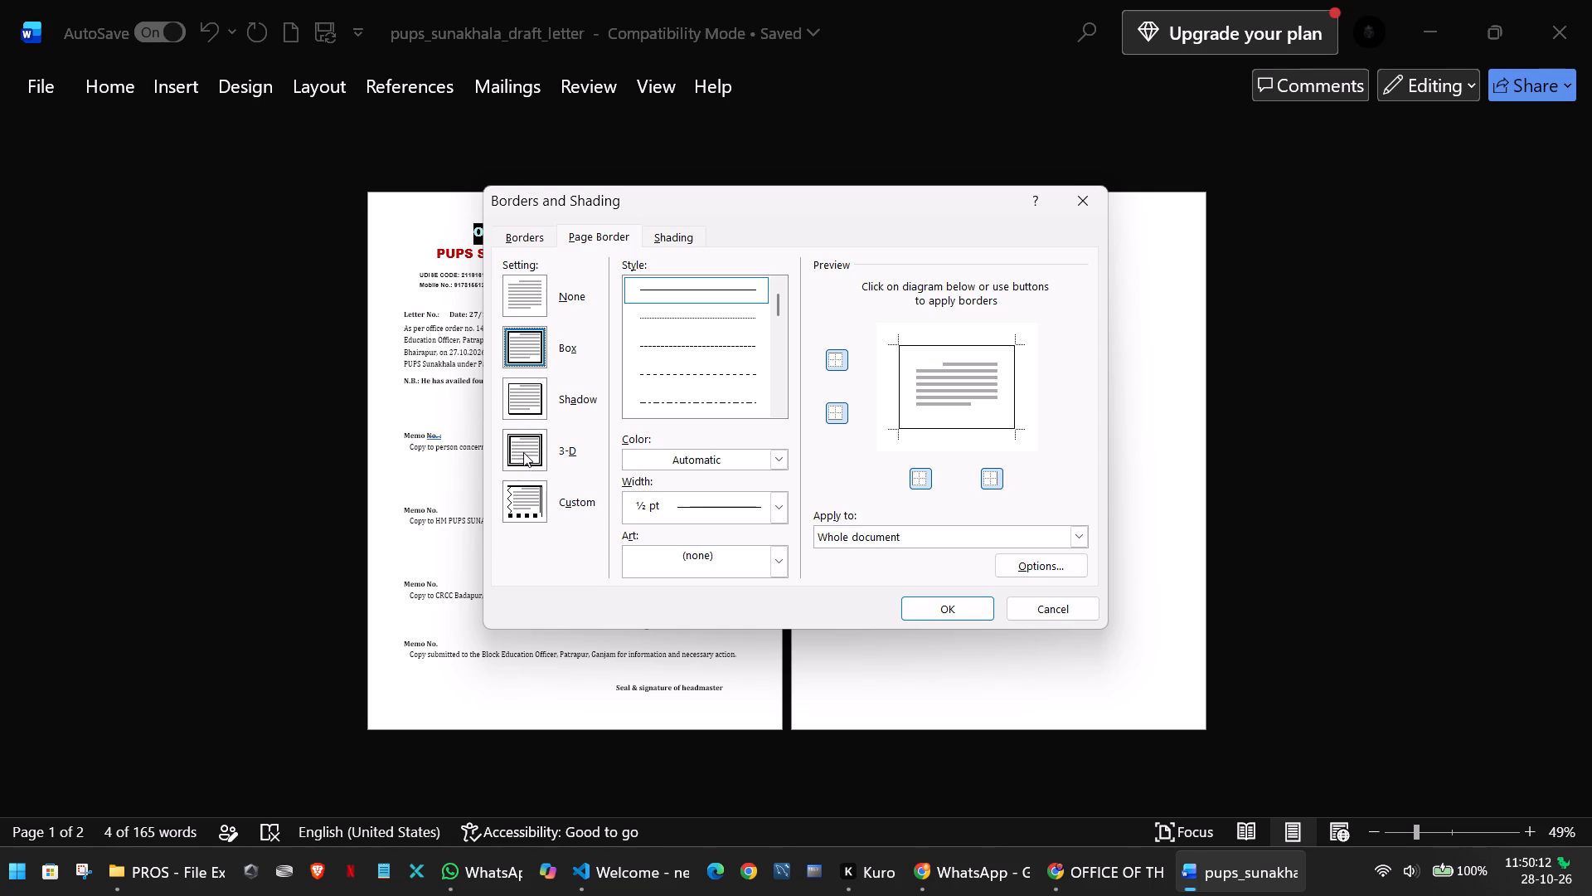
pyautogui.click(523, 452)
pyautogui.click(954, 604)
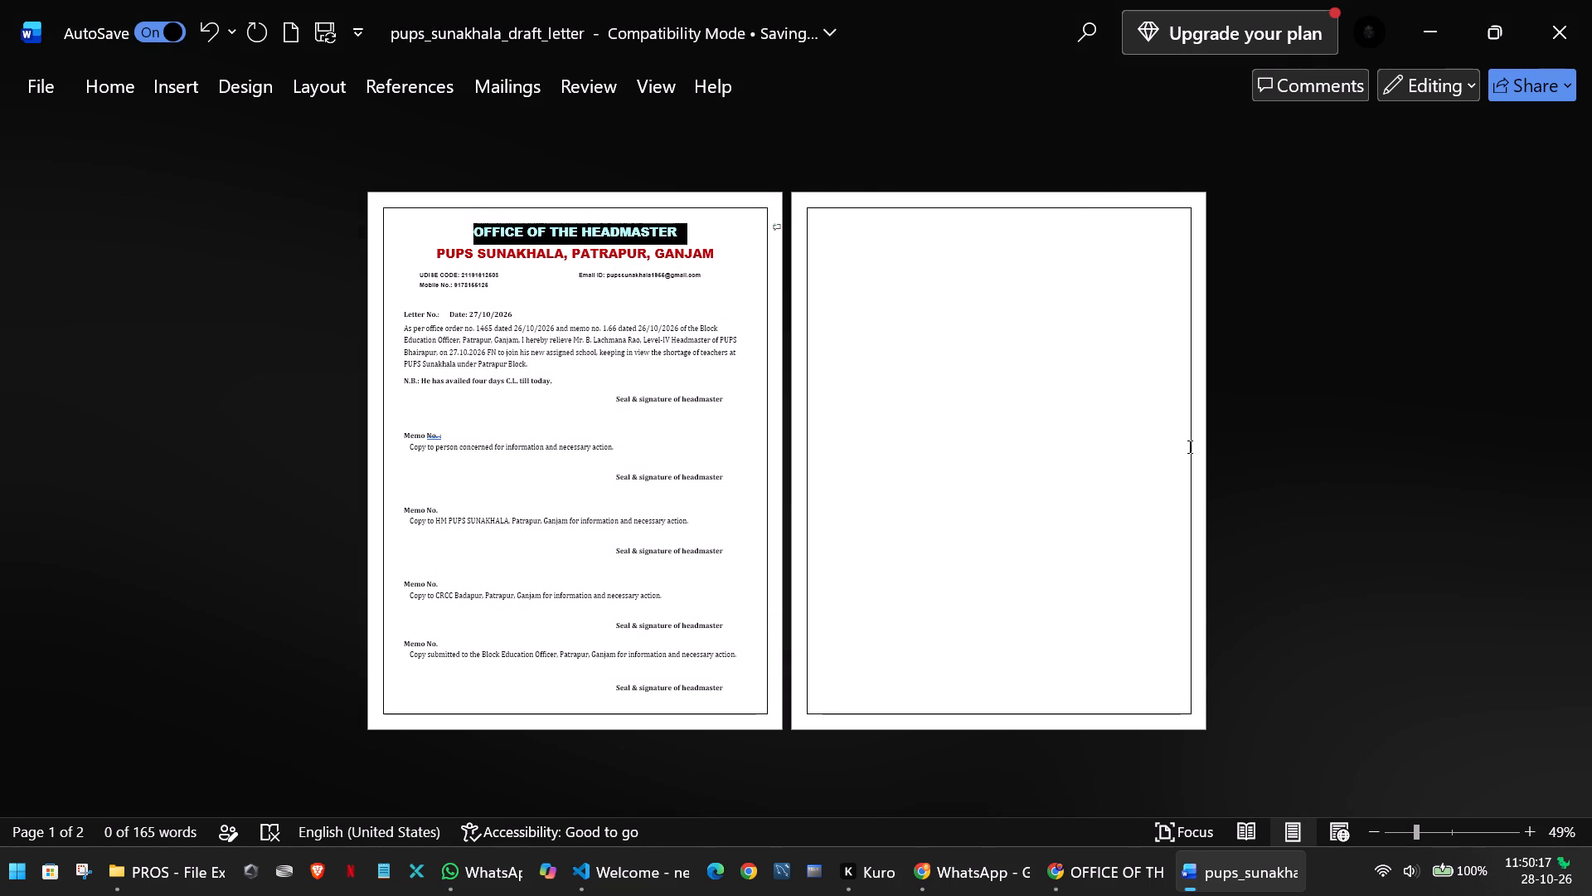
# Change the page border setting to Shadow for the whole document, with a ½ pt solid line in automatic colour.
pyautogui.click(1385, 471)
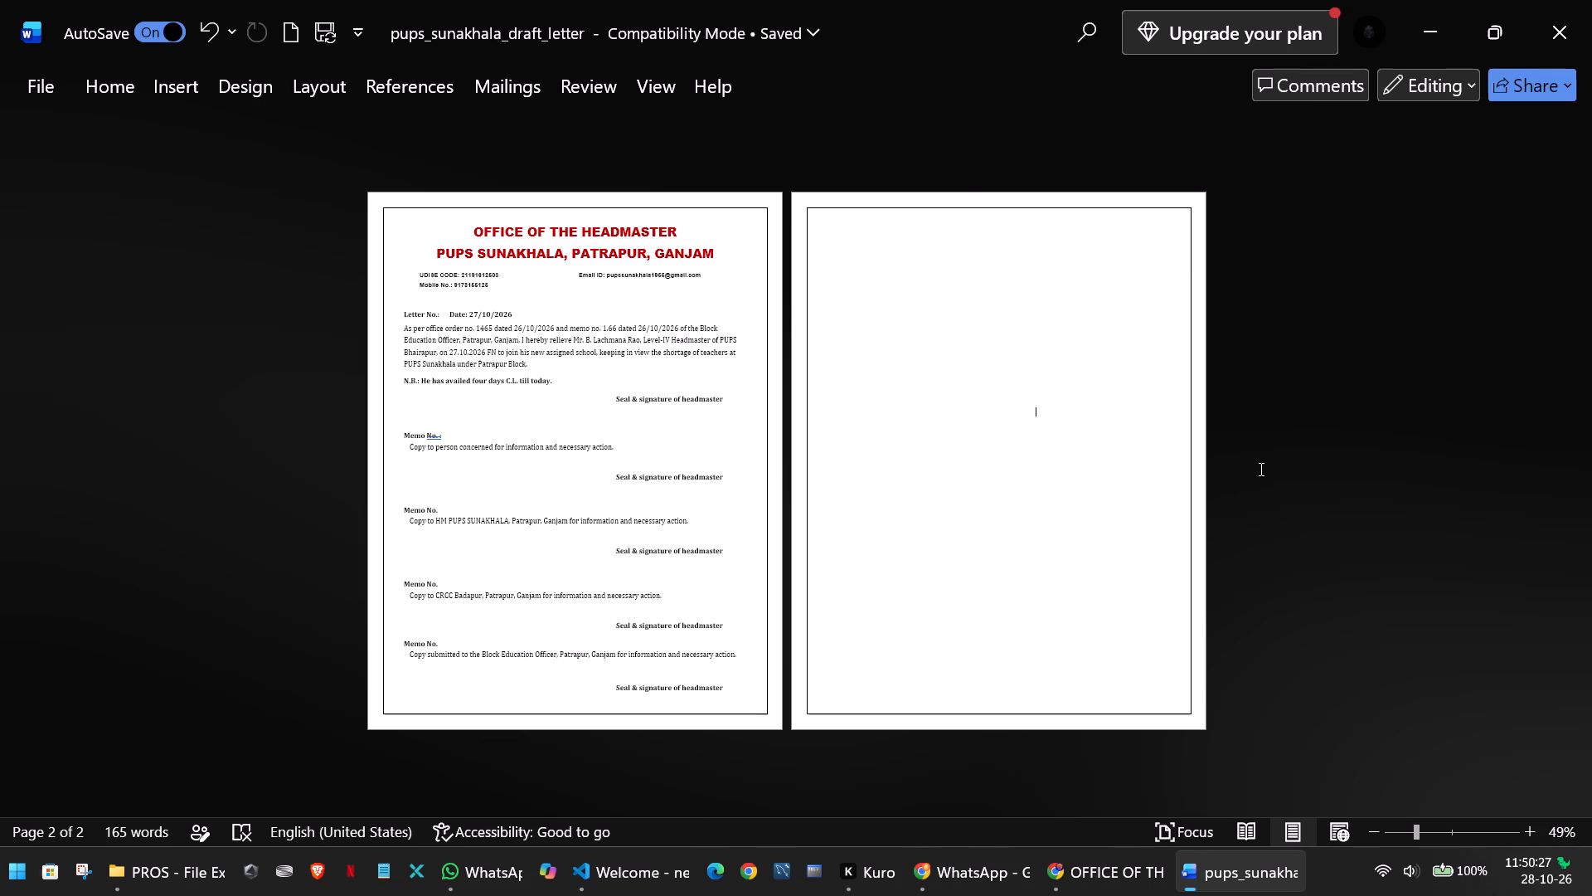
pyautogui.click(248, 88)
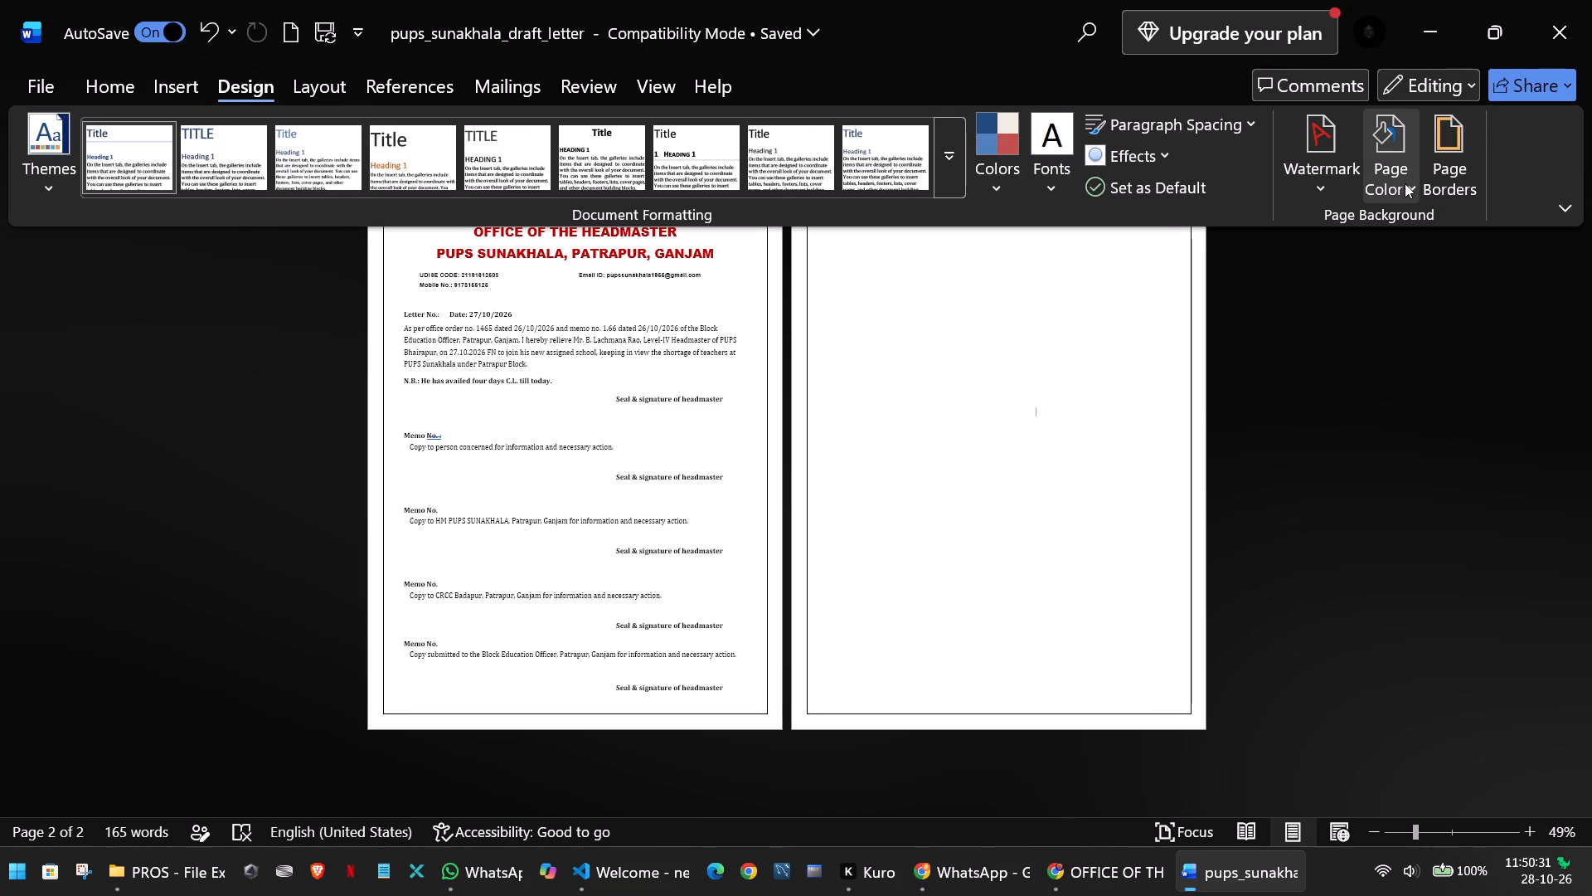
pyautogui.click(1463, 180)
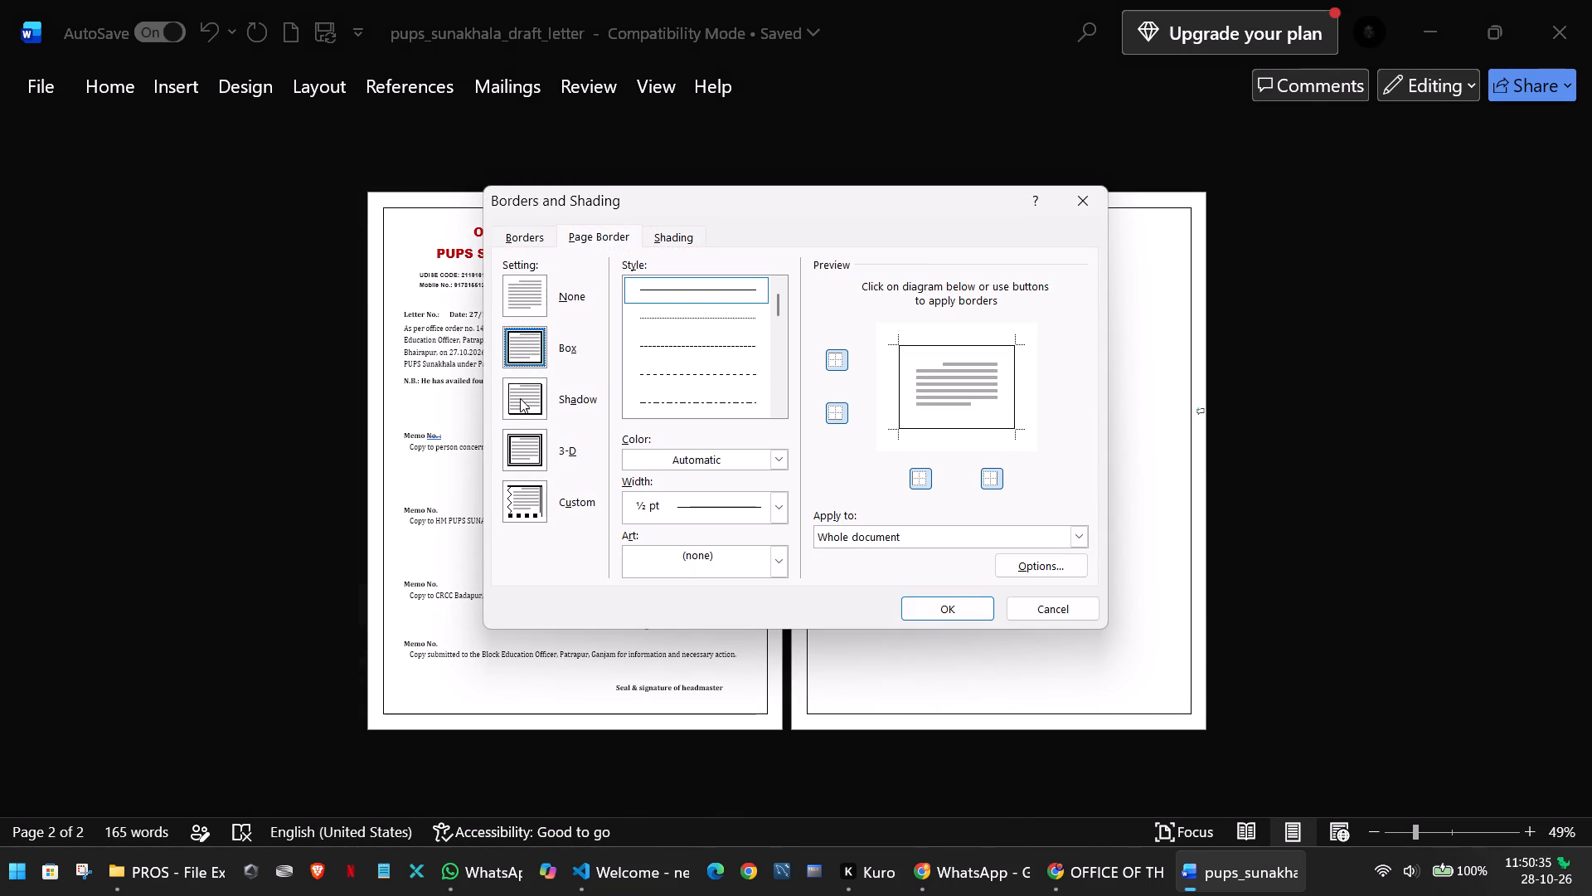
pyautogui.click(520, 398)
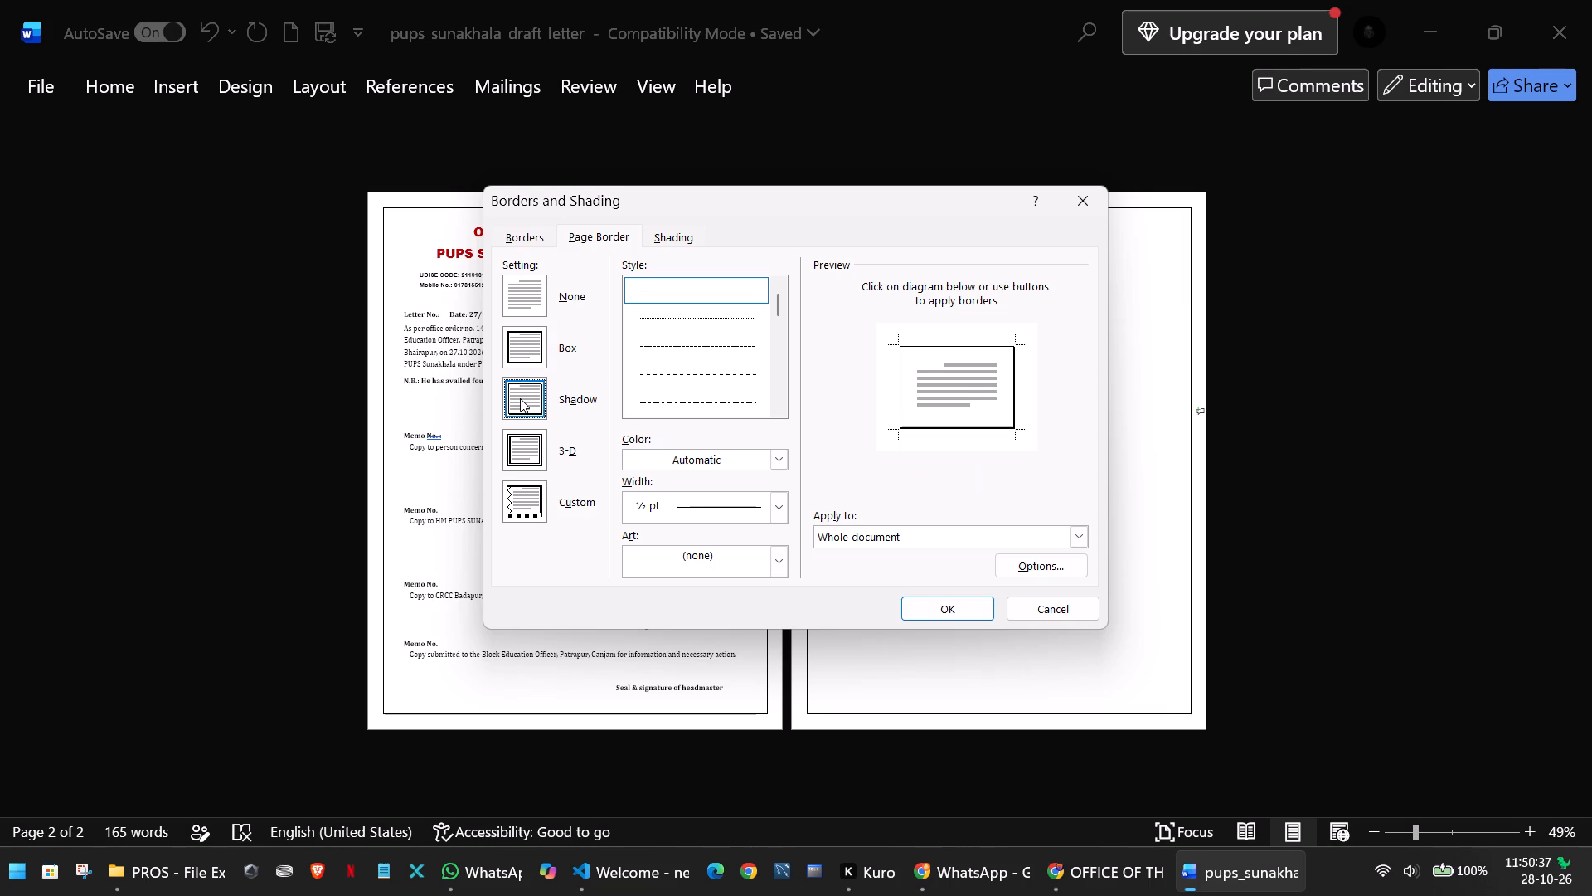
pyautogui.click(963, 606)
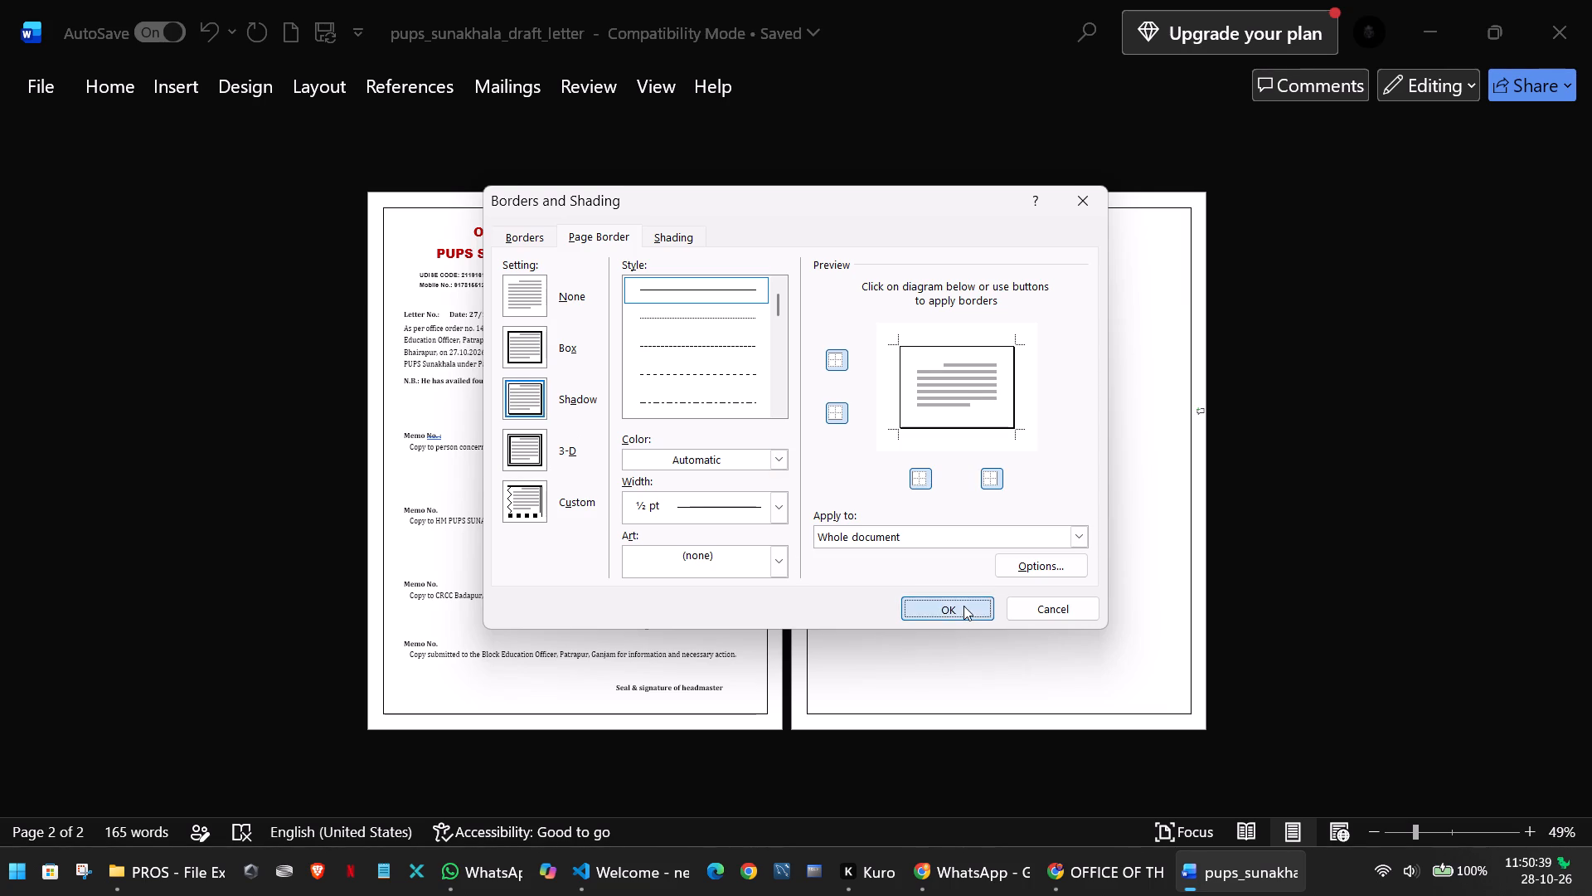
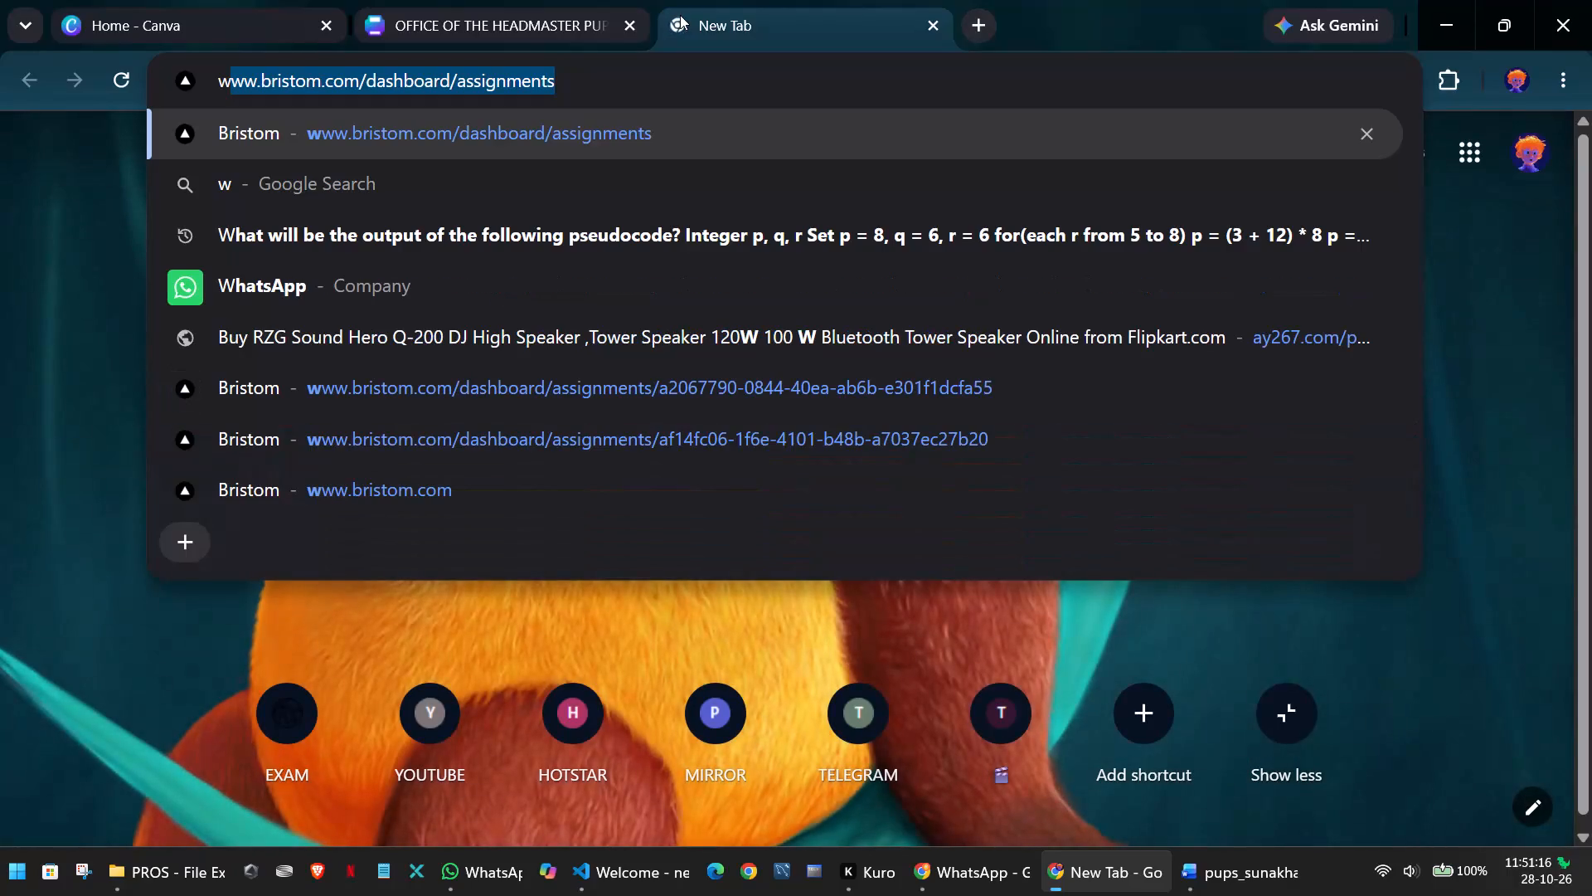
# Search the web for "word to pdf converter" in Chrome and open iLovePDF's Convert Word to PDF page.
pyautogui.write('ord to')
pyautogui.press('space')
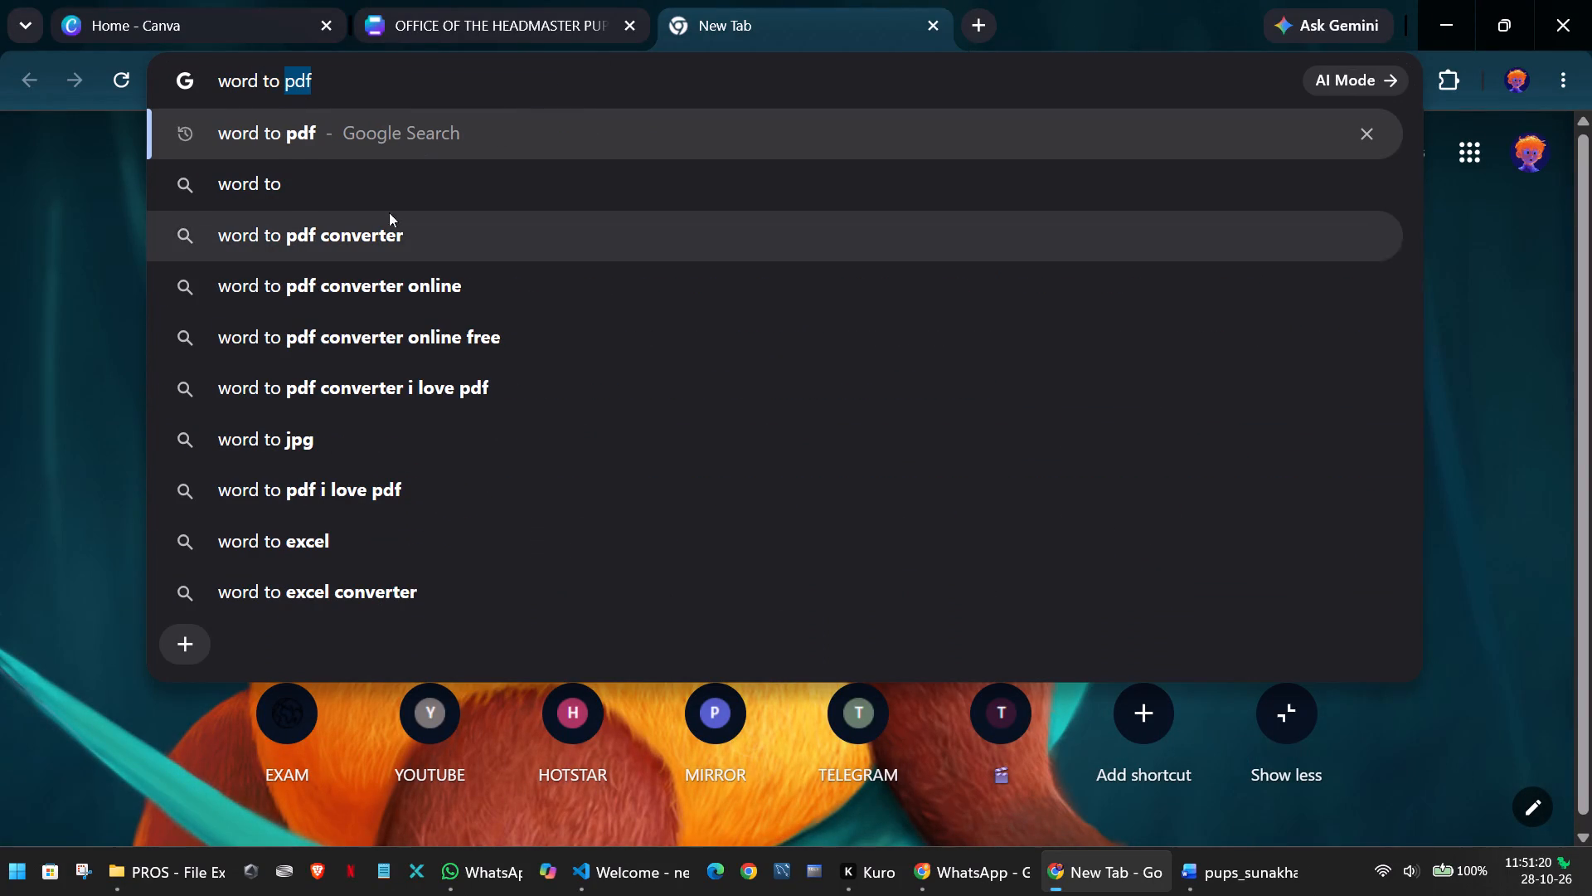
pyautogui.click(403, 235)
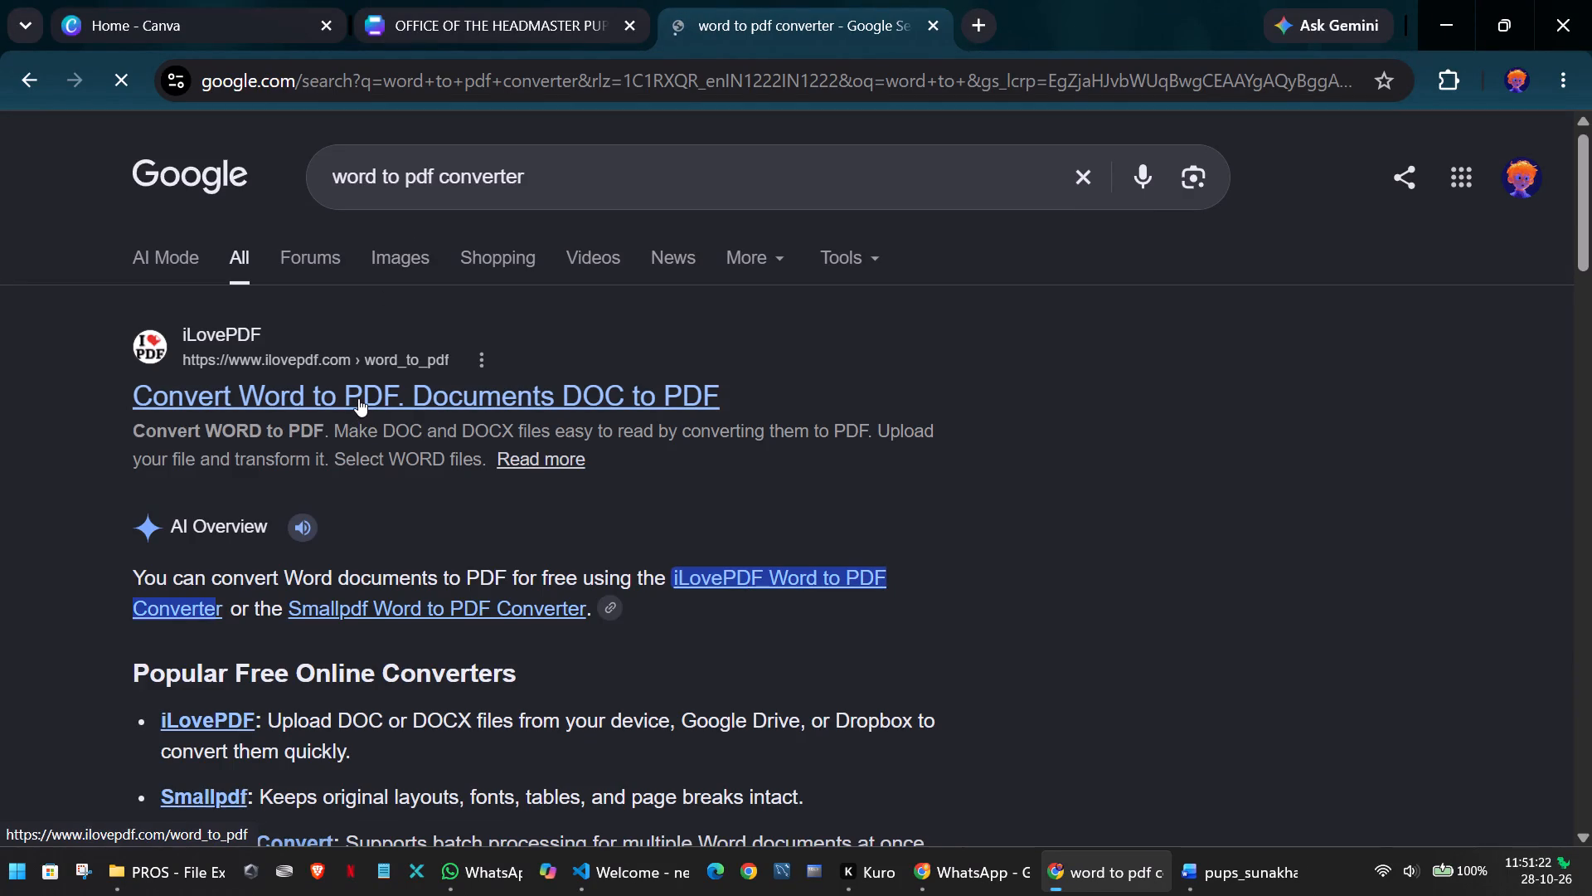
pyautogui.click(358, 398)
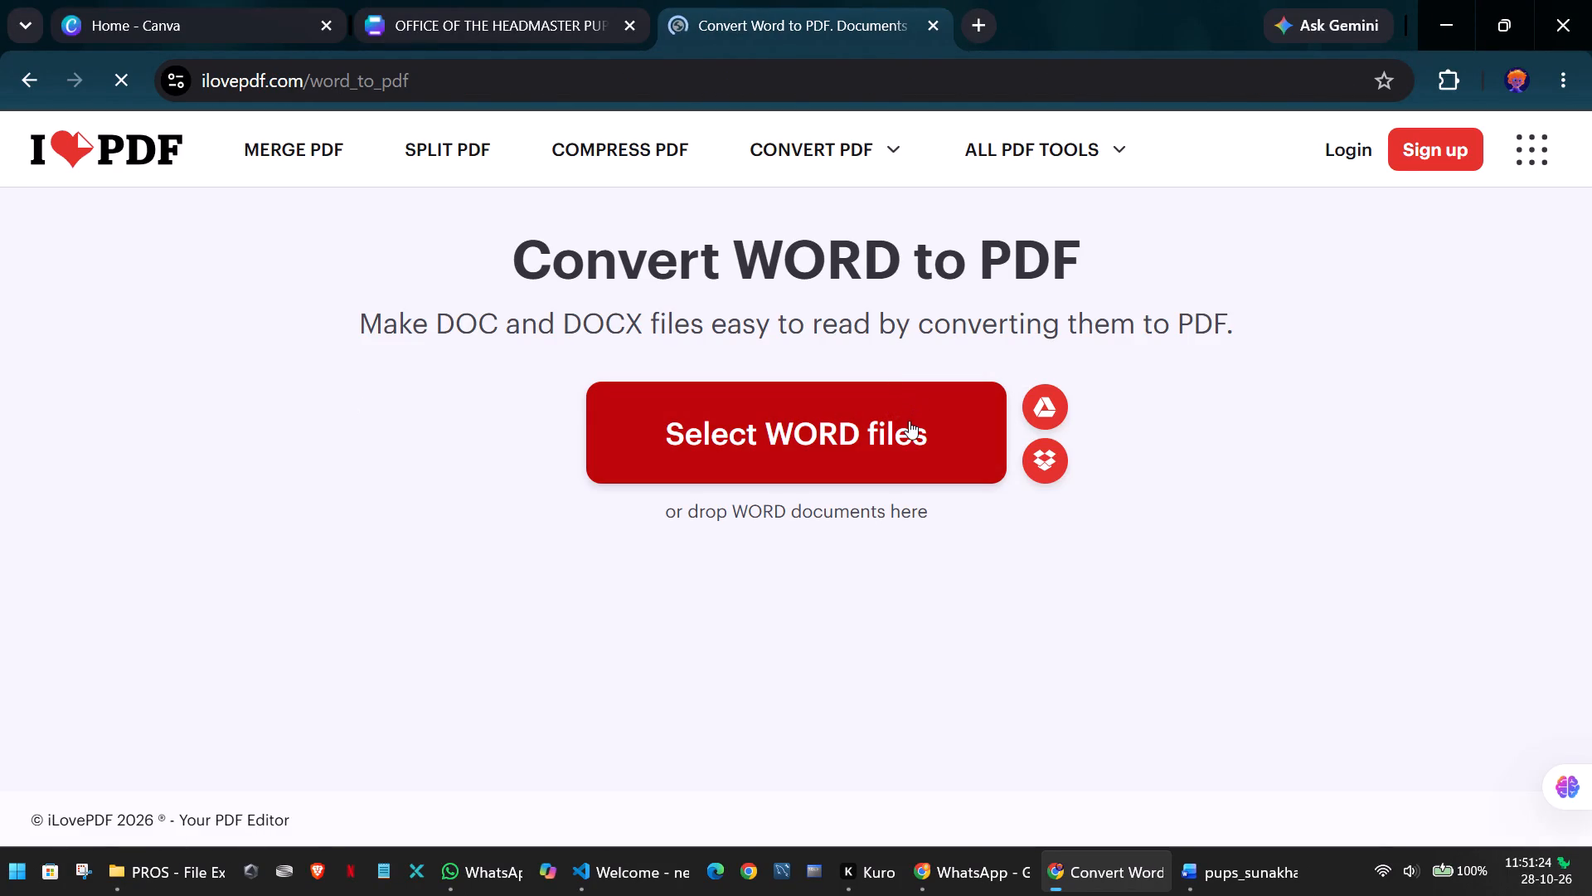
# Upload the pups_sunakhala_draft_letter Word document from the recent files in Home, with the file filter set to All Files.
pyautogui.click(909, 421)
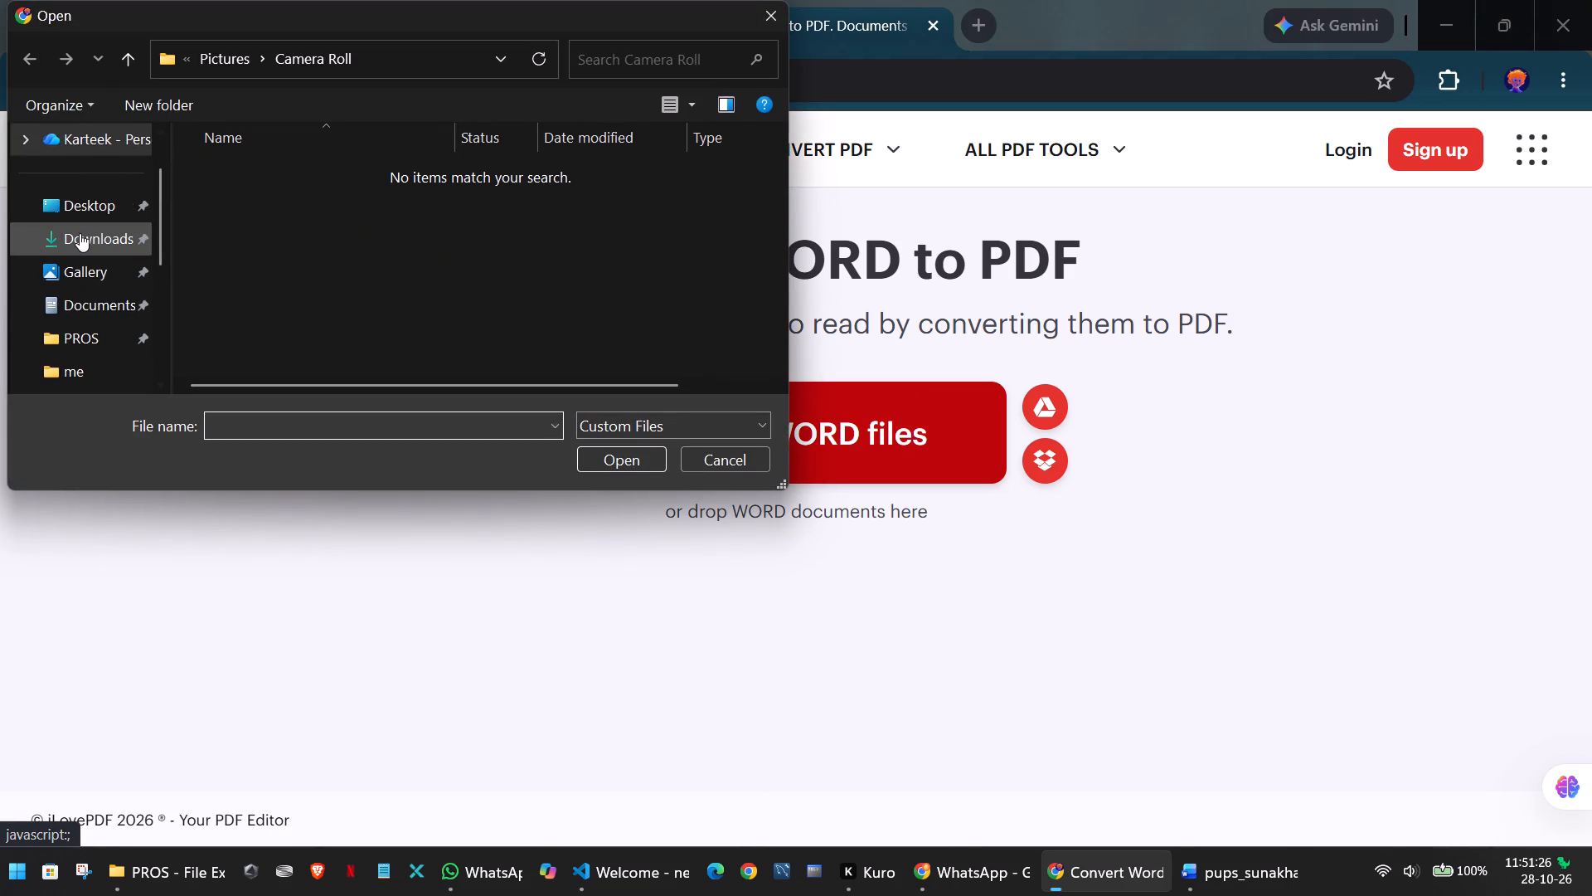
pyautogui.click(80, 233)
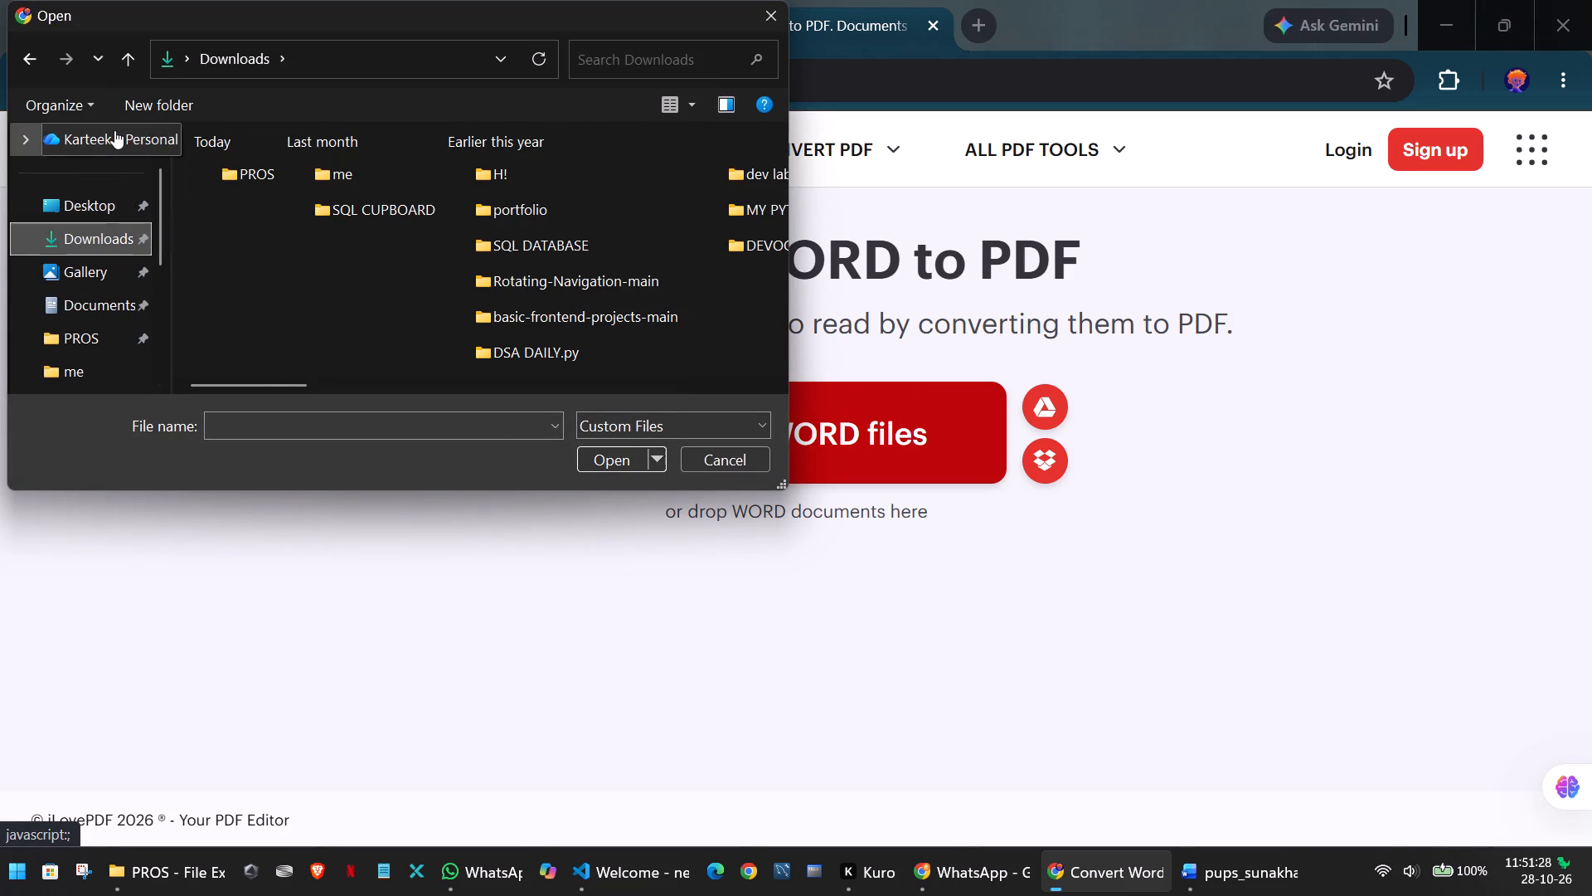
pyautogui.click(114, 130)
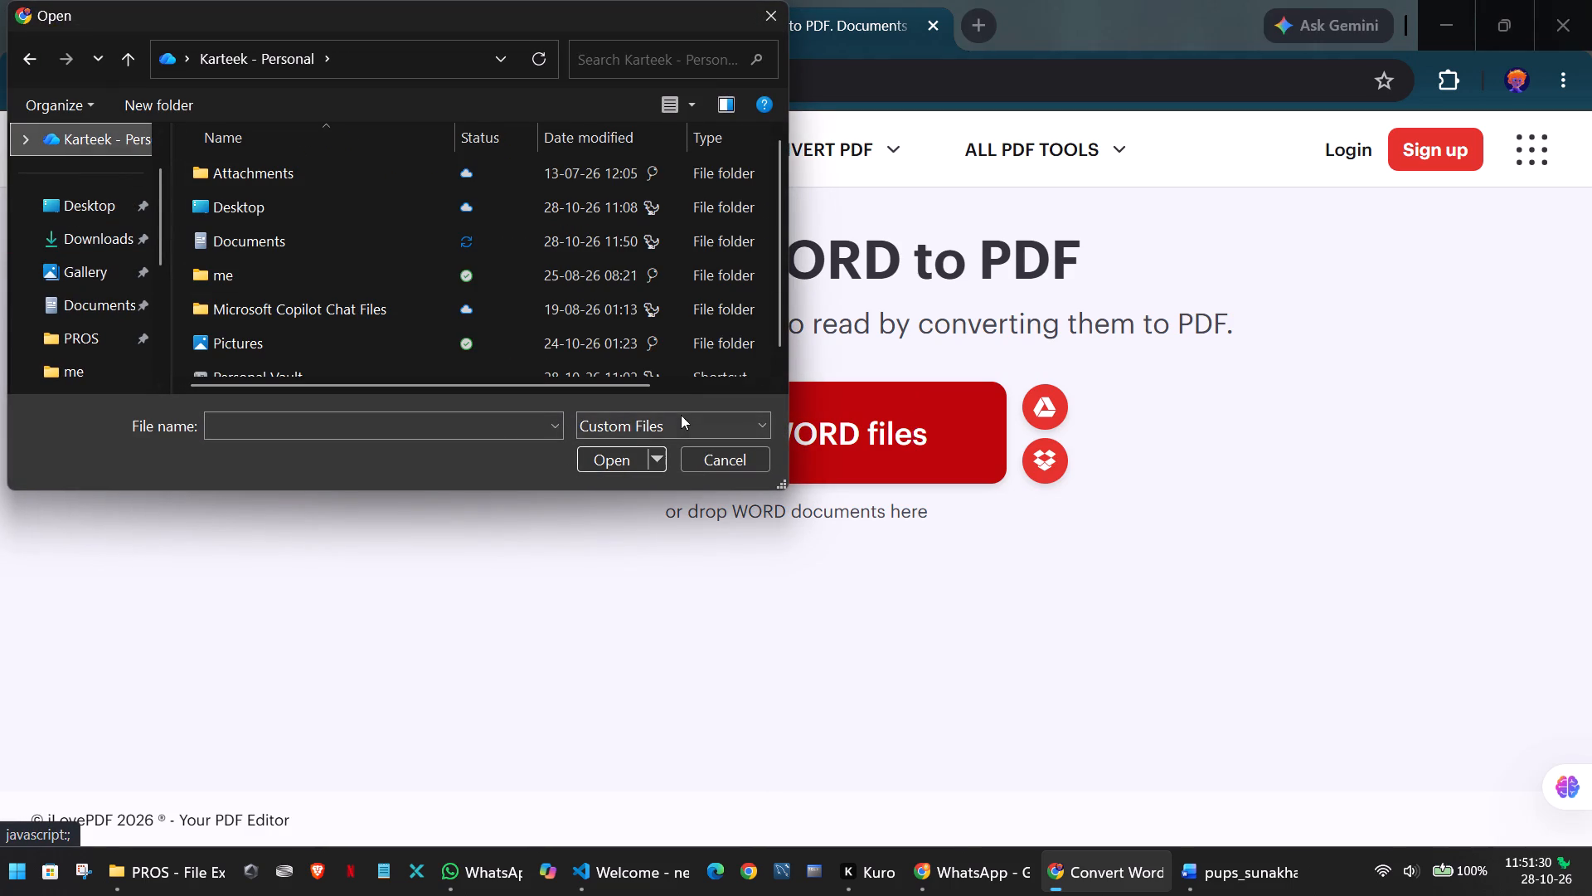
pyautogui.click(678, 421)
pyautogui.click(663, 469)
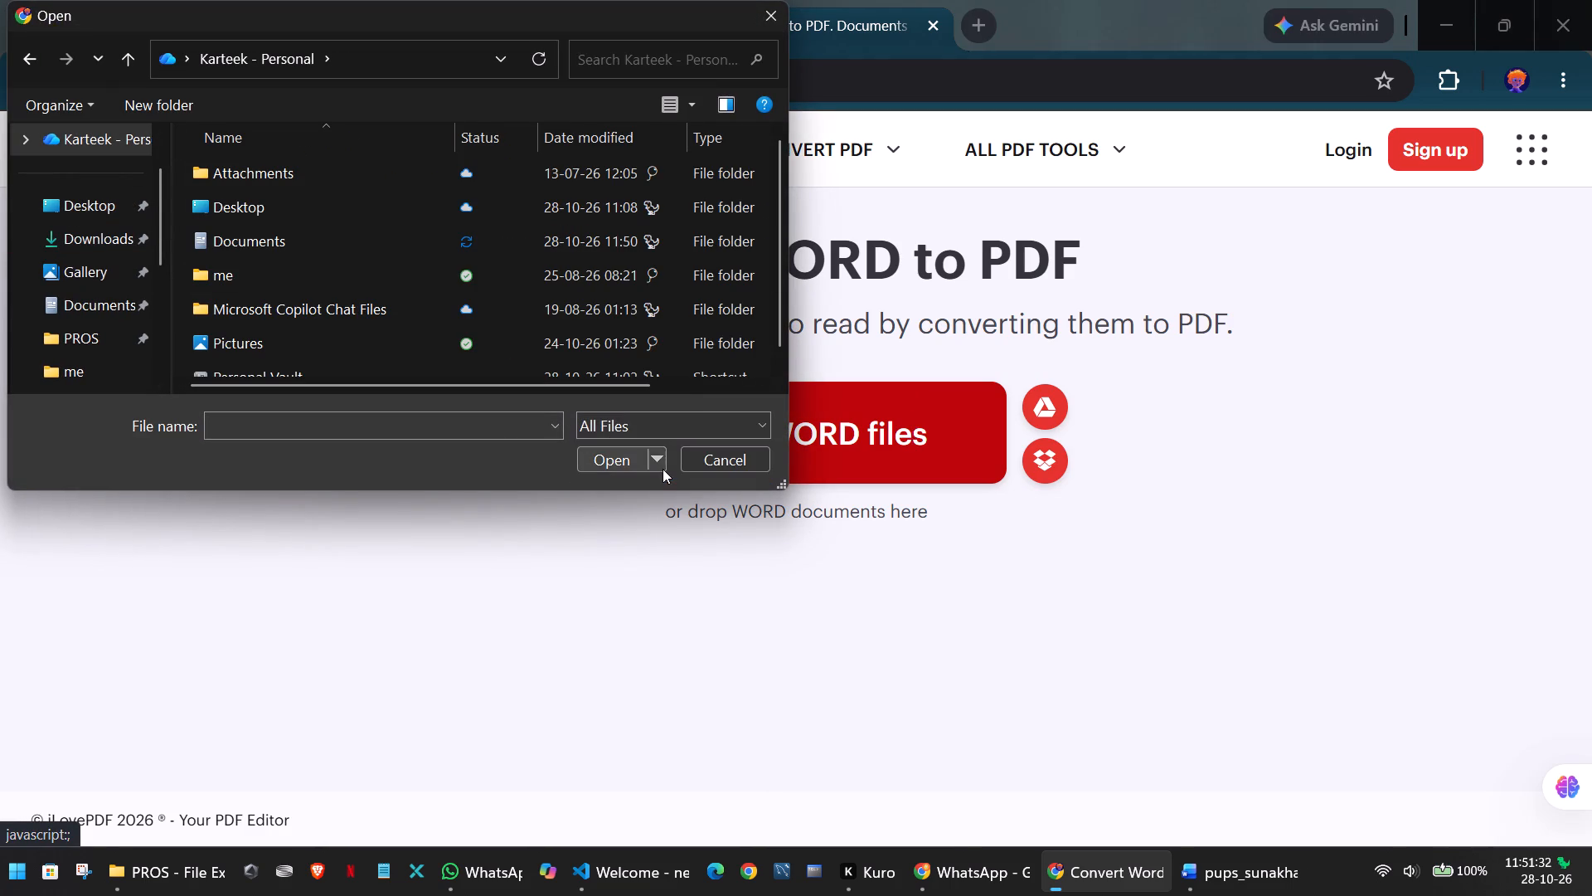
pyautogui.scroll(3, 69, 151)
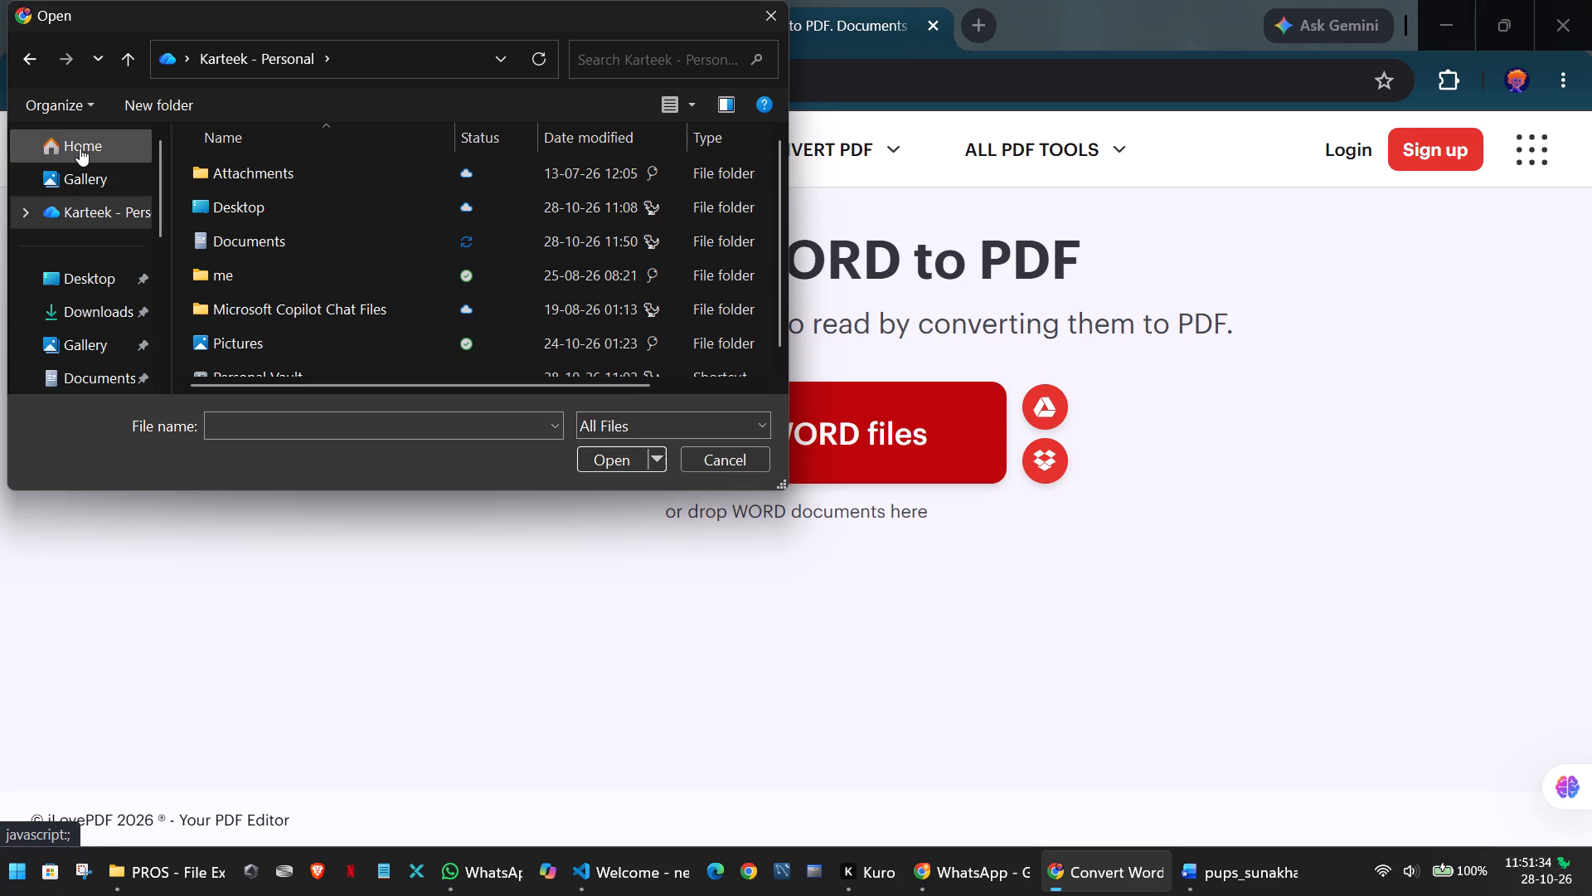
pyautogui.click(80, 148)
pyautogui.scroll(-1, 328, 212)
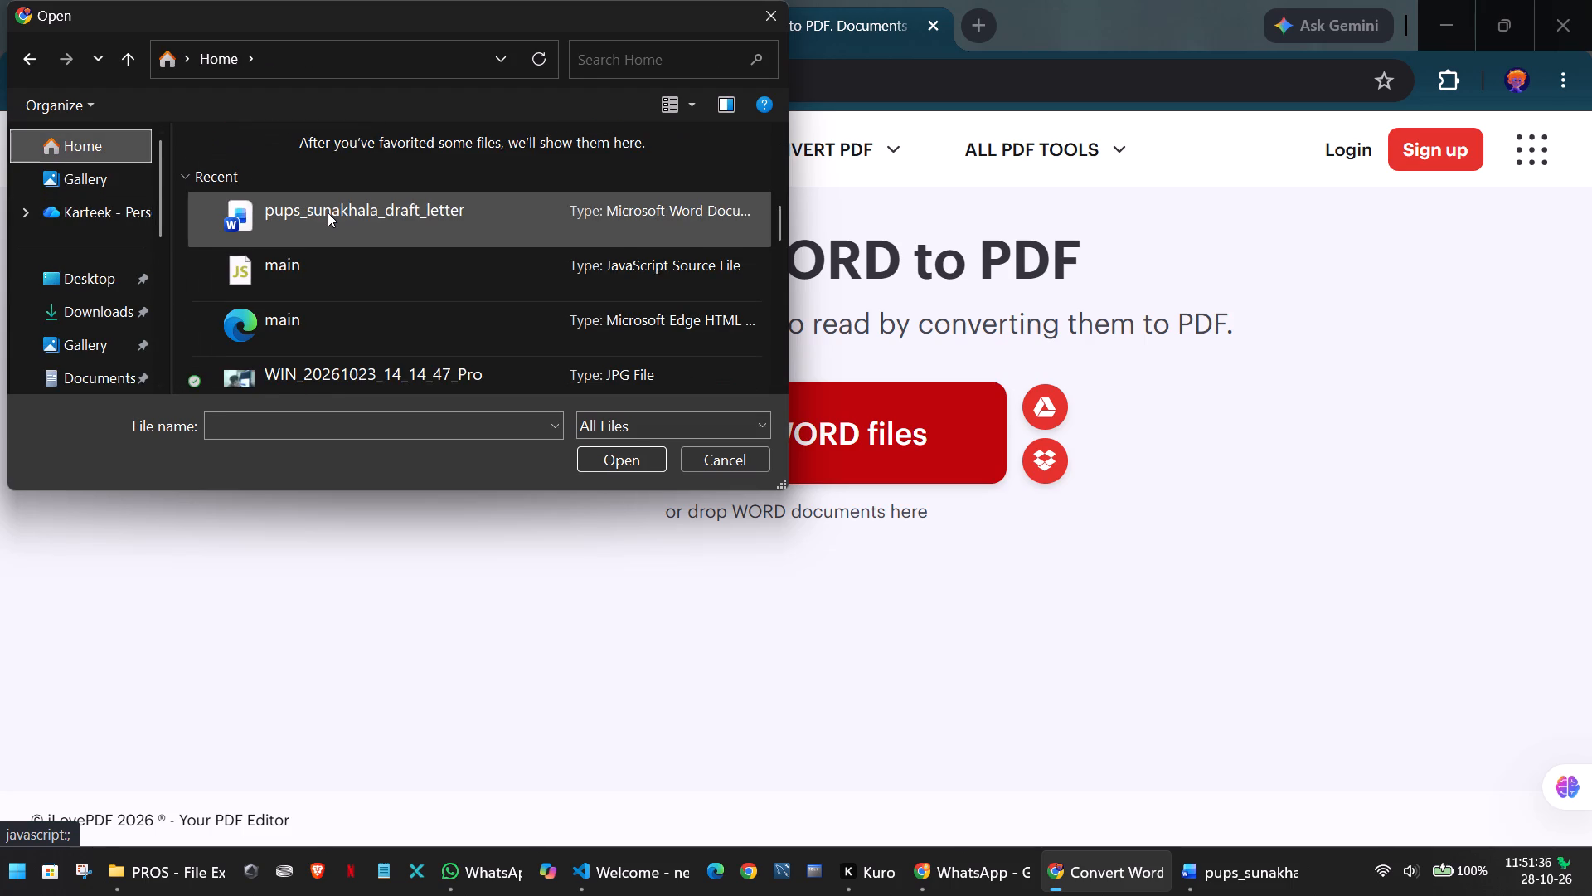
pyautogui.click(328, 212)
pyautogui.click(618, 463)
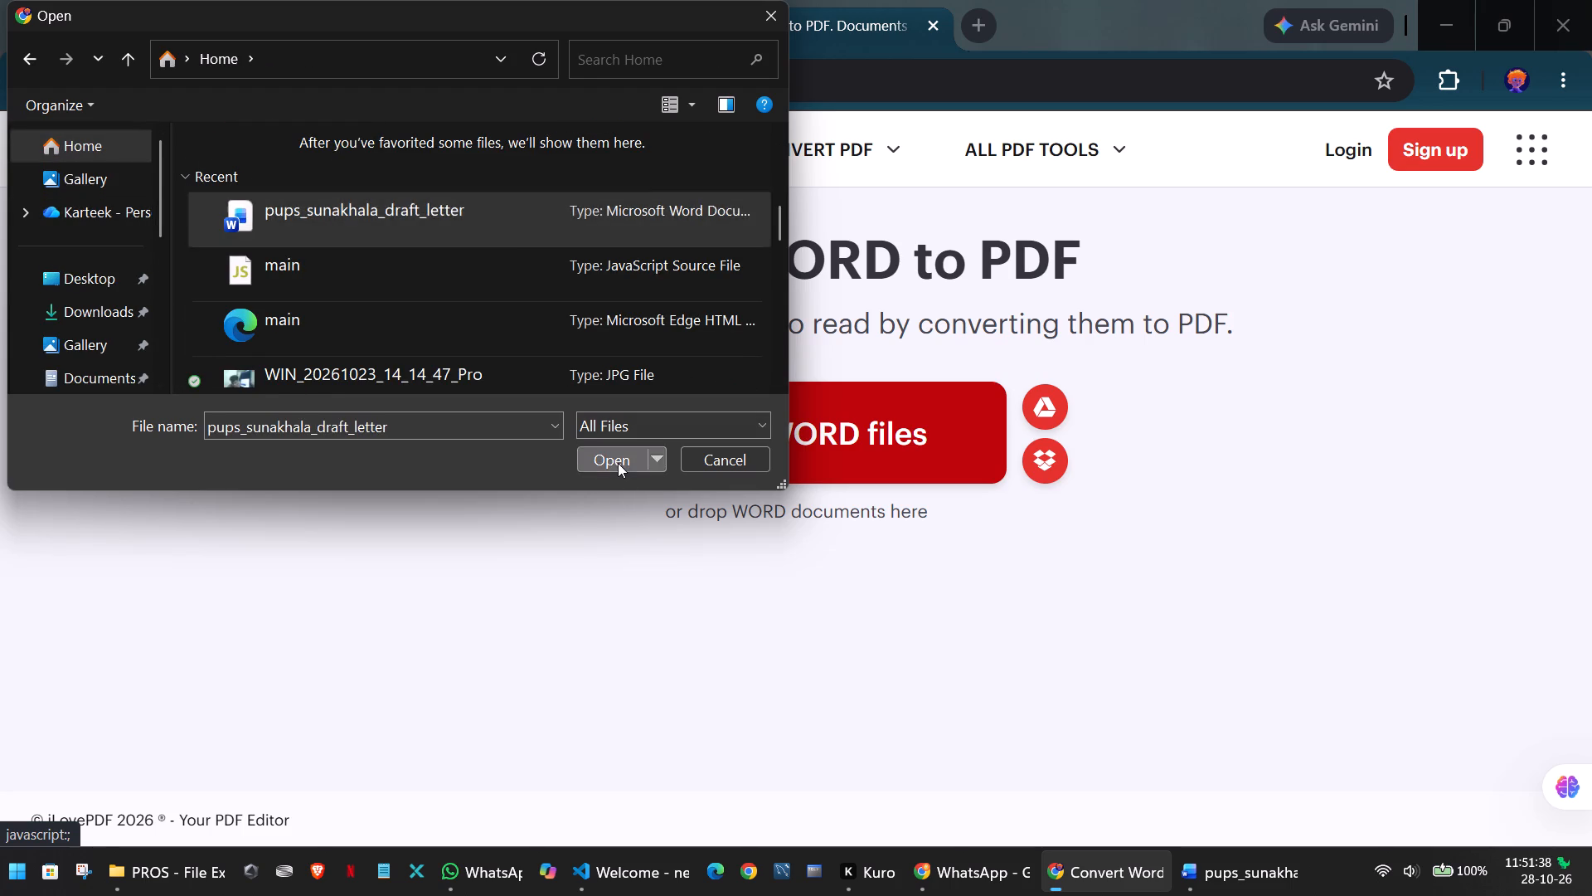
# Convert the uploaded pups_sunakhala_draft_letter document to PDF.
pyautogui.click(1276, 771)
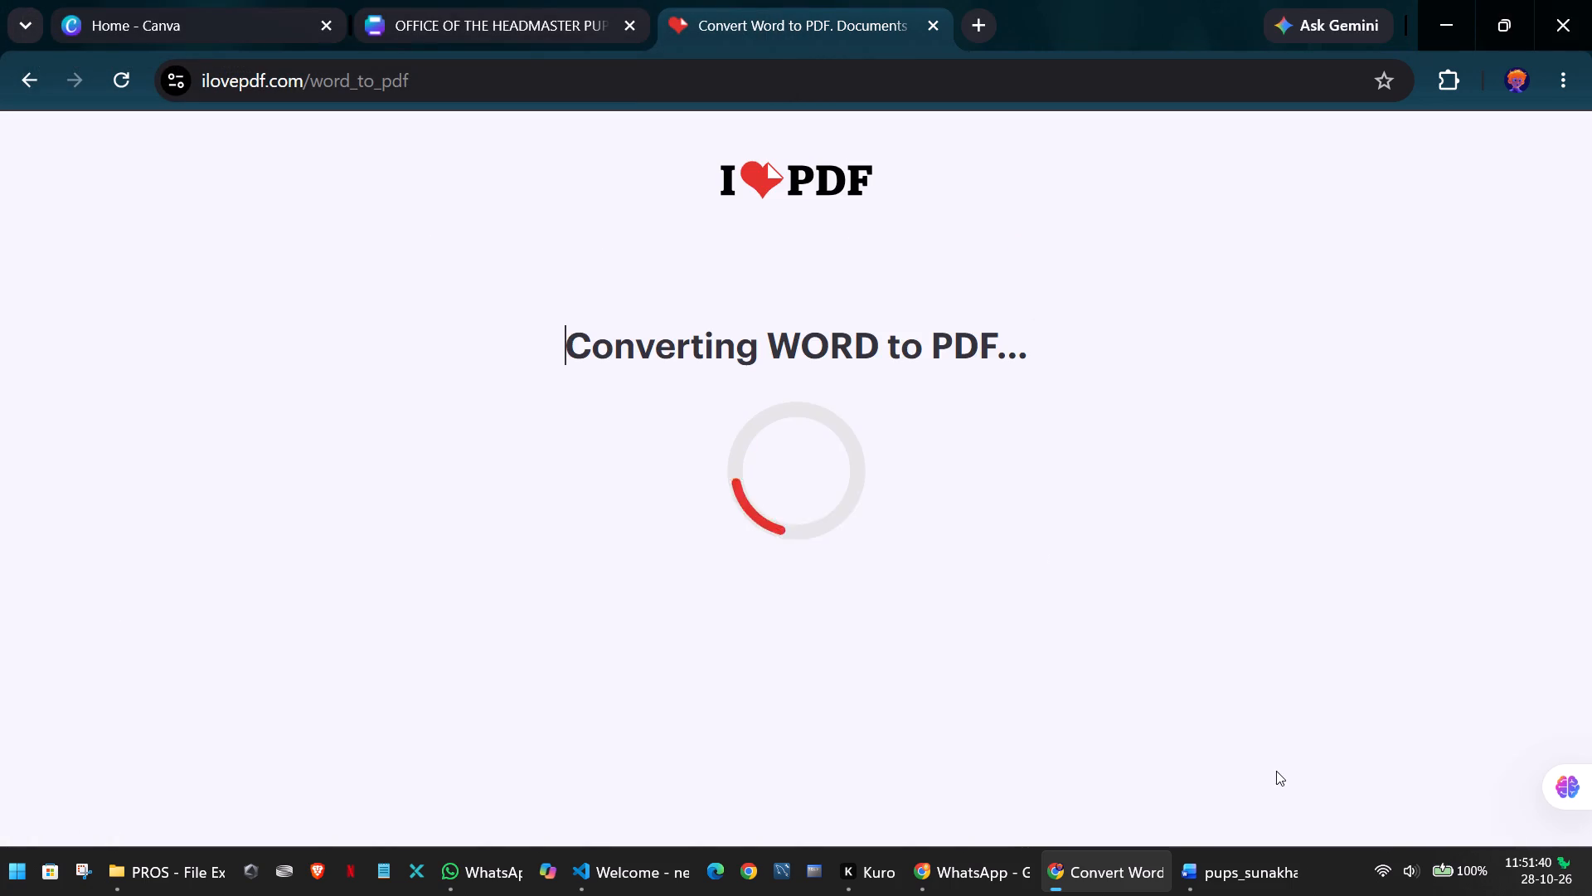